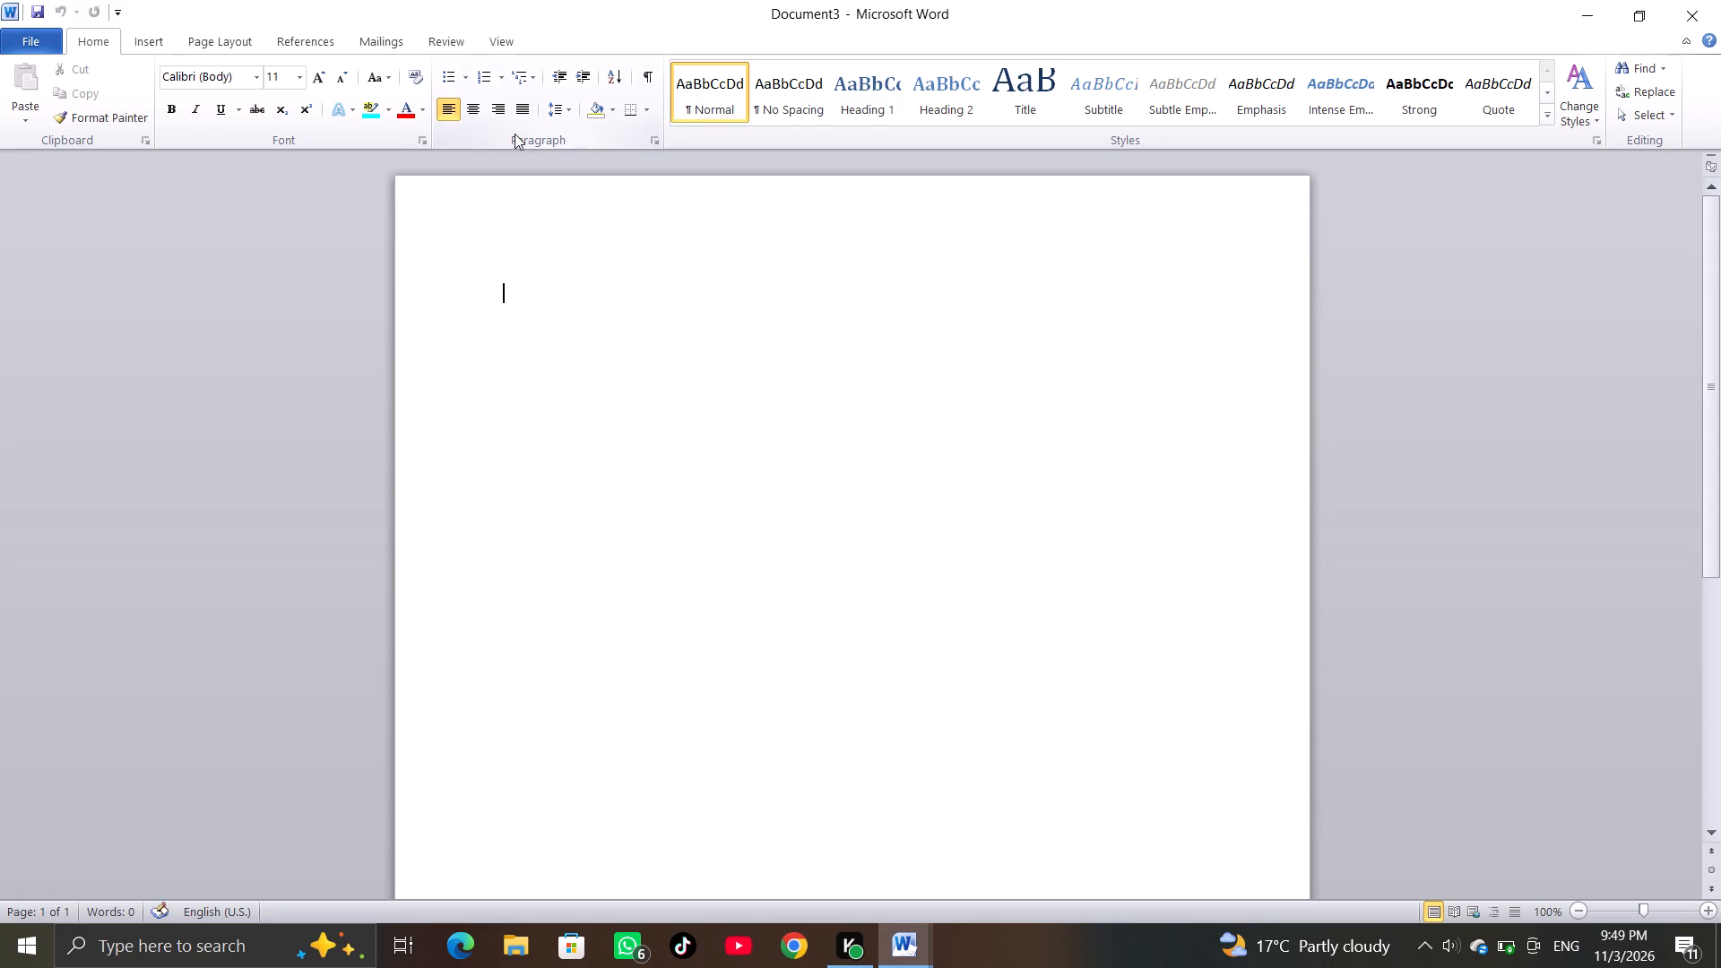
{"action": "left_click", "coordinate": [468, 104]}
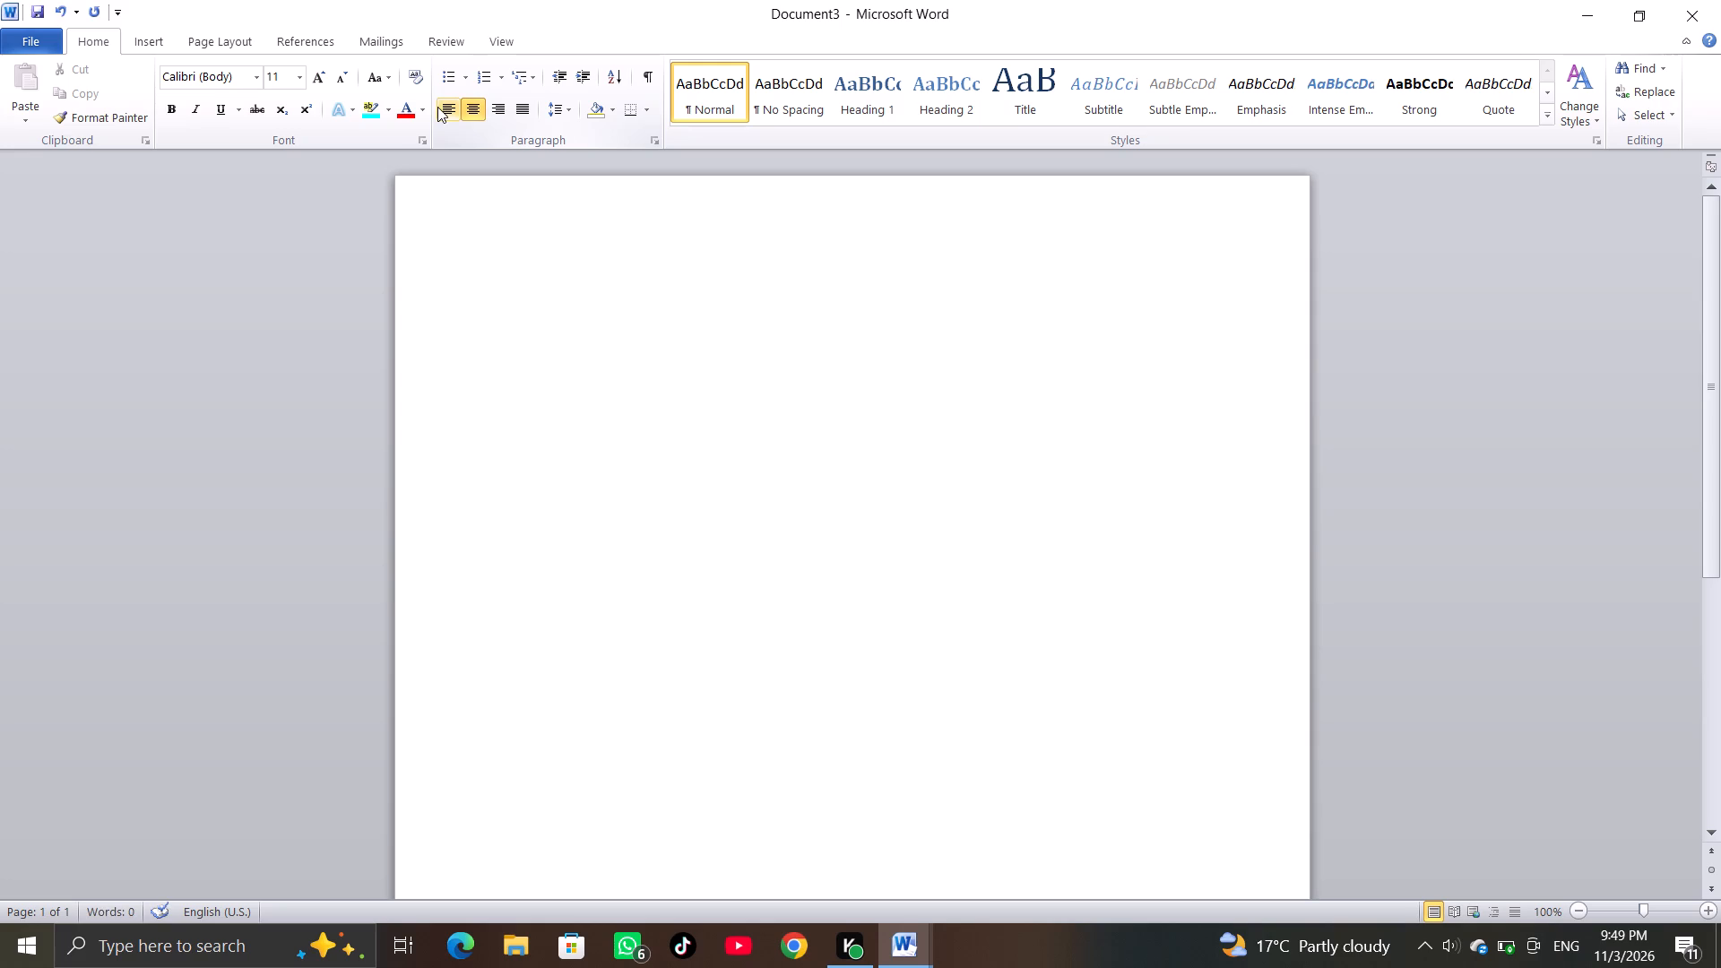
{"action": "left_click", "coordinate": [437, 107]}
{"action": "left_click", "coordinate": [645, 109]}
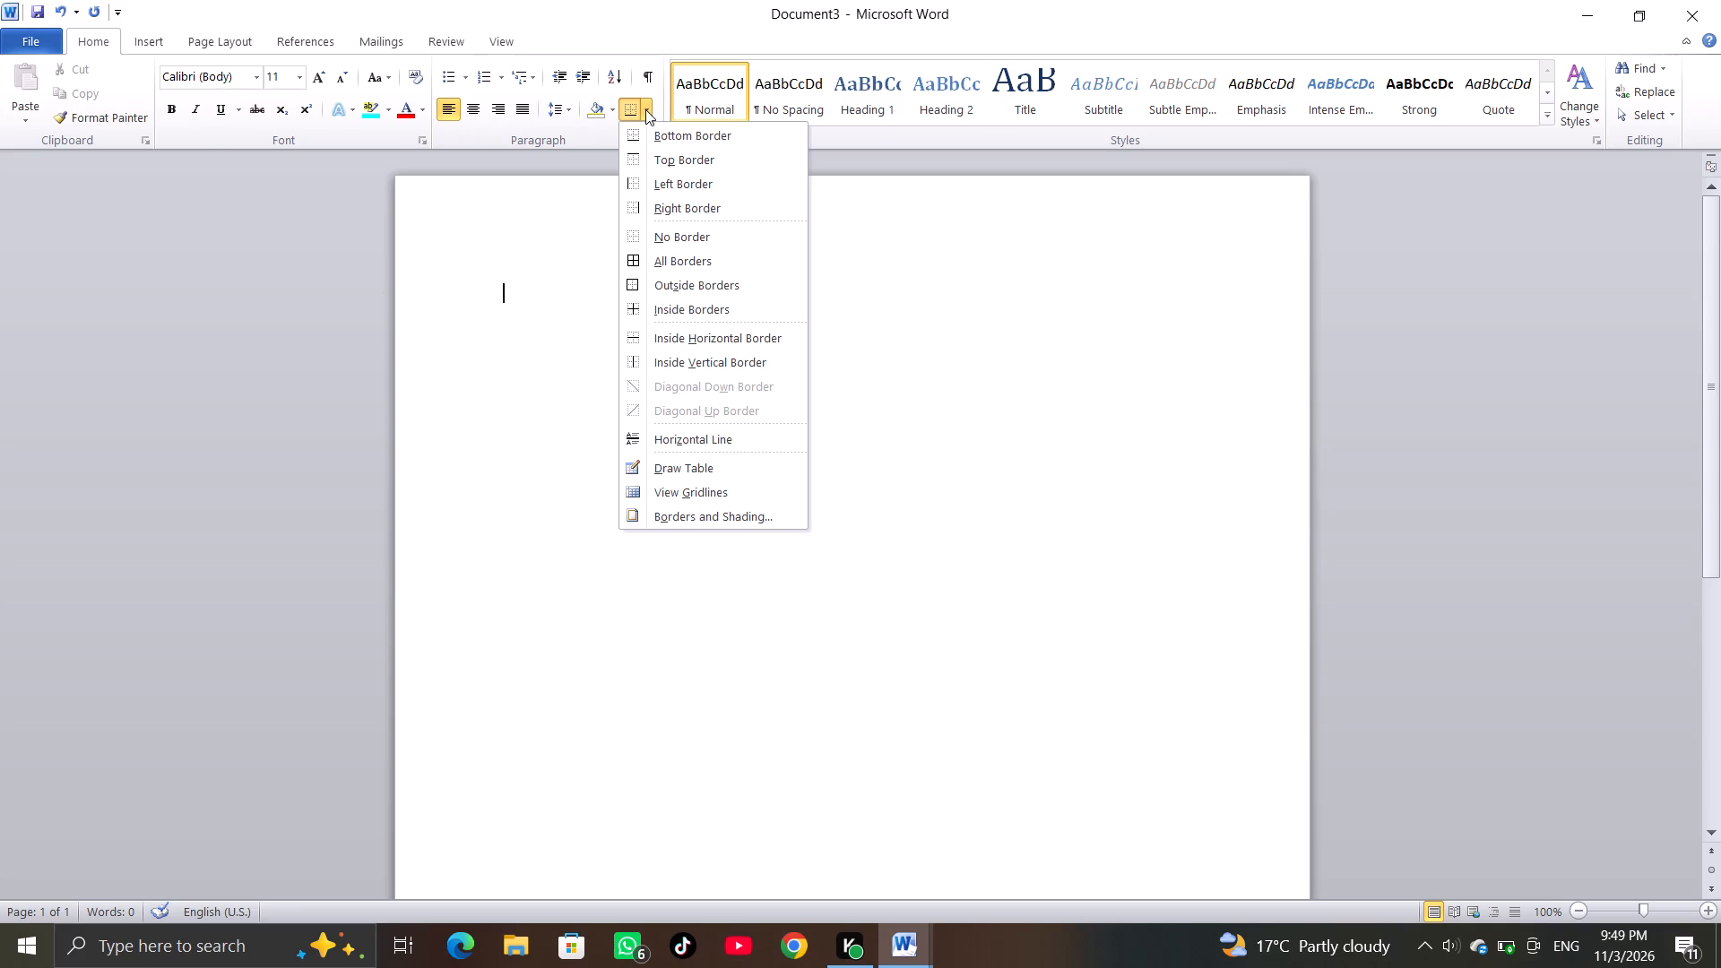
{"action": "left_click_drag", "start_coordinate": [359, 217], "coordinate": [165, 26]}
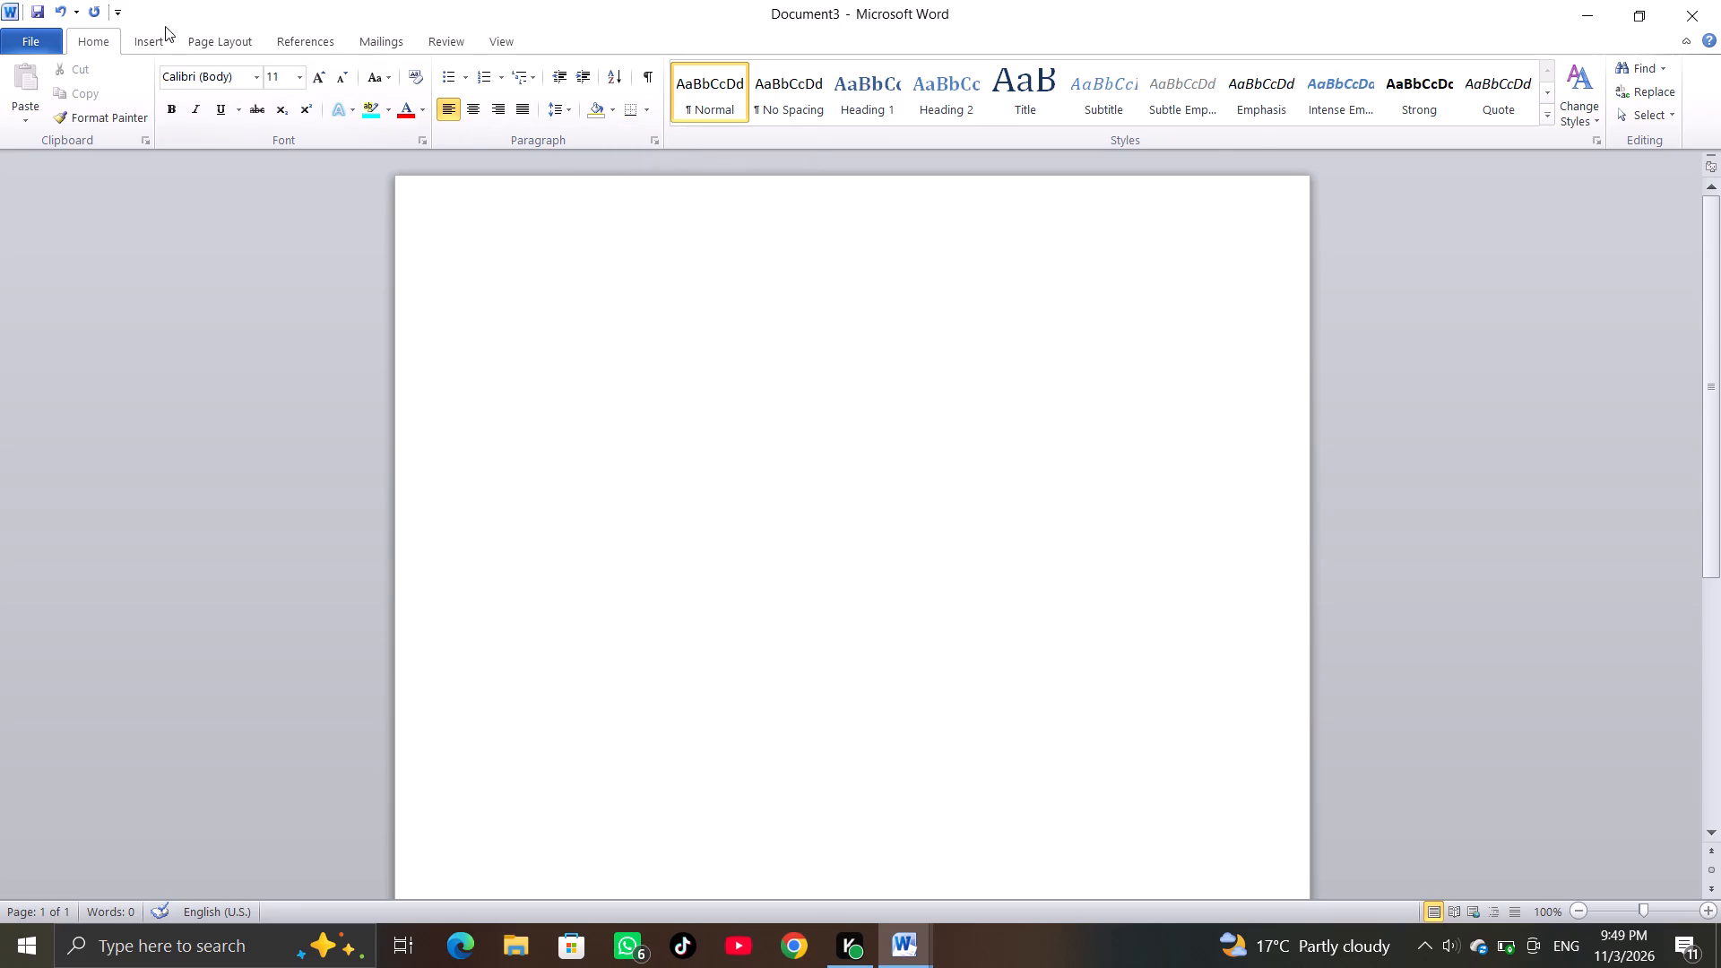
Insert a table with 6 columns and 8 rows at the top of the blank page.
{"action": "left_click_drag", "start_coordinate": [165, 26], "coordinate": [155, 40]}
{"action": "left_click", "coordinate": [155, 40]}
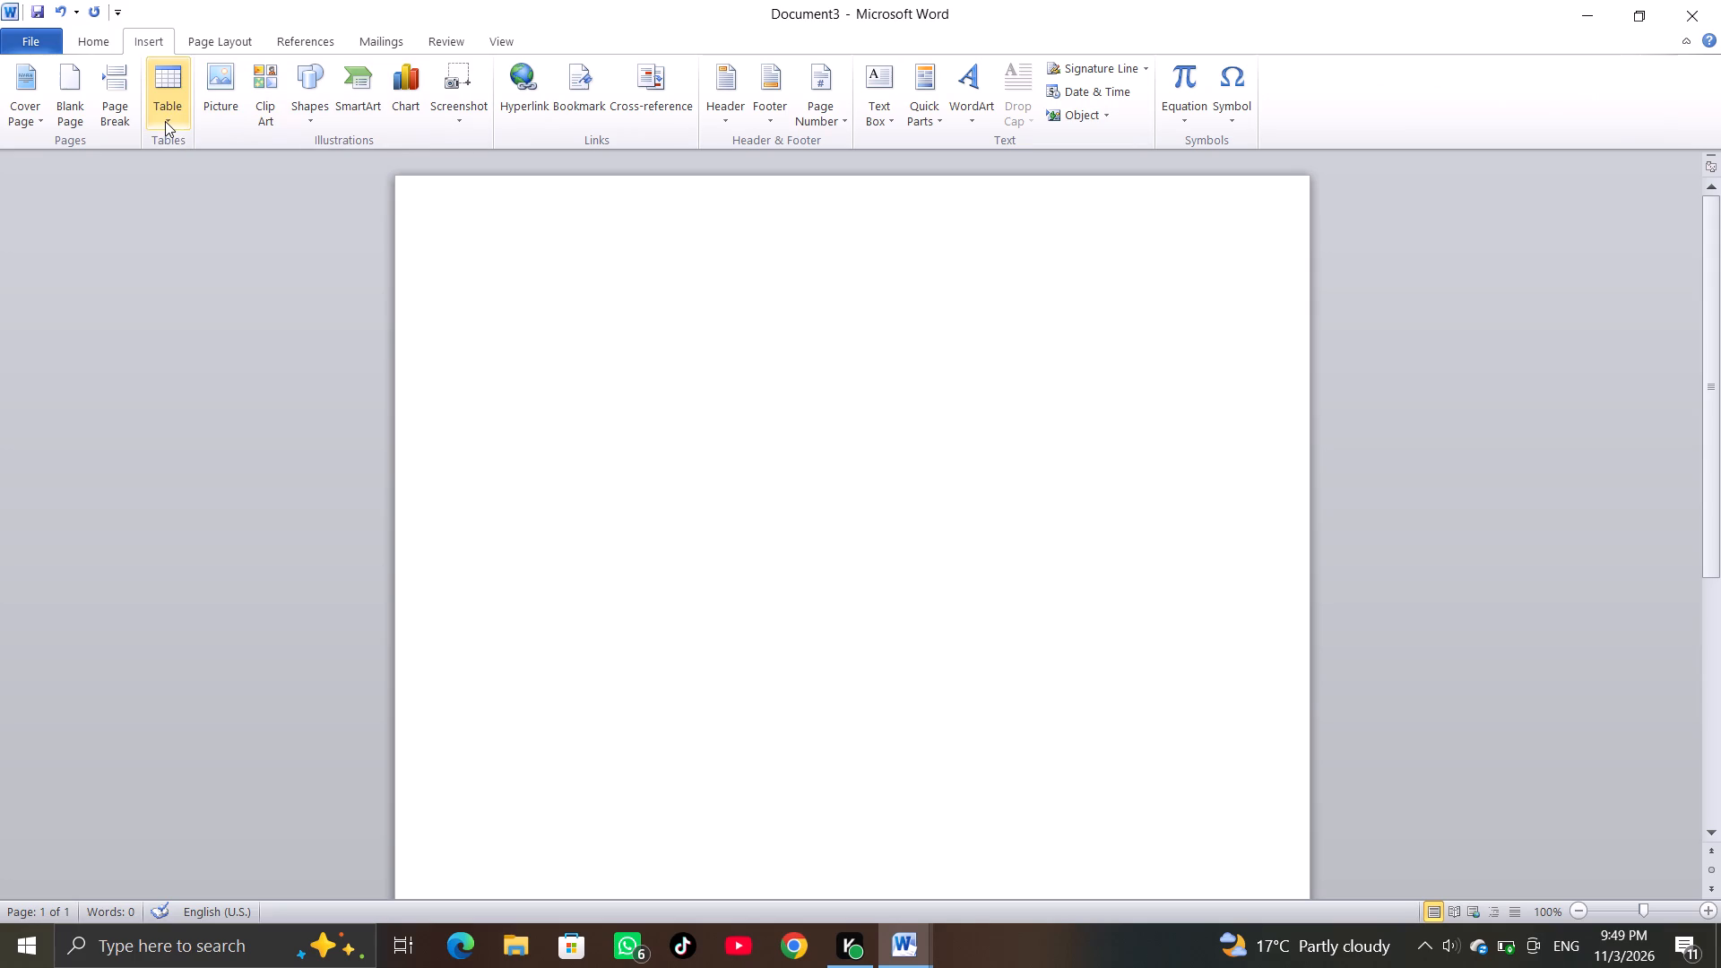
{"action": "left_click", "coordinate": [165, 122]}
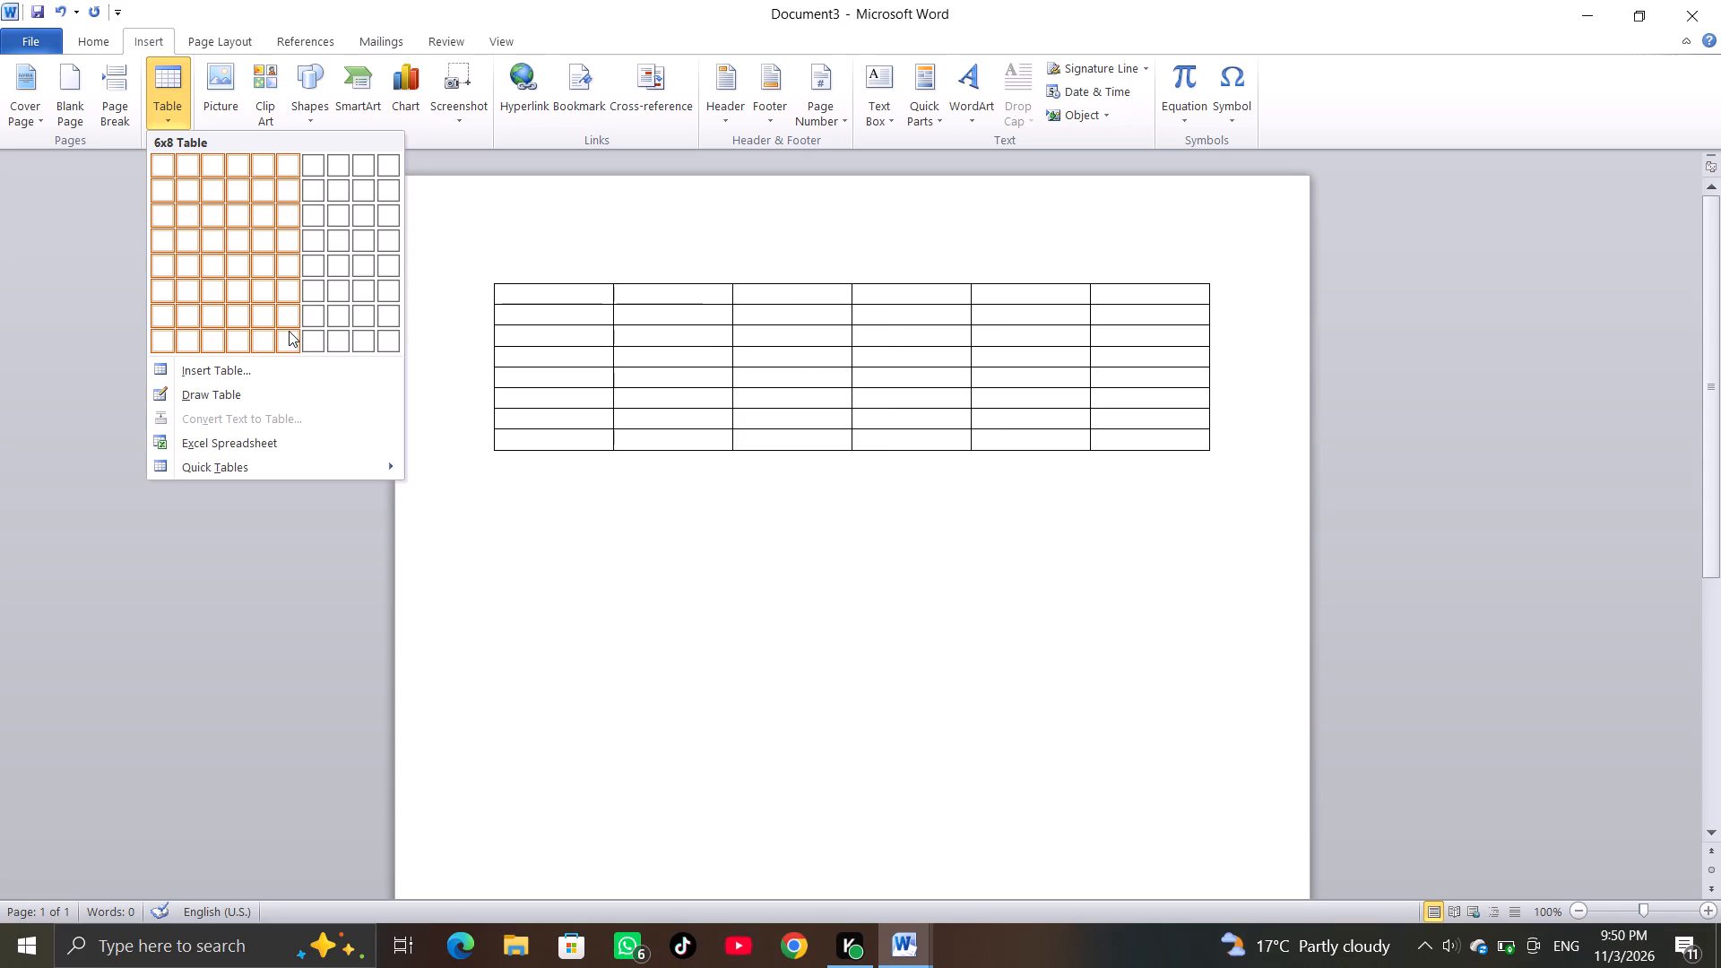
{"action": "key", "text": "Return"}
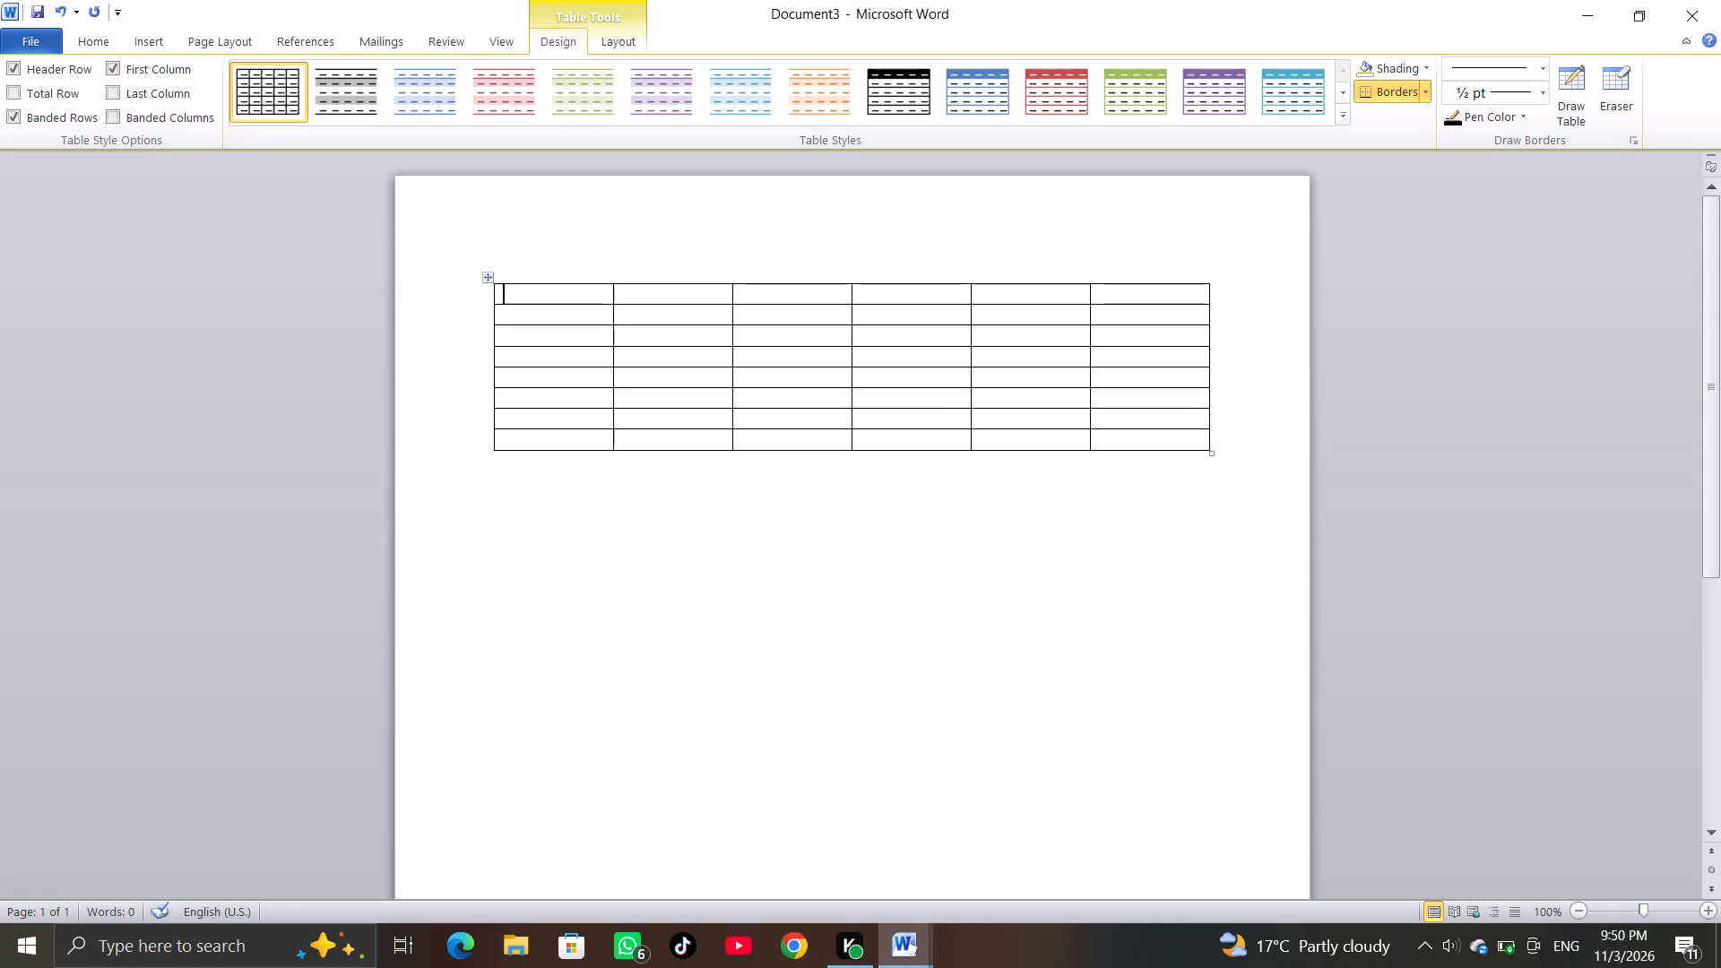
Increase the height of the table's first row to about 0.4 inch, roughly double the other rows.
{"action": "left_click_drag", "start_coordinate": [612, 304], "coordinate": [623, 312]}
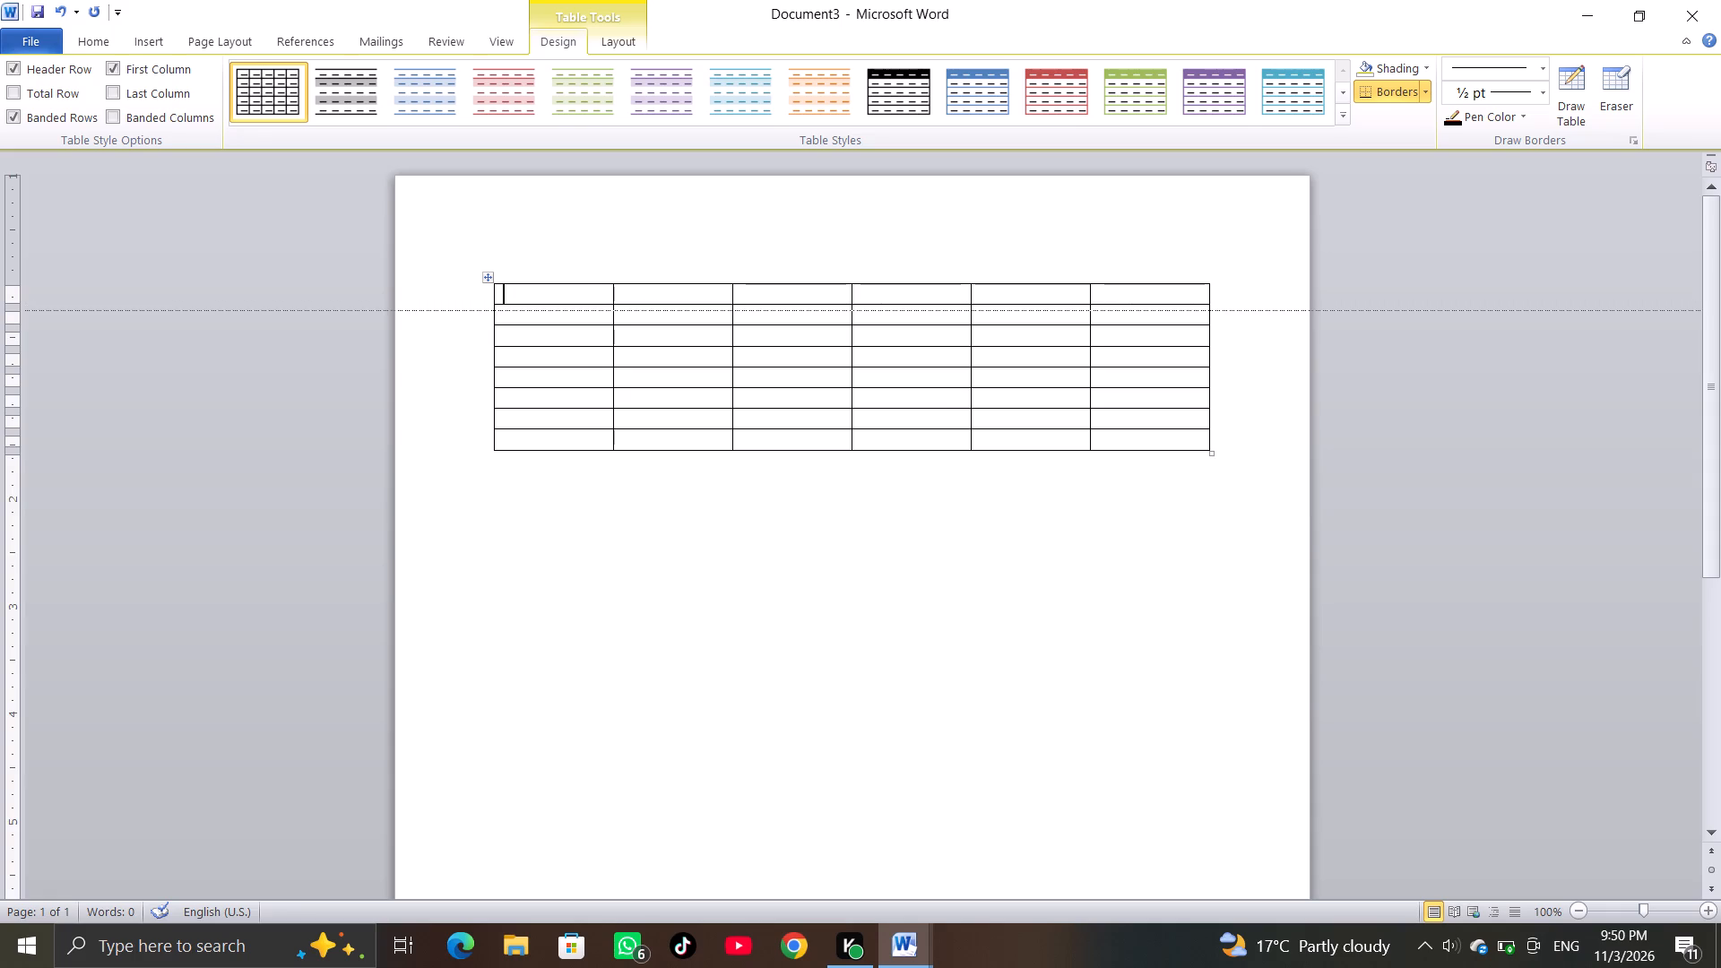
{"action": "left_click_drag", "start_coordinate": [623, 312], "coordinate": [623, 322]}
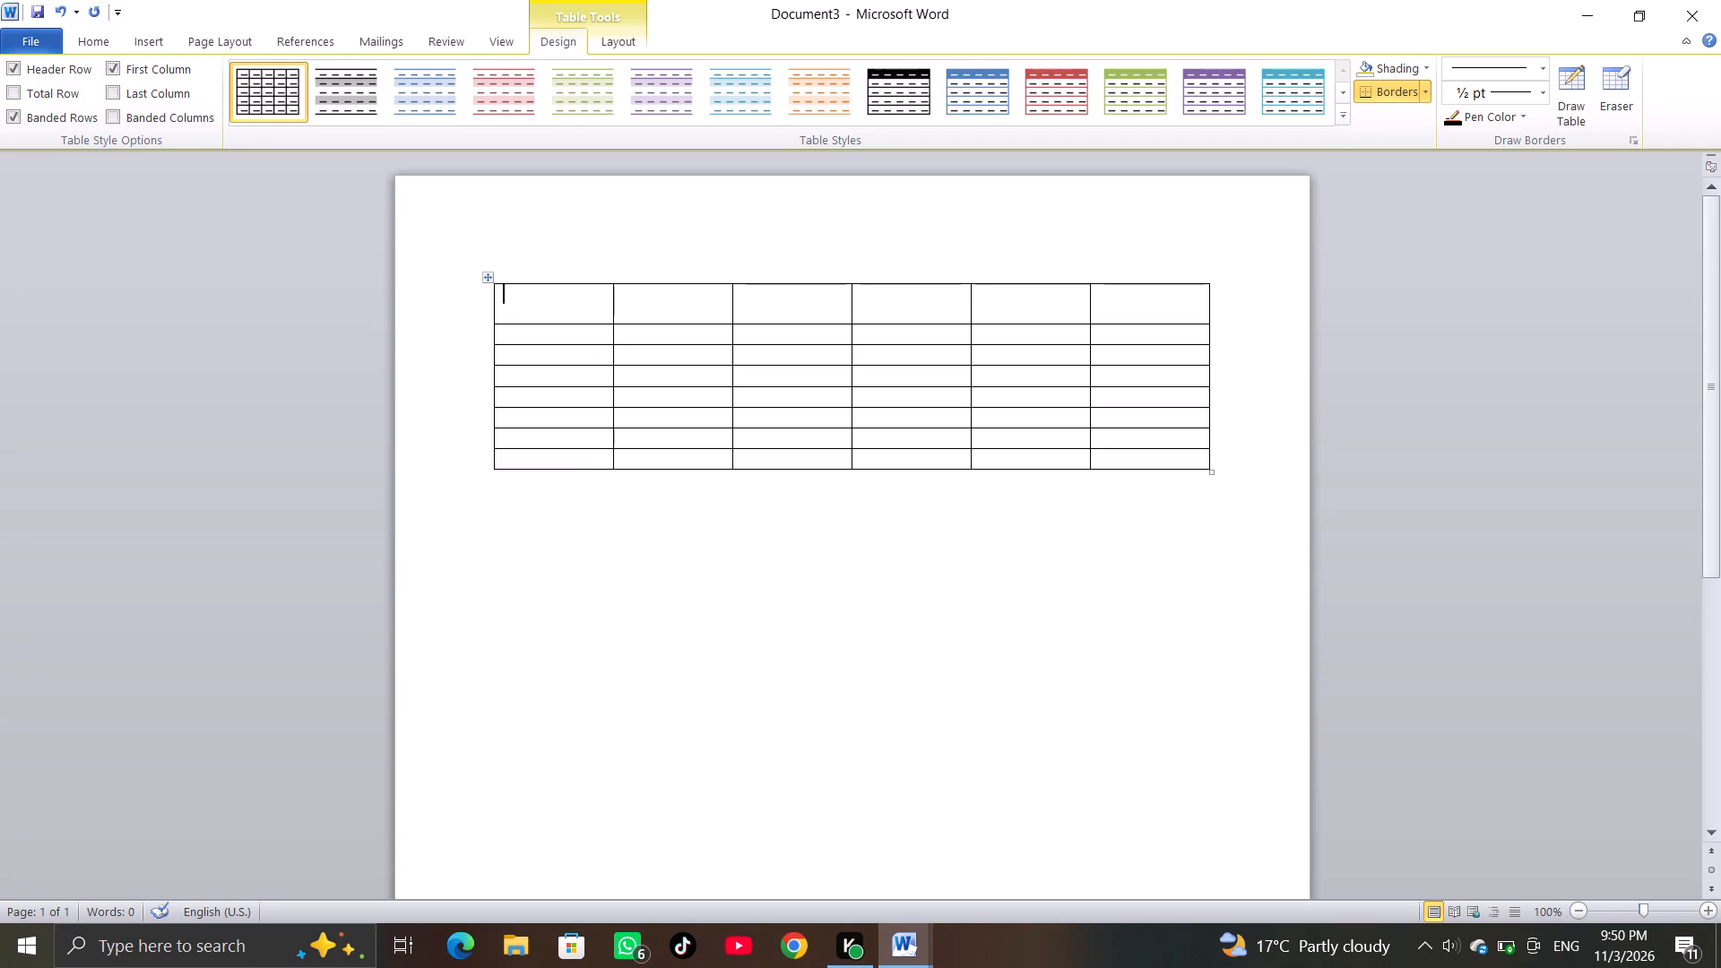
Widen the first two columns to about 1.3 inches each and the third and fourth columns to about 1.1 to 1.2 inches.
{"action": "left_click_drag", "start_coordinate": [613, 323], "coordinate": [634, 323]}
{"action": "left_click_drag", "start_coordinate": [732, 323], "coordinate": [747, 323]}
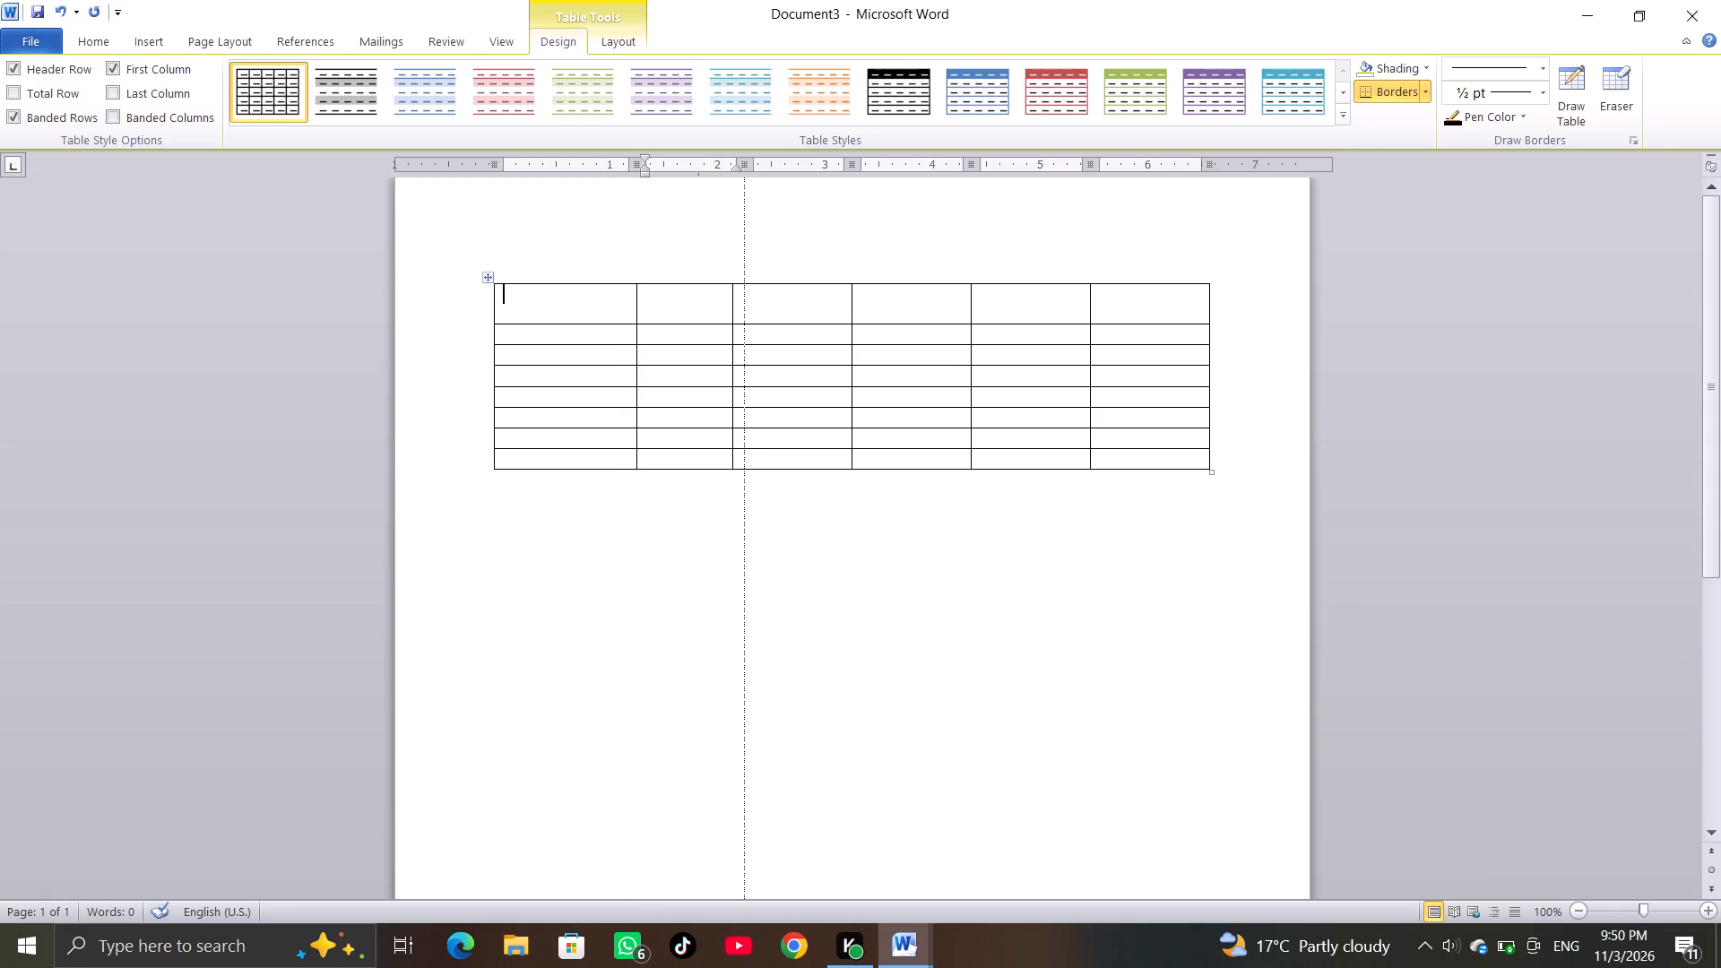
{"action": "left_click_drag", "start_coordinate": [747, 323], "coordinate": [774, 326]}
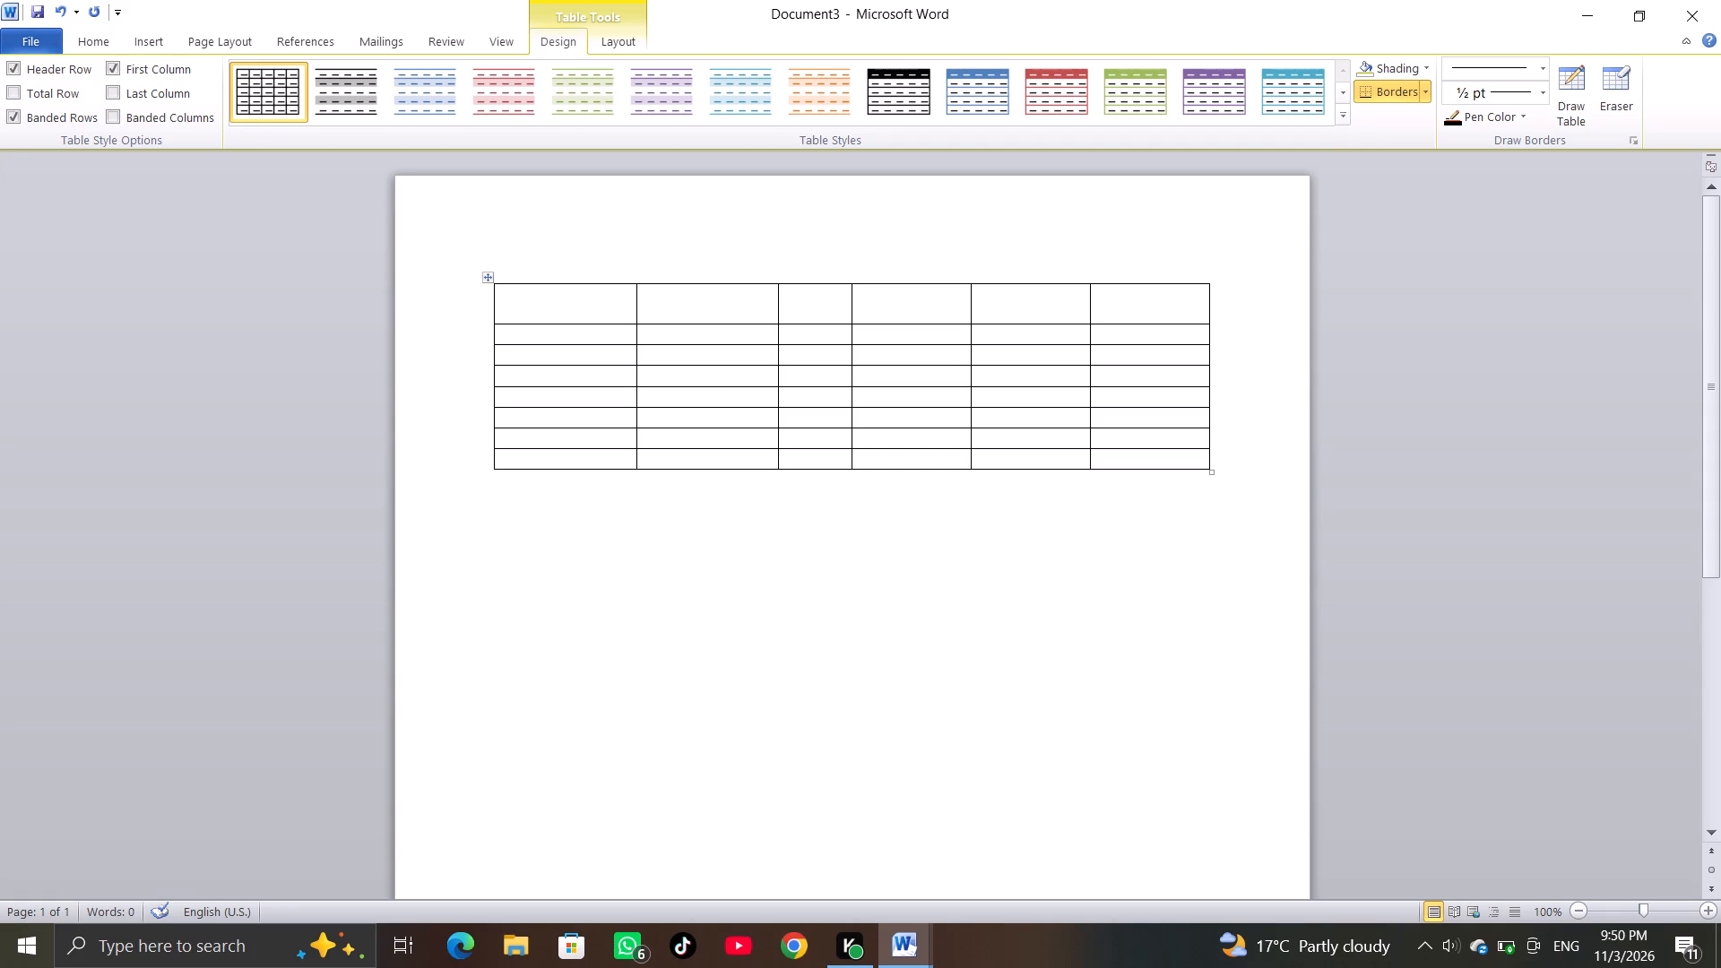
{"action": "left_click_drag", "start_coordinate": [852, 322], "coordinate": [857, 323]}
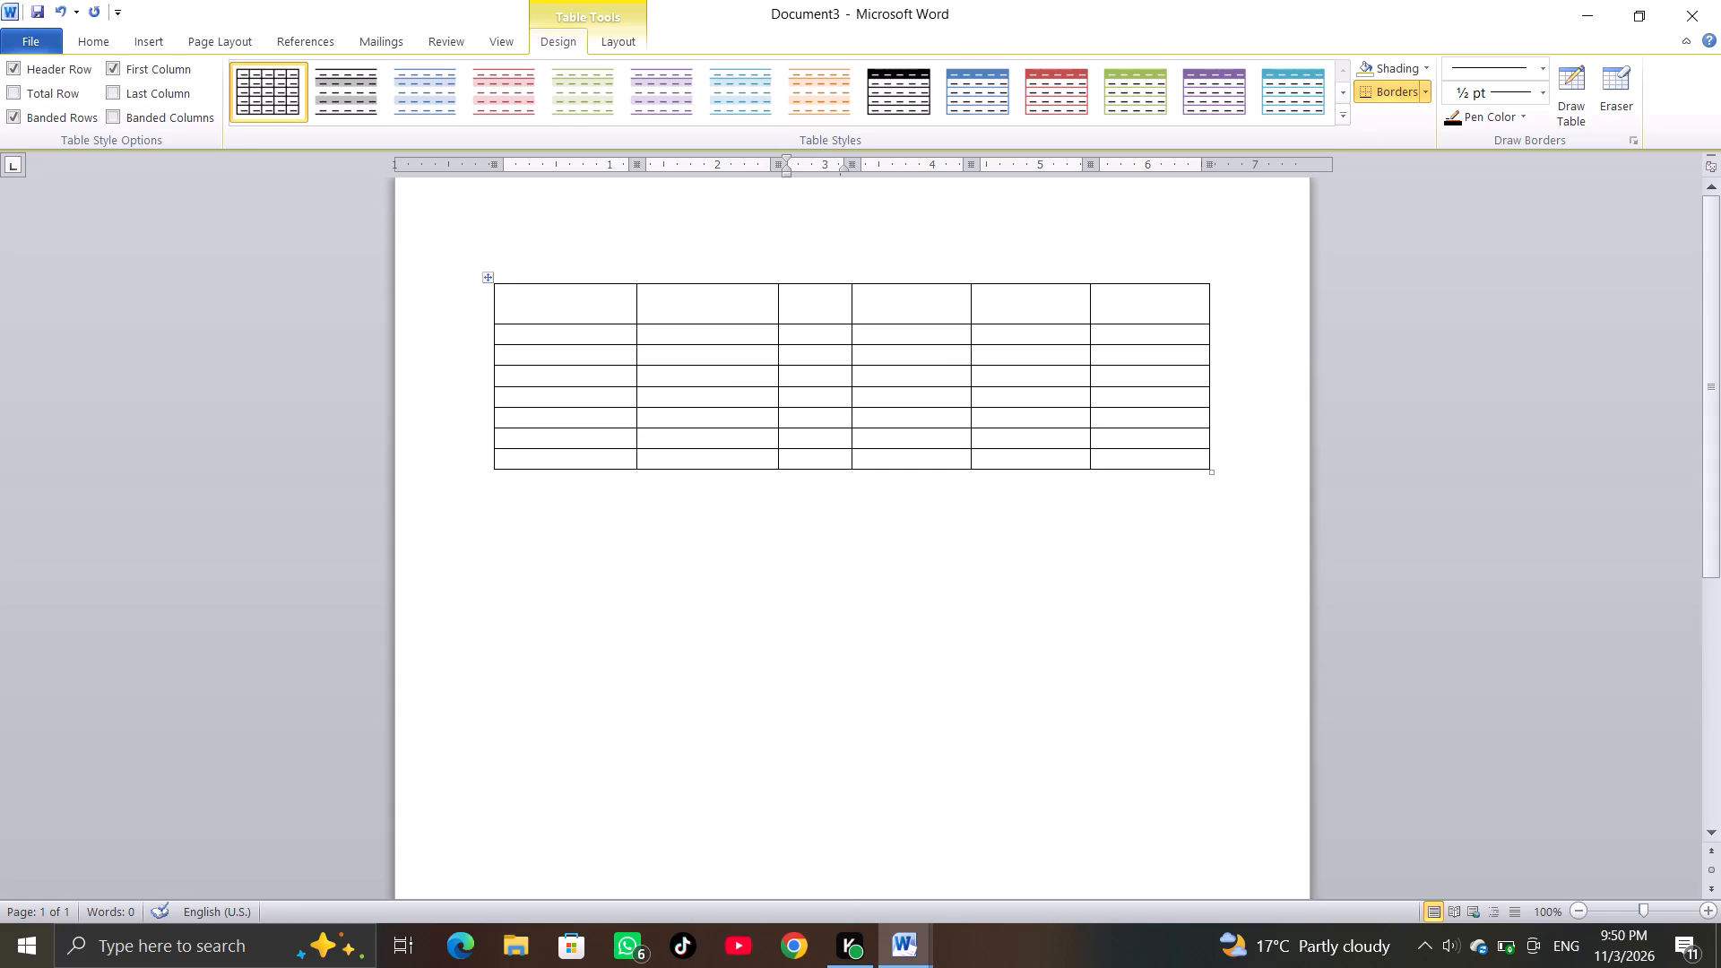
{"action": "left_click_drag", "start_coordinate": [857, 323], "coordinate": [888, 329]}
{"action": "left_click_drag", "start_coordinate": [888, 329], "coordinate": [897, 331]}
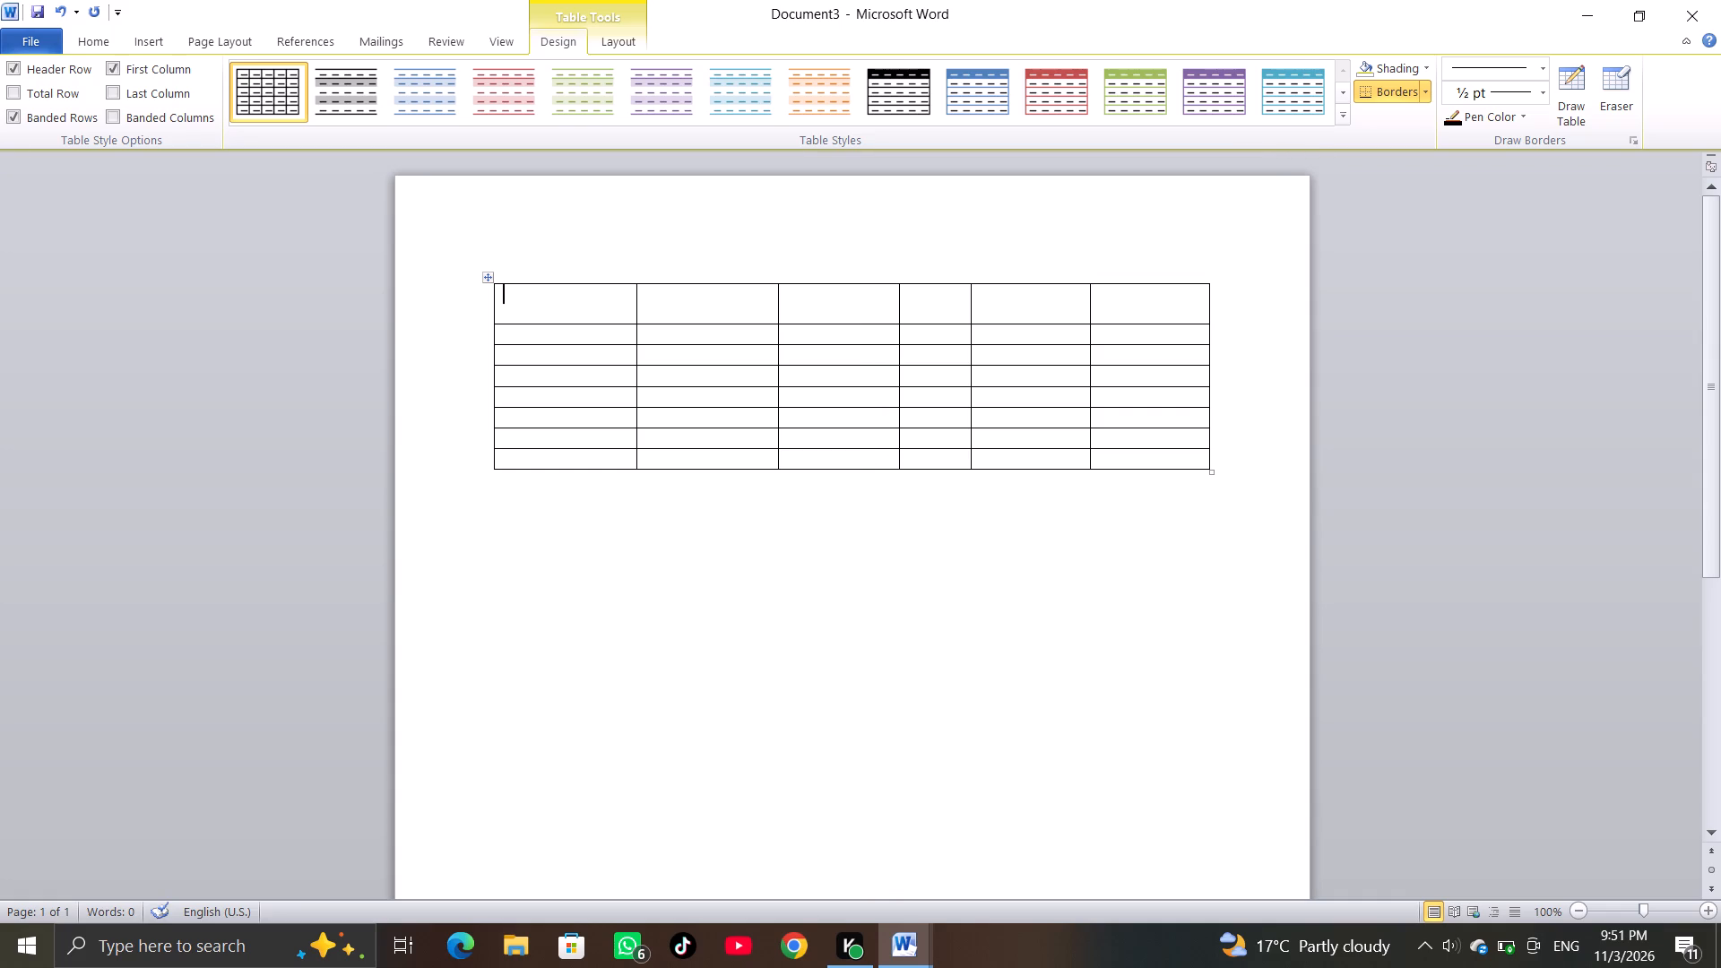
{"action": "left_click_drag", "start_coordinate": [971, 322], "coordinate": [1025, 328]}
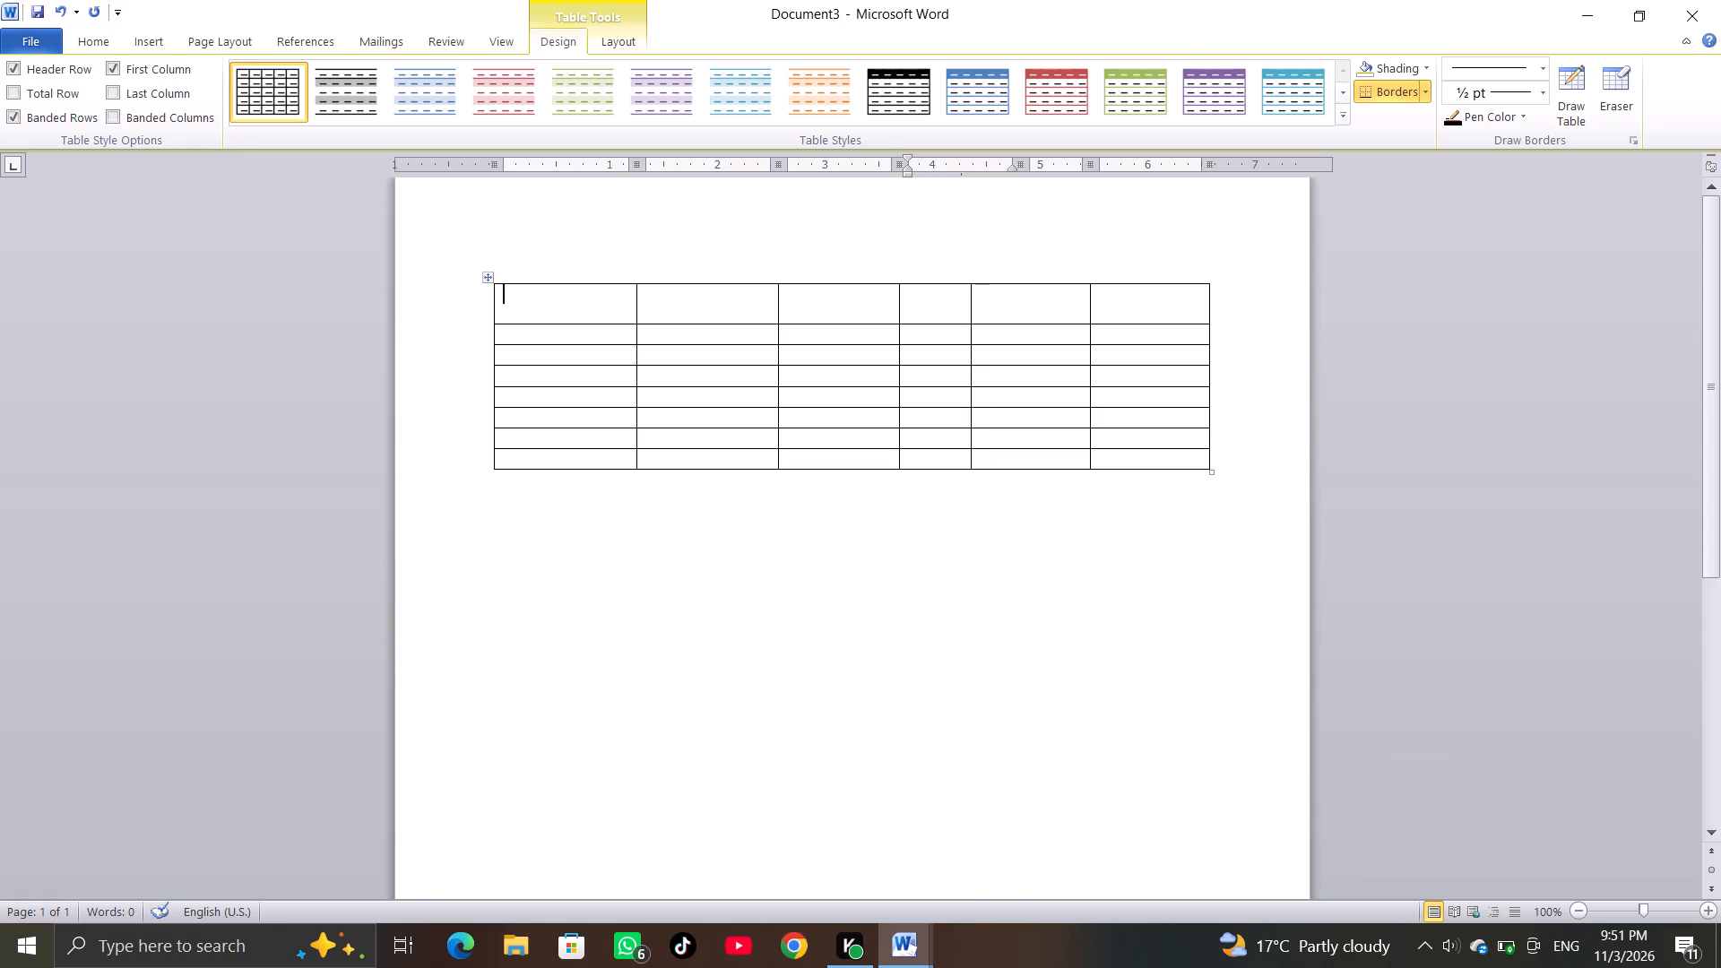
{"action": "left_click_drag", "start_coordinate": [1025, 328], "coordinate": [1029, 329]}
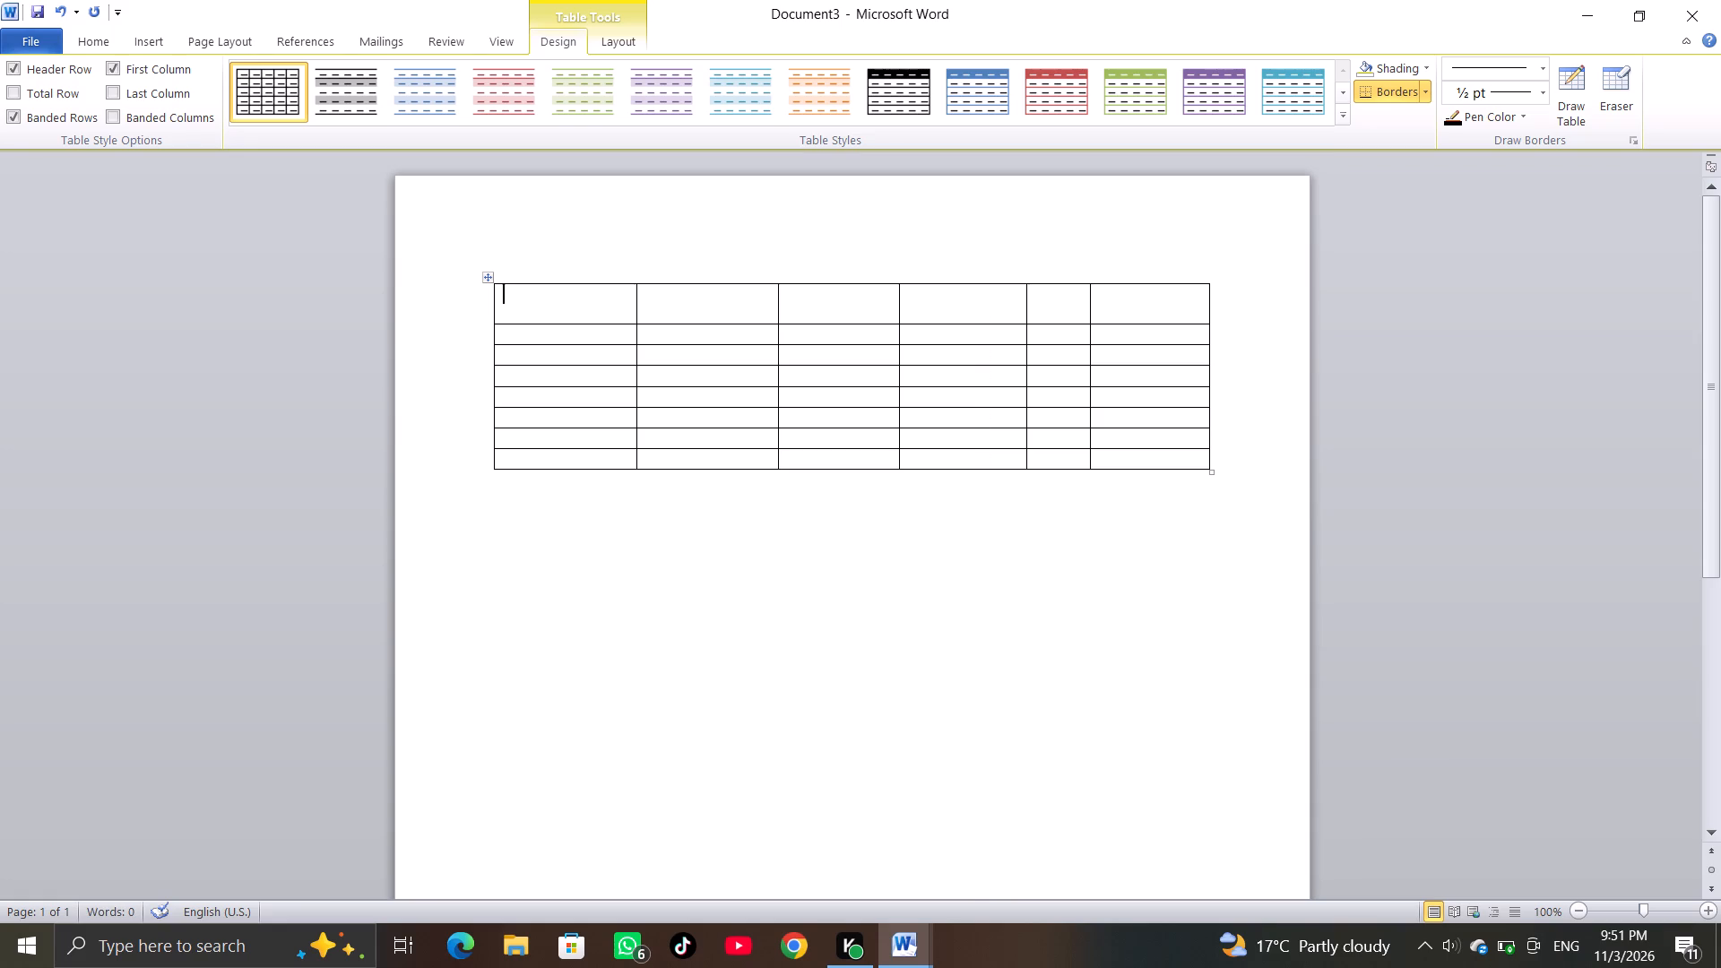
Increase the height of the table's first row to about 0.55 inch.
{"action": "left_click_drag", "start_coordinate": [1089, 324], "coordinate": [1103, 324]}
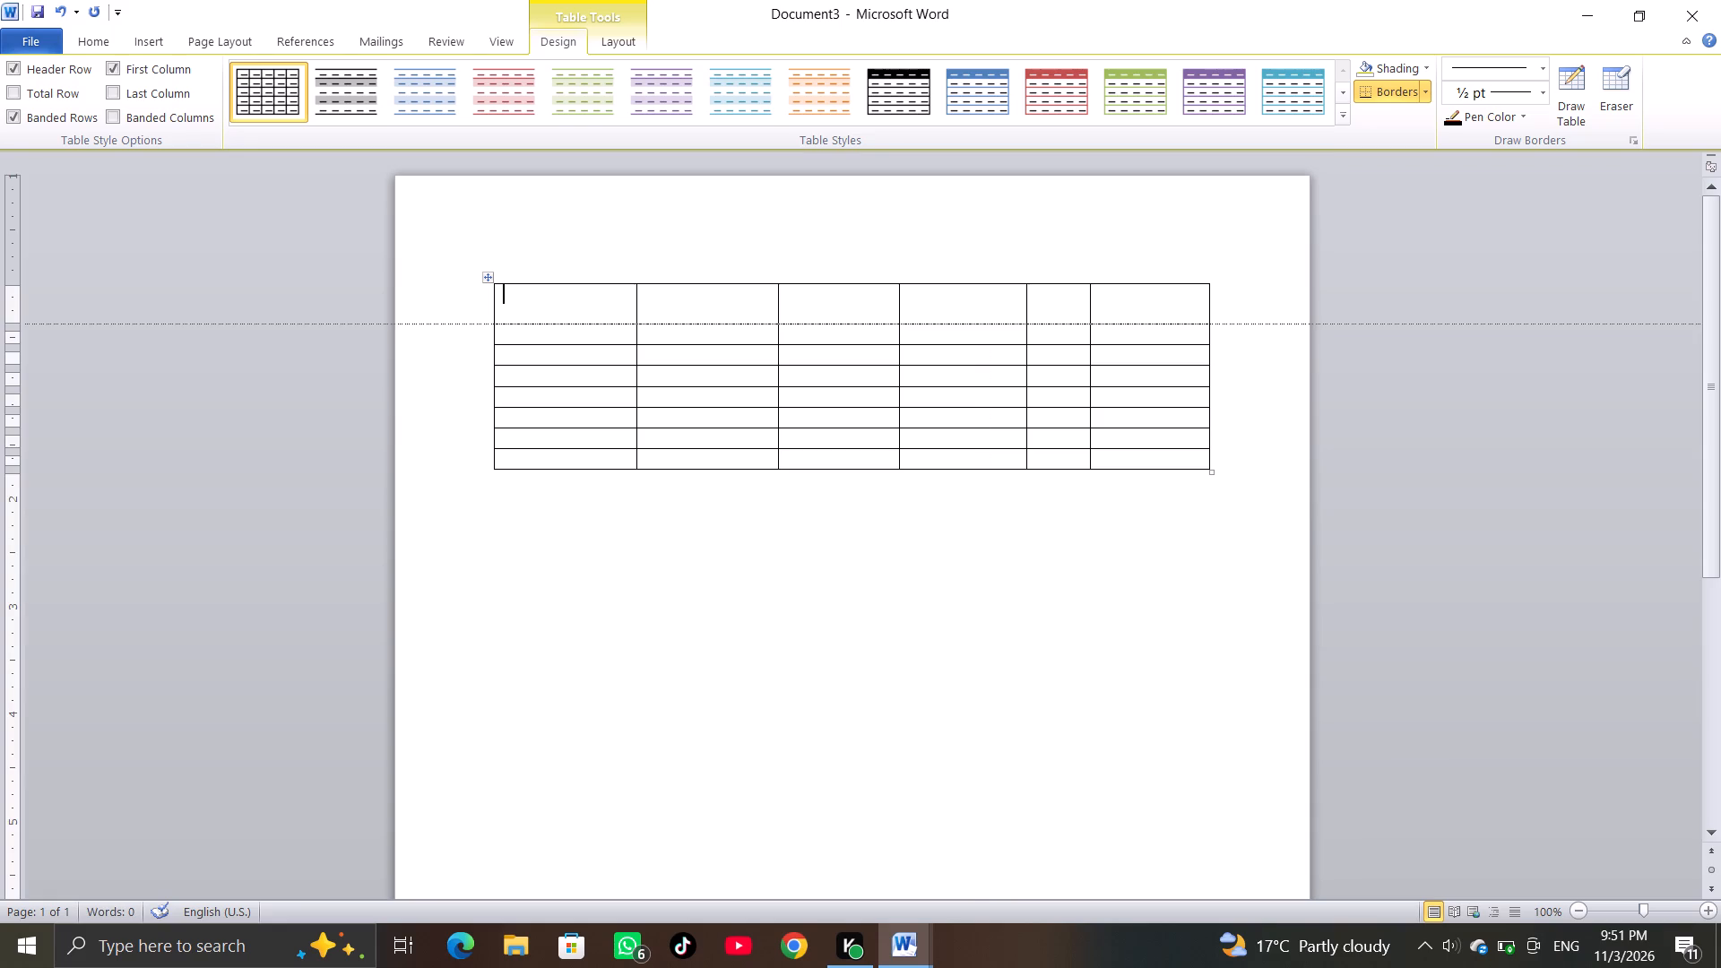
{"action": "left_click_drag", "start_coordinate": [1103, 324], "coordinate": [1194, 321]}
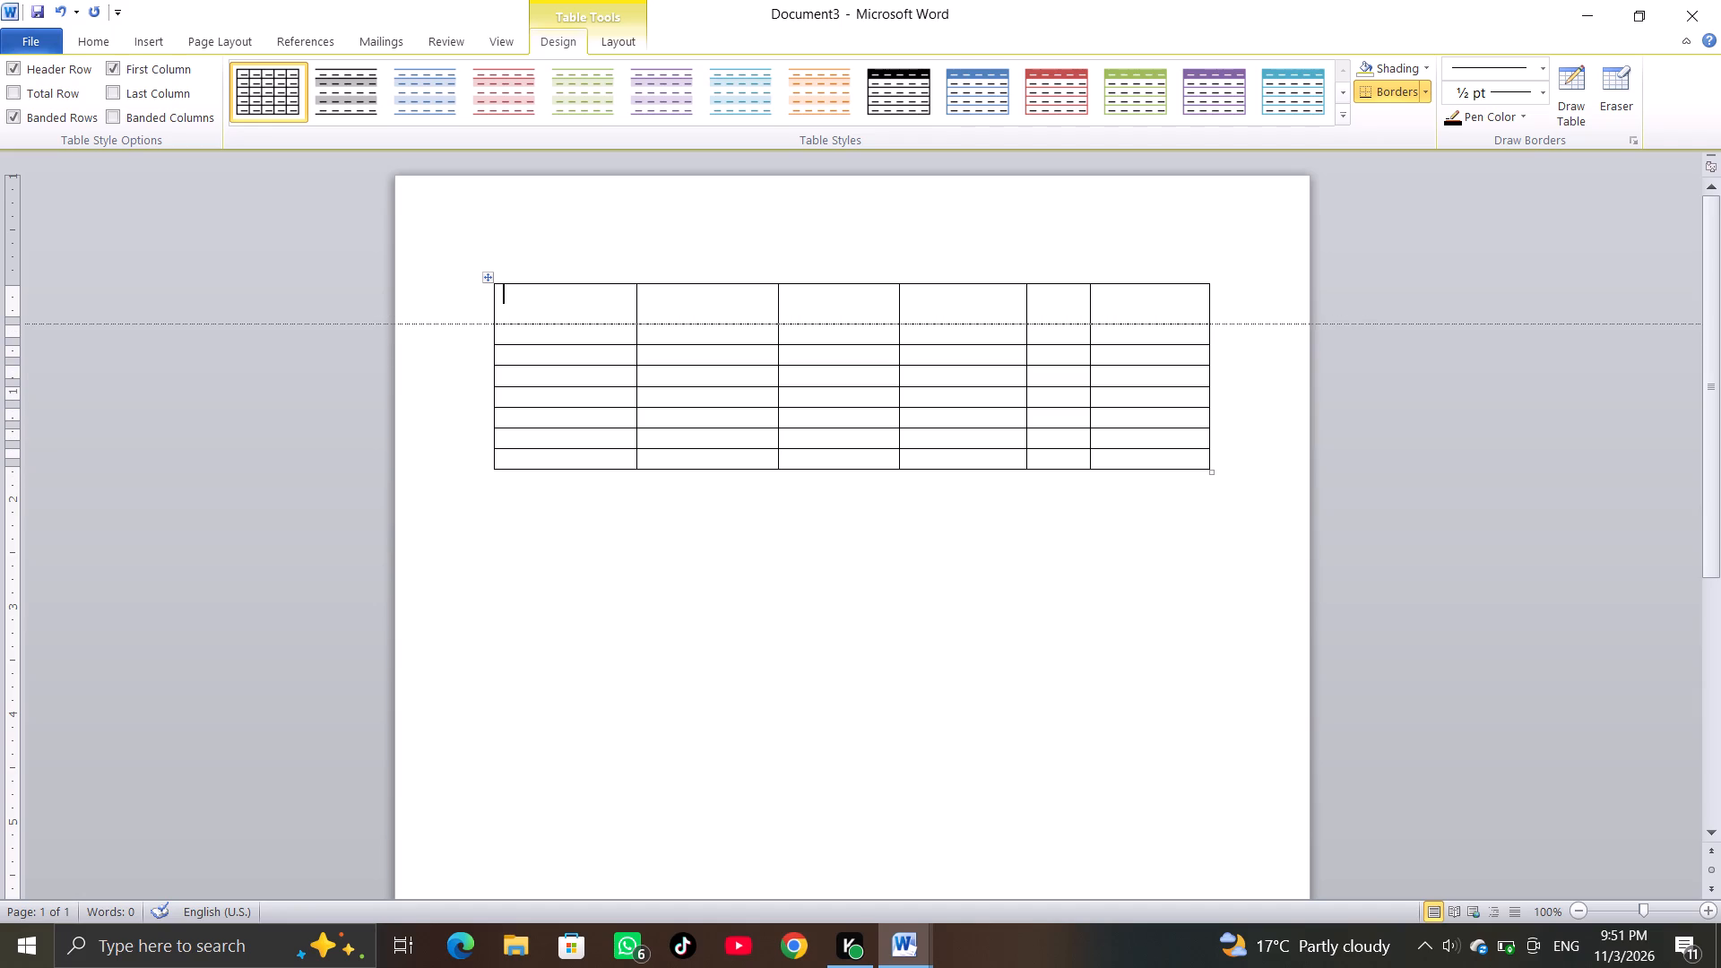
{"action": "left_click_drag", "start_coordinate": [1194, 321], "coordinate": [1195, 342]}
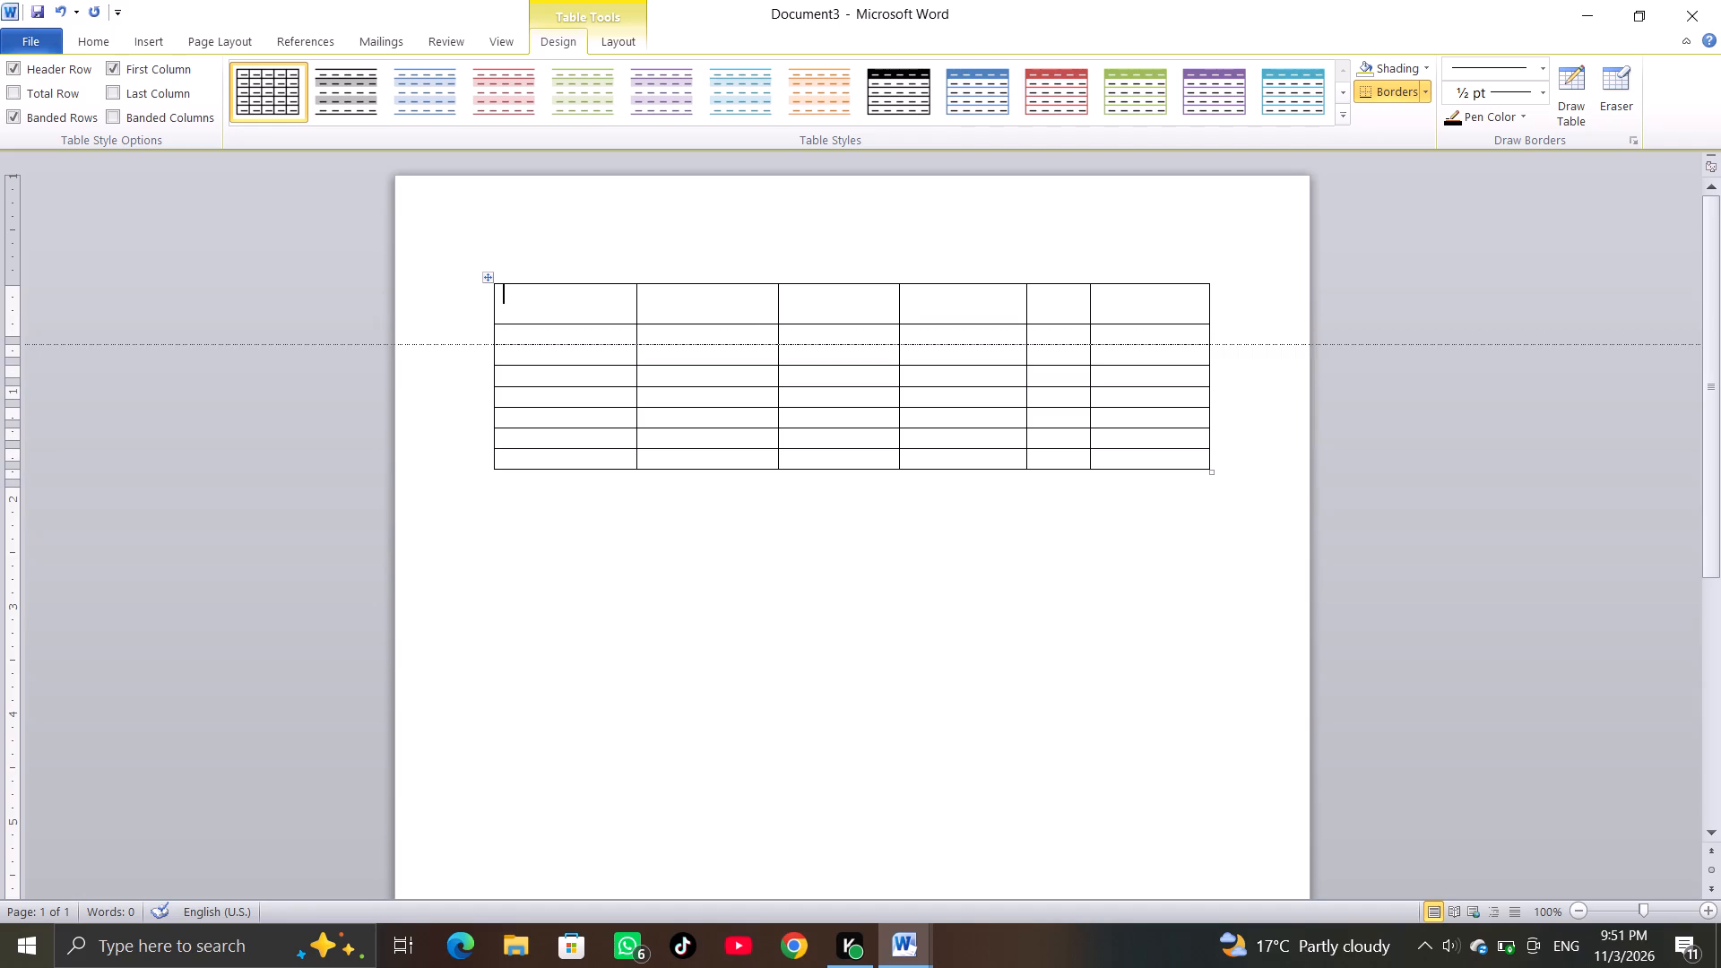
{"action": "left_click_drag", "start_coordinate": [1195, 342], "coordinate": [1195, 347]}
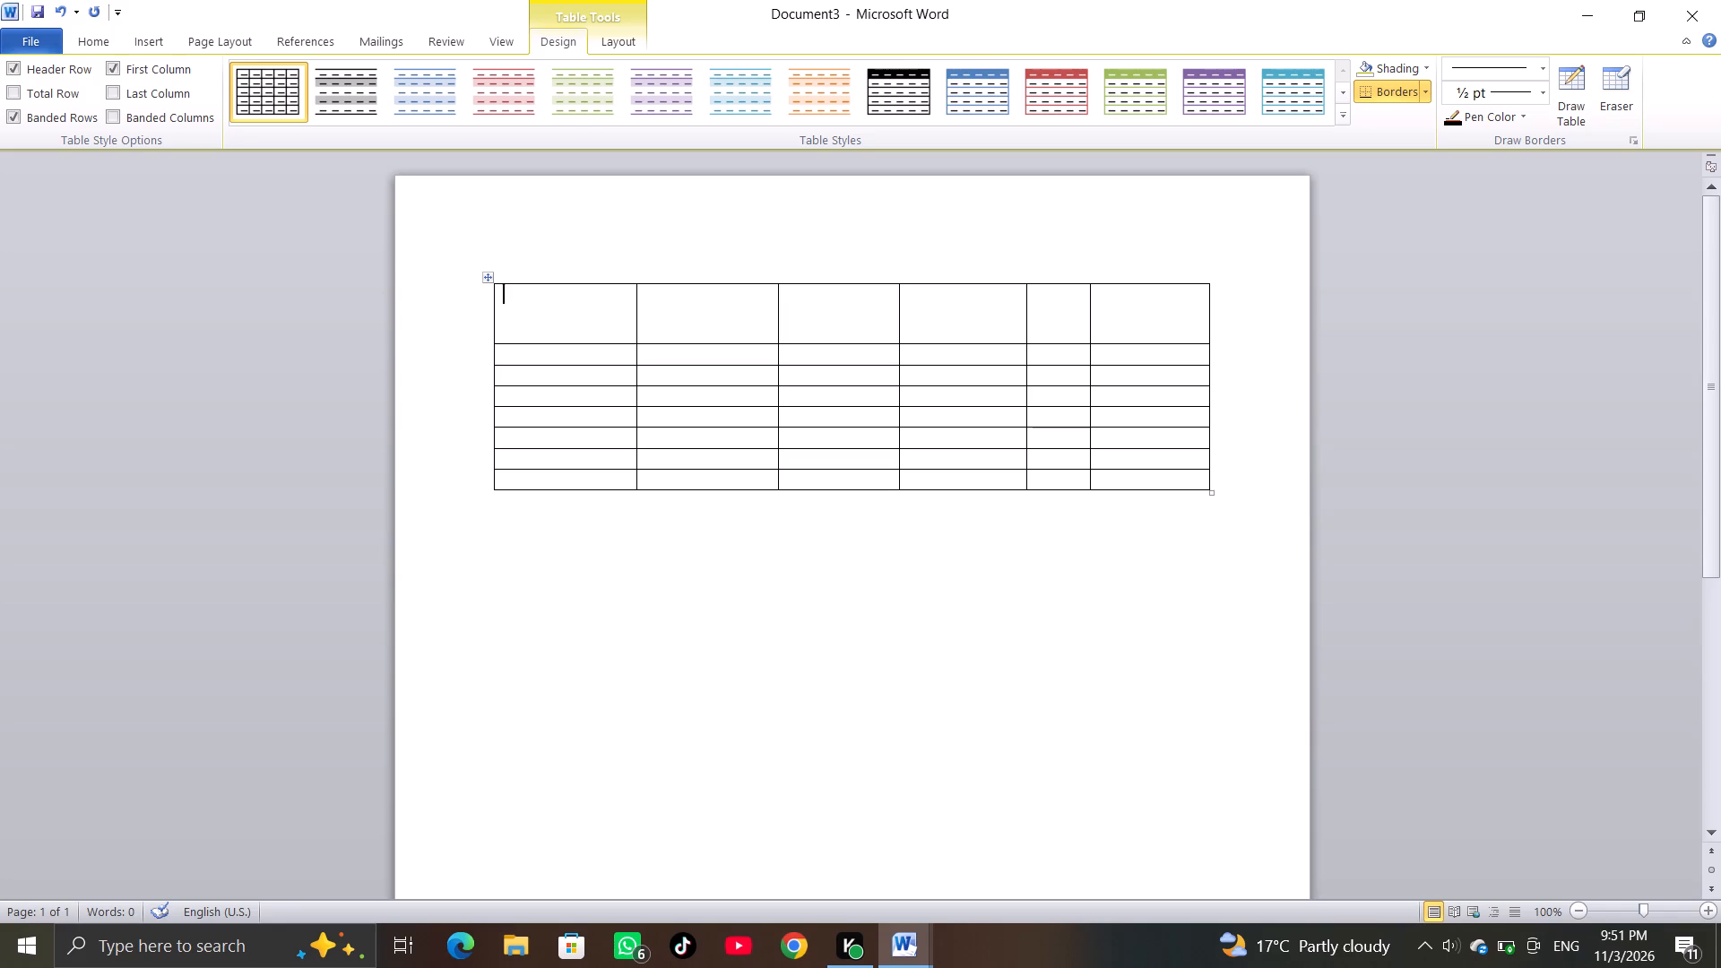
Set the fifth and sixth columns to about 1.1 inches wide each, extending the table's outer edge into the page margin.
{"action": "left_click_drag", "start_coordinate": [1090, 342], "coordinate": [1115, 341]}
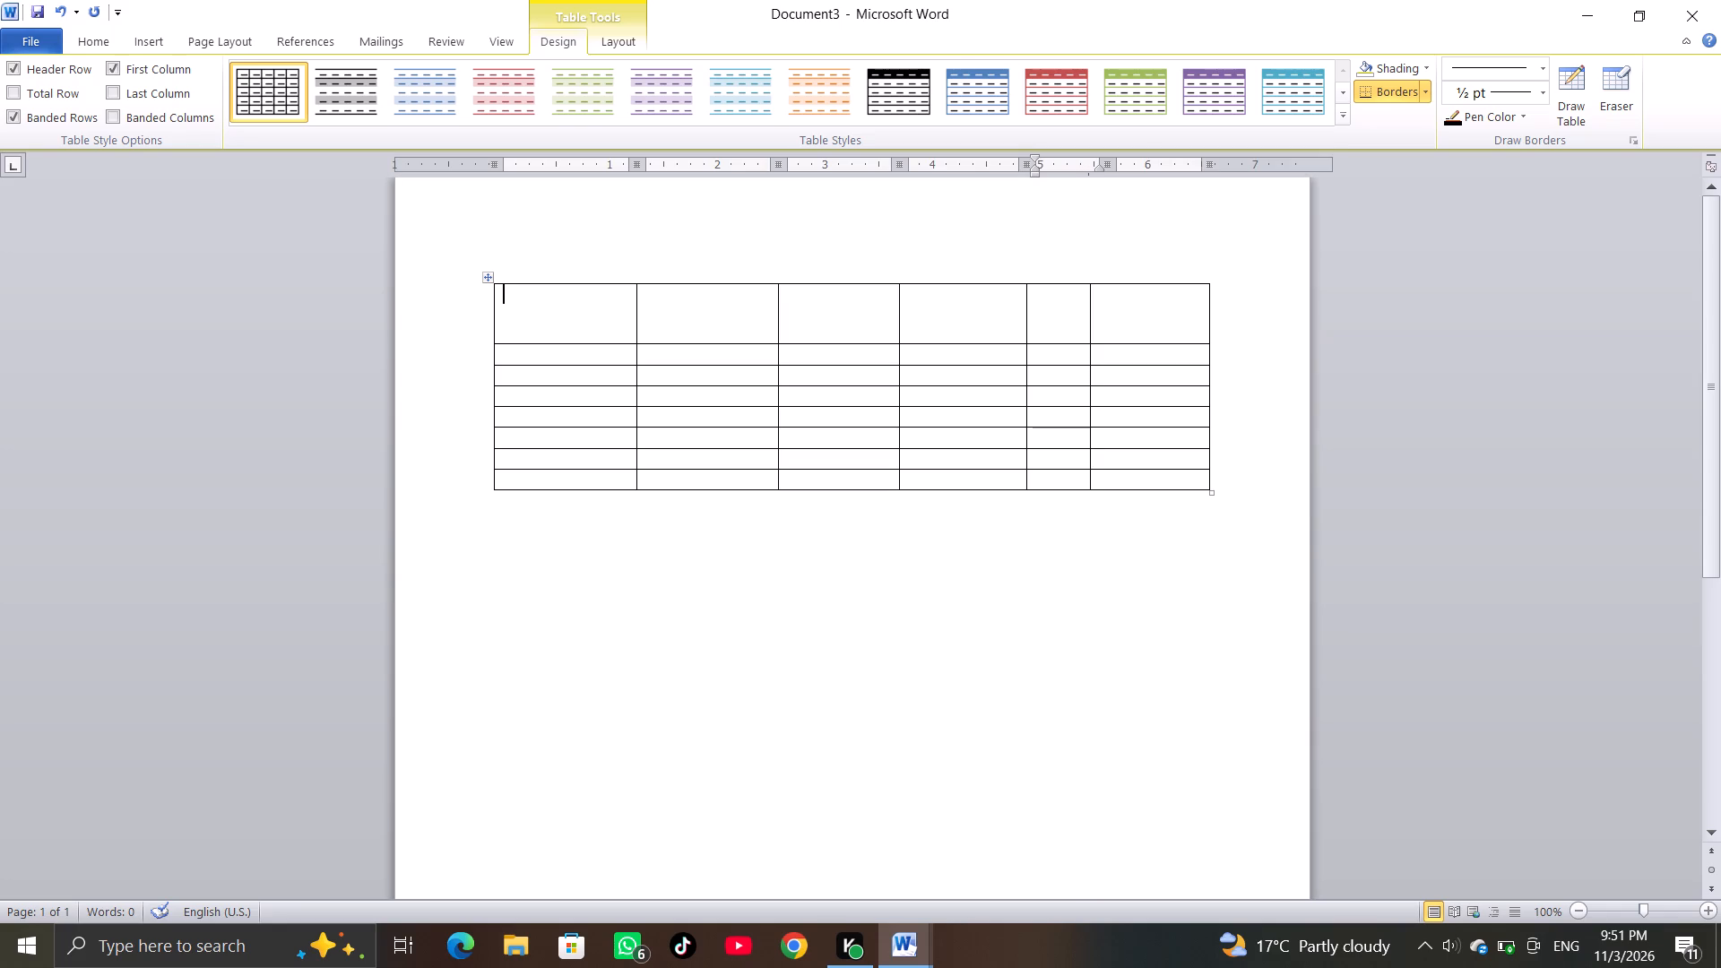
{"action": "left_click_drag", "start_coordinate": [1115, 341], "coordinate": [1146, 341]}
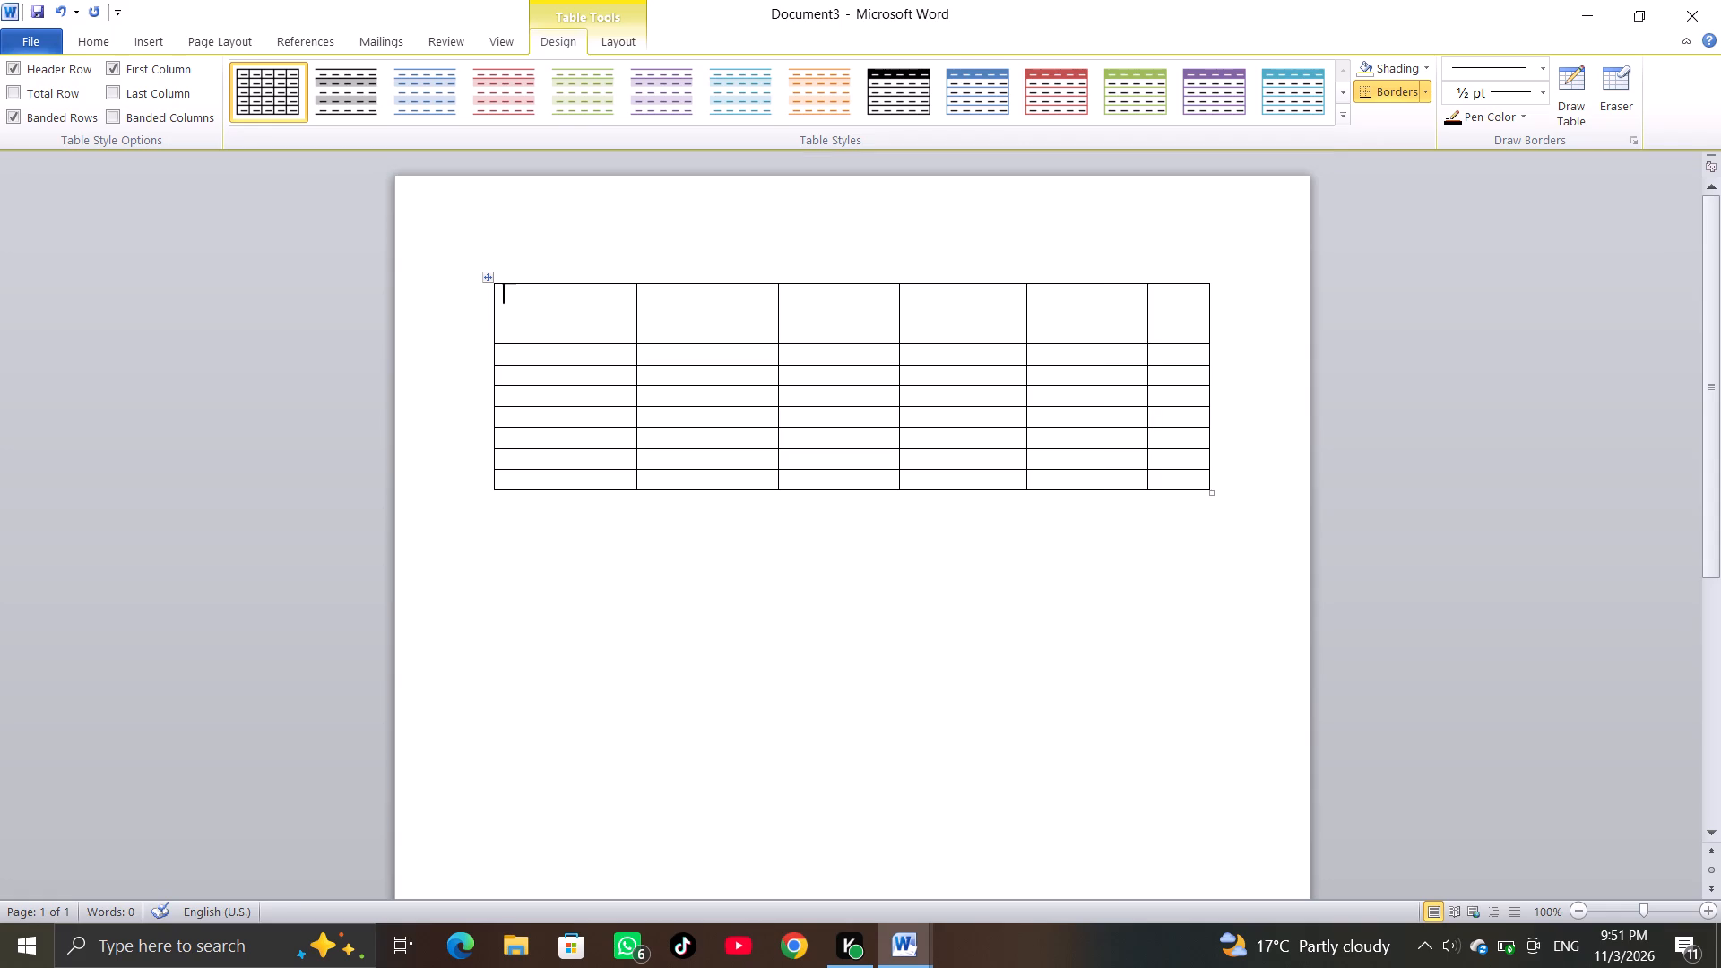
{"action": "left_click_drag", "start_coordinate": [1209, 342], "coordinate": [1210, 342]}
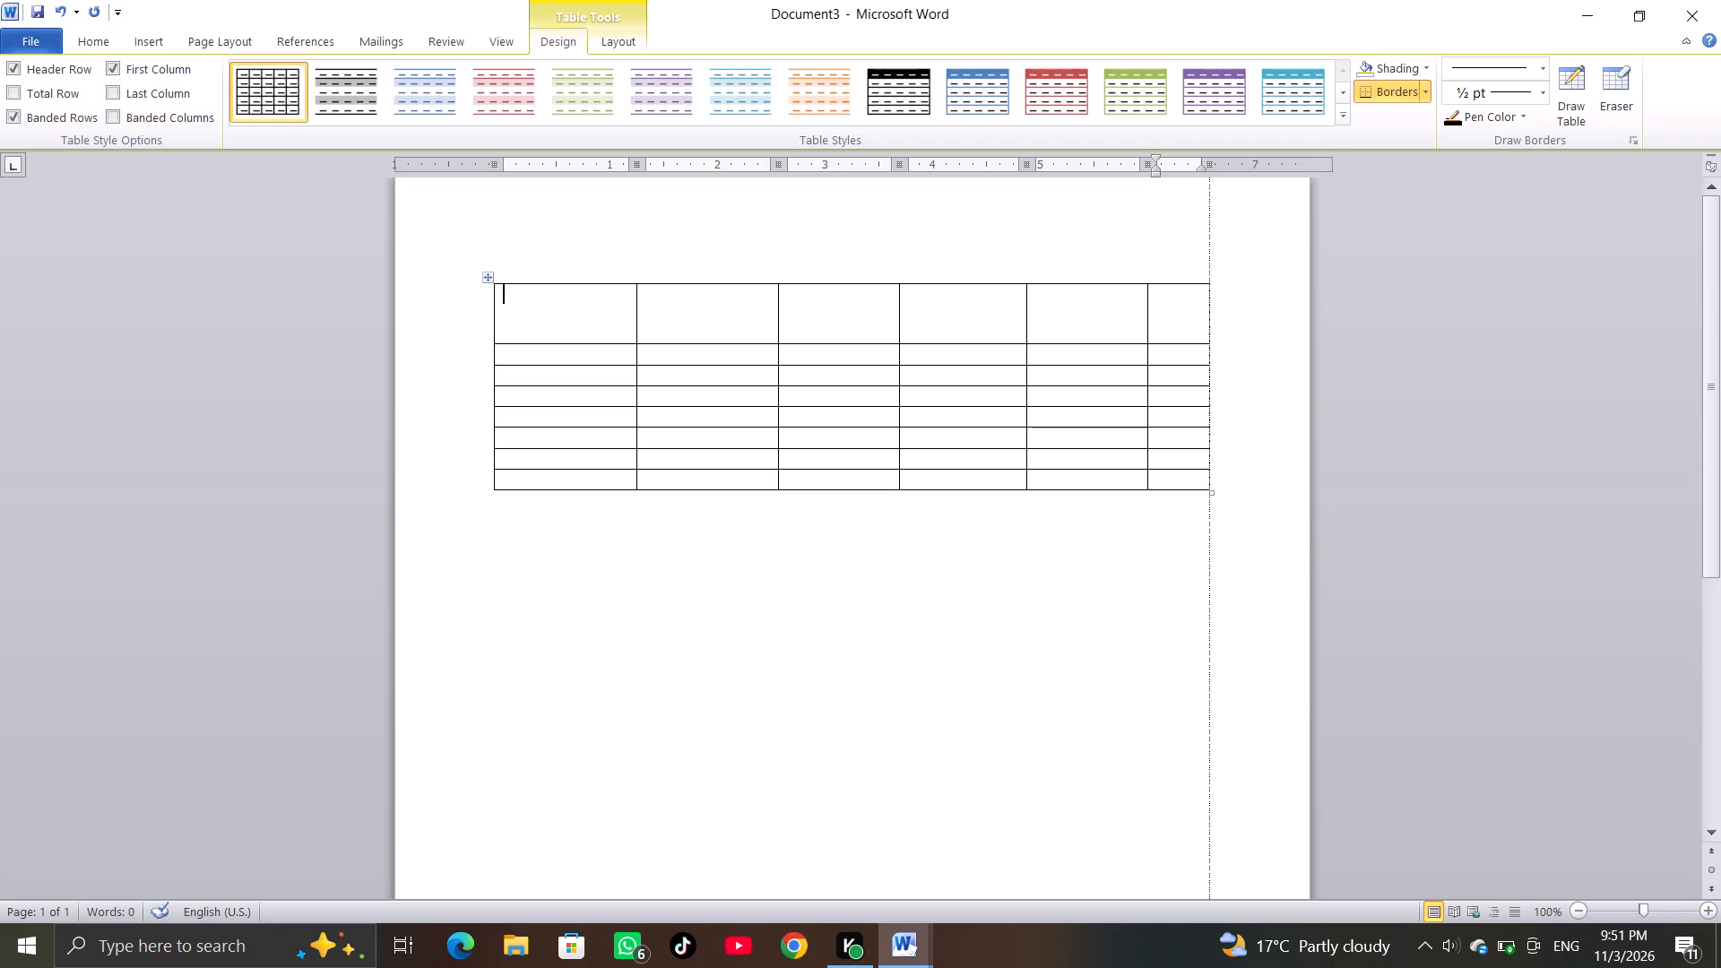
{"action": "left_click_drag", "start_coordinate": [1210, 342], "coordinate": [1265, 349]}
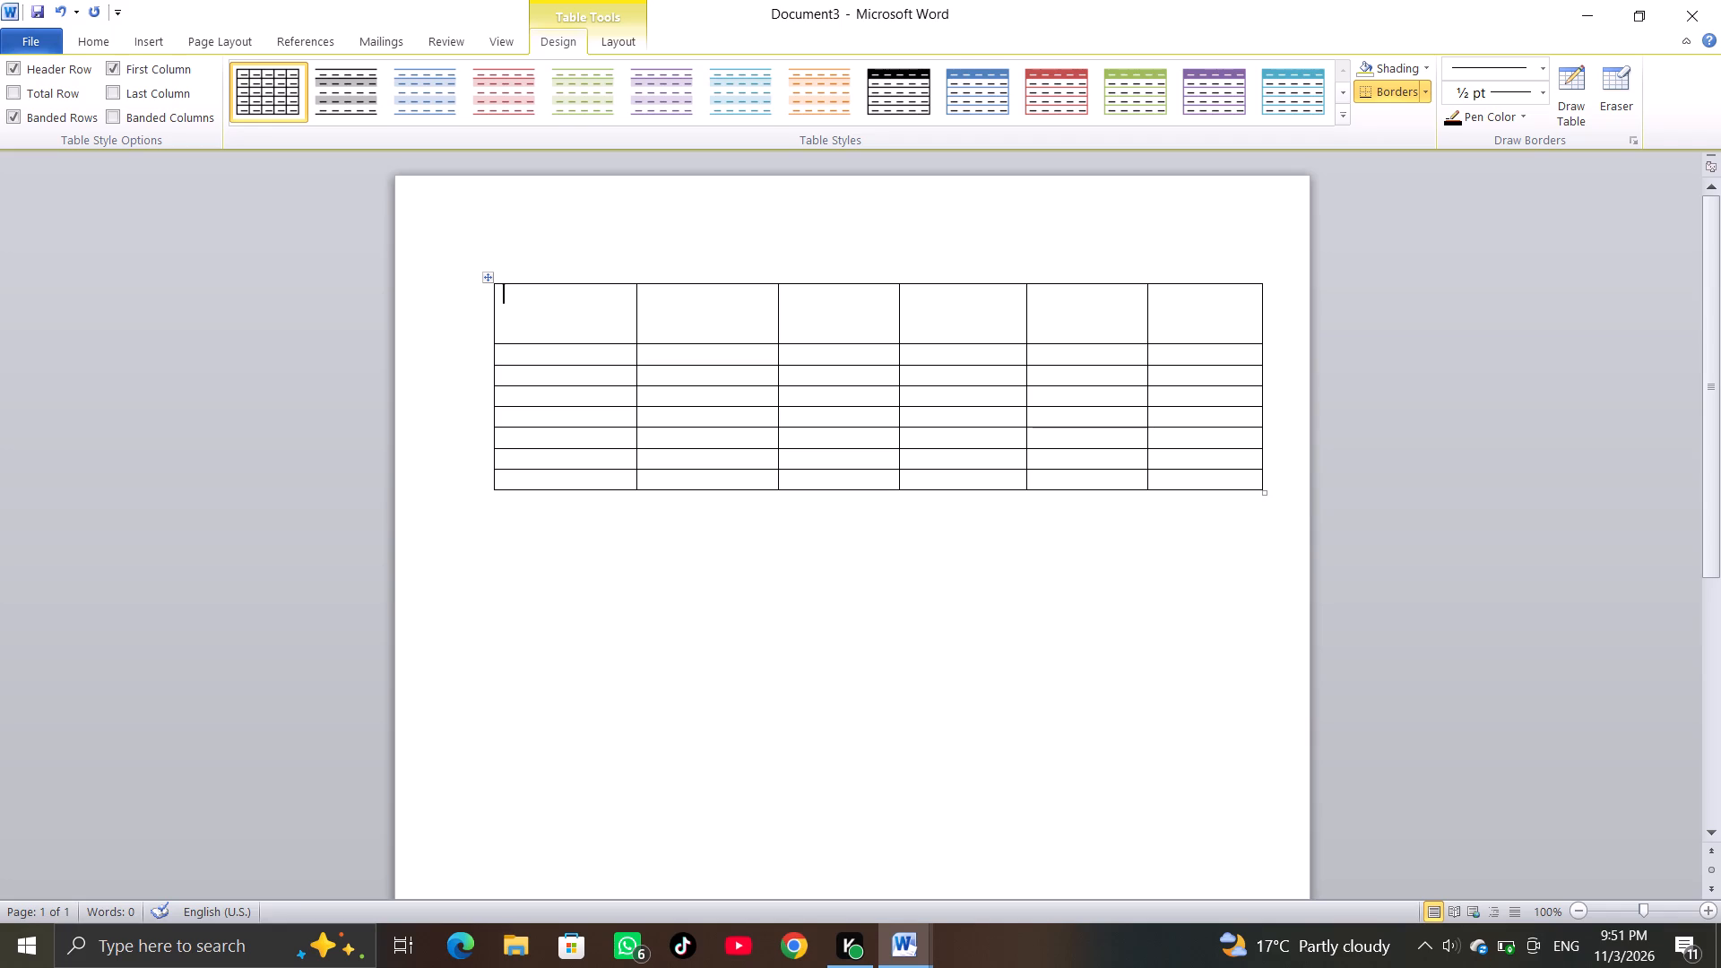
{"action": "left_click_drag", "start_coordinate": [1262, 342], "coordinate": [1266, 342]}
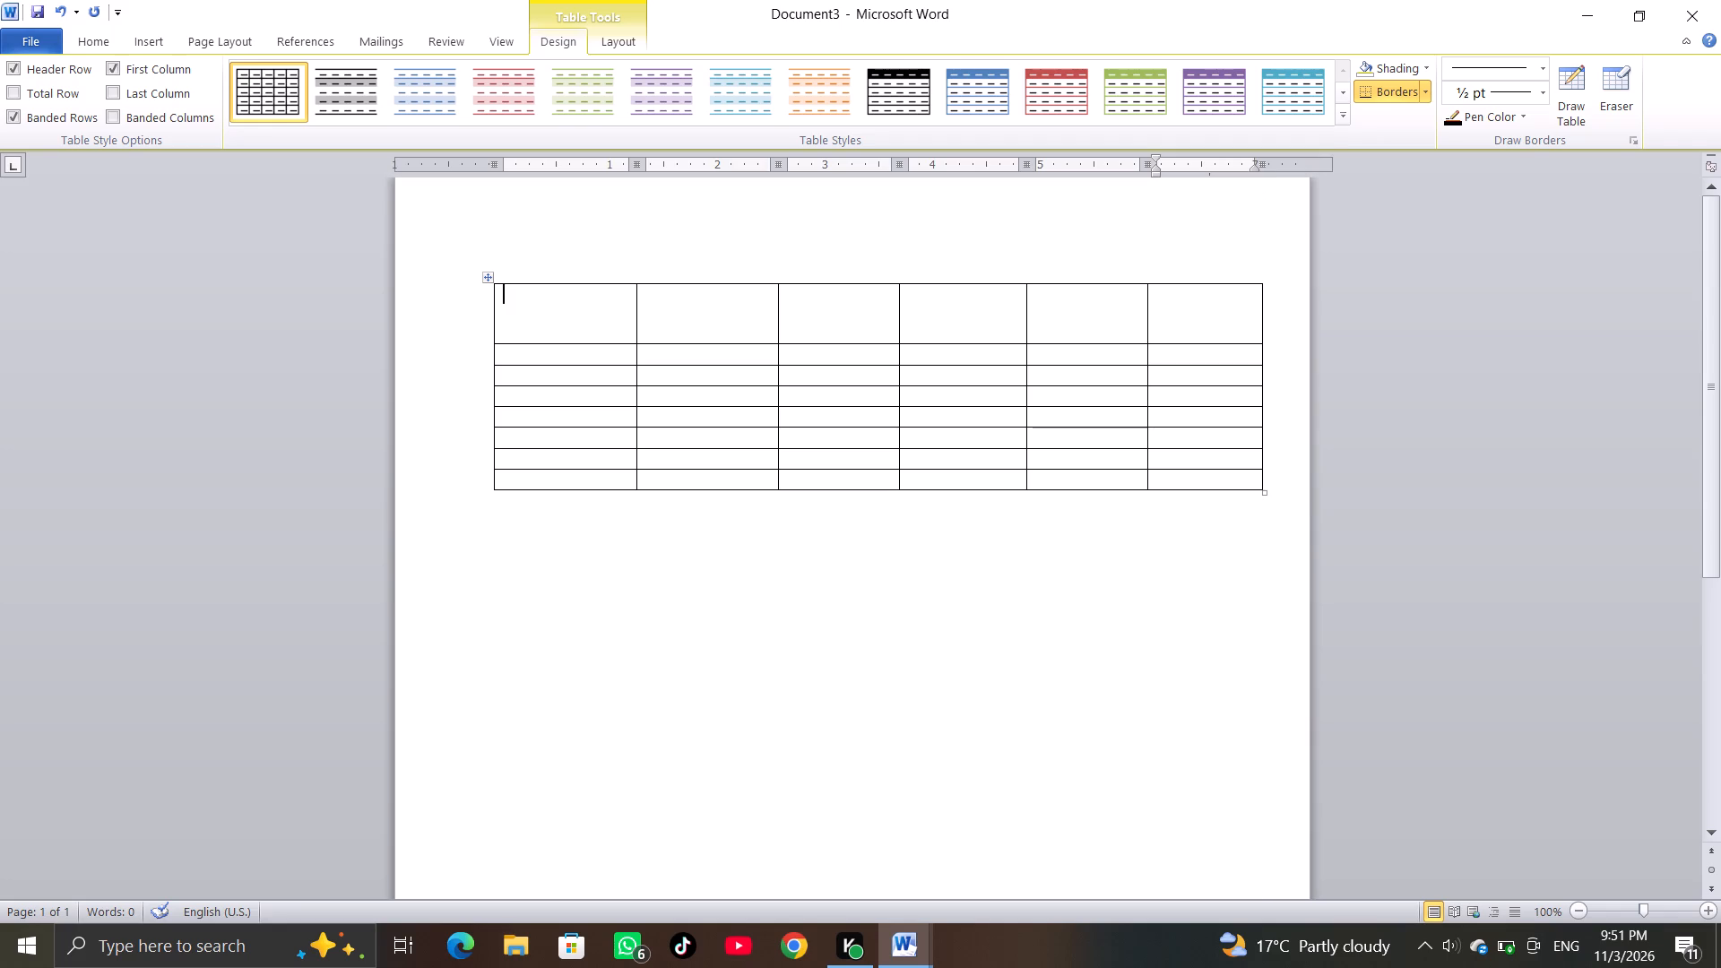
{"action": "left_click_drag", "start_coordinate": [1266, 342], "coordinate": [1271, 342]}
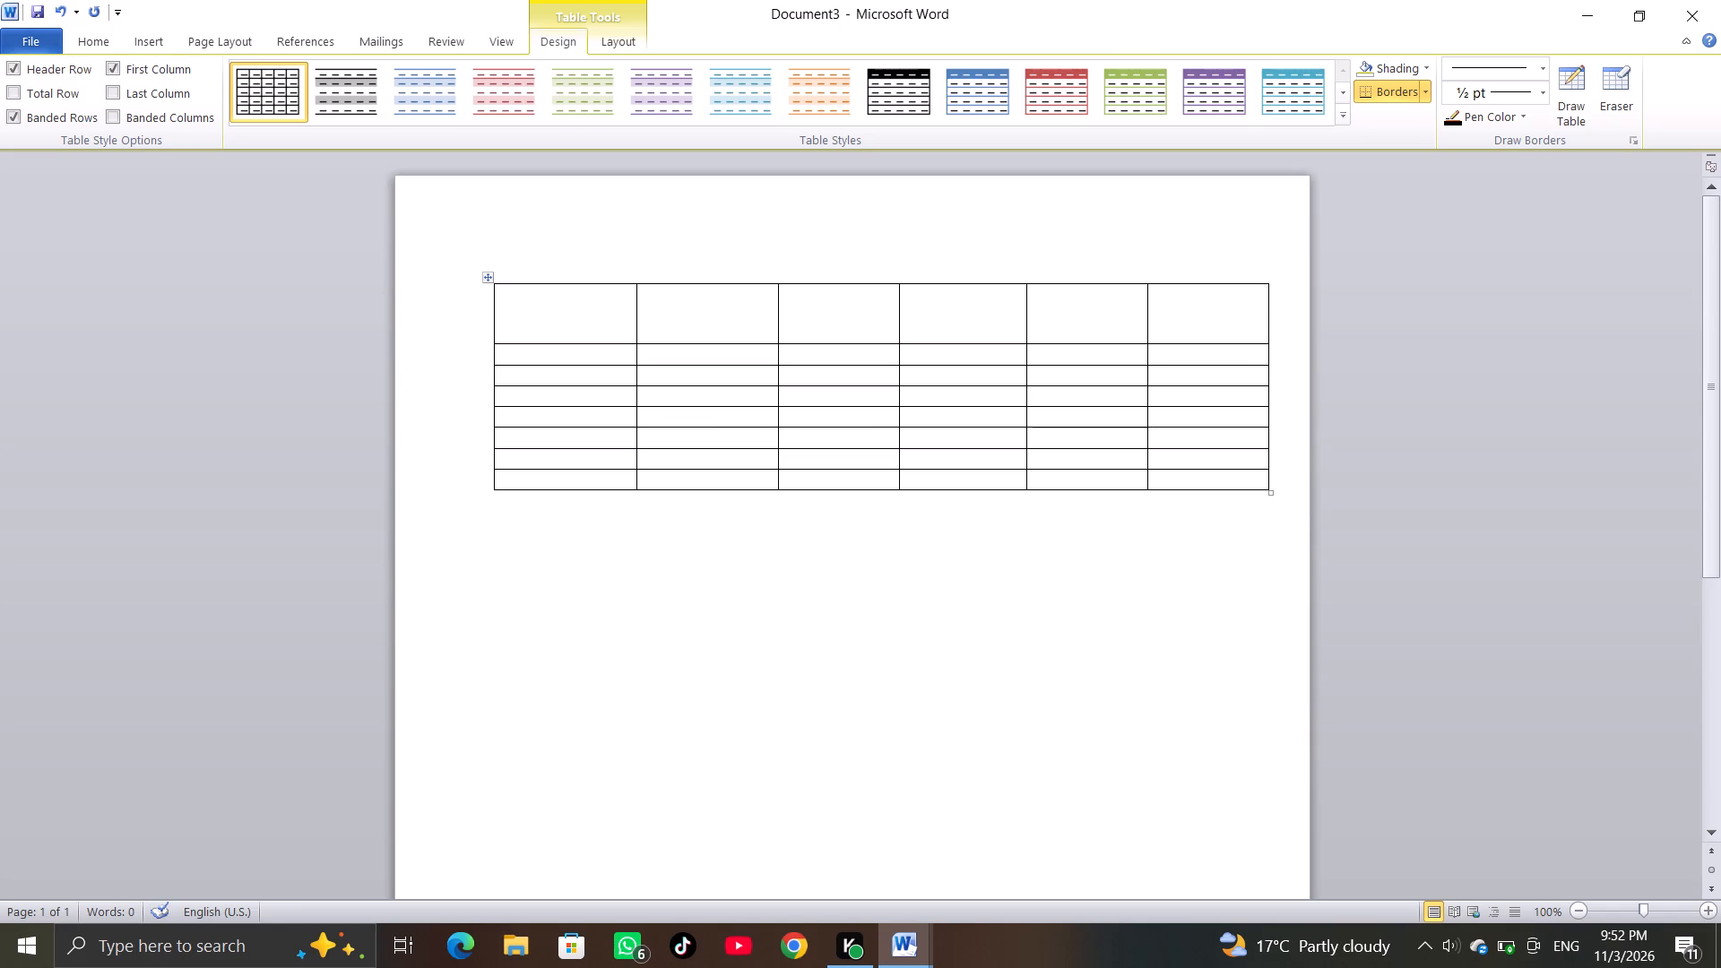
Increase the heights of the table's second through fifth rows to about 0.4 inch each.
{"action": "left_click_drag", "start_coordinate": [638, 366], "coordinate": [636, 384]}
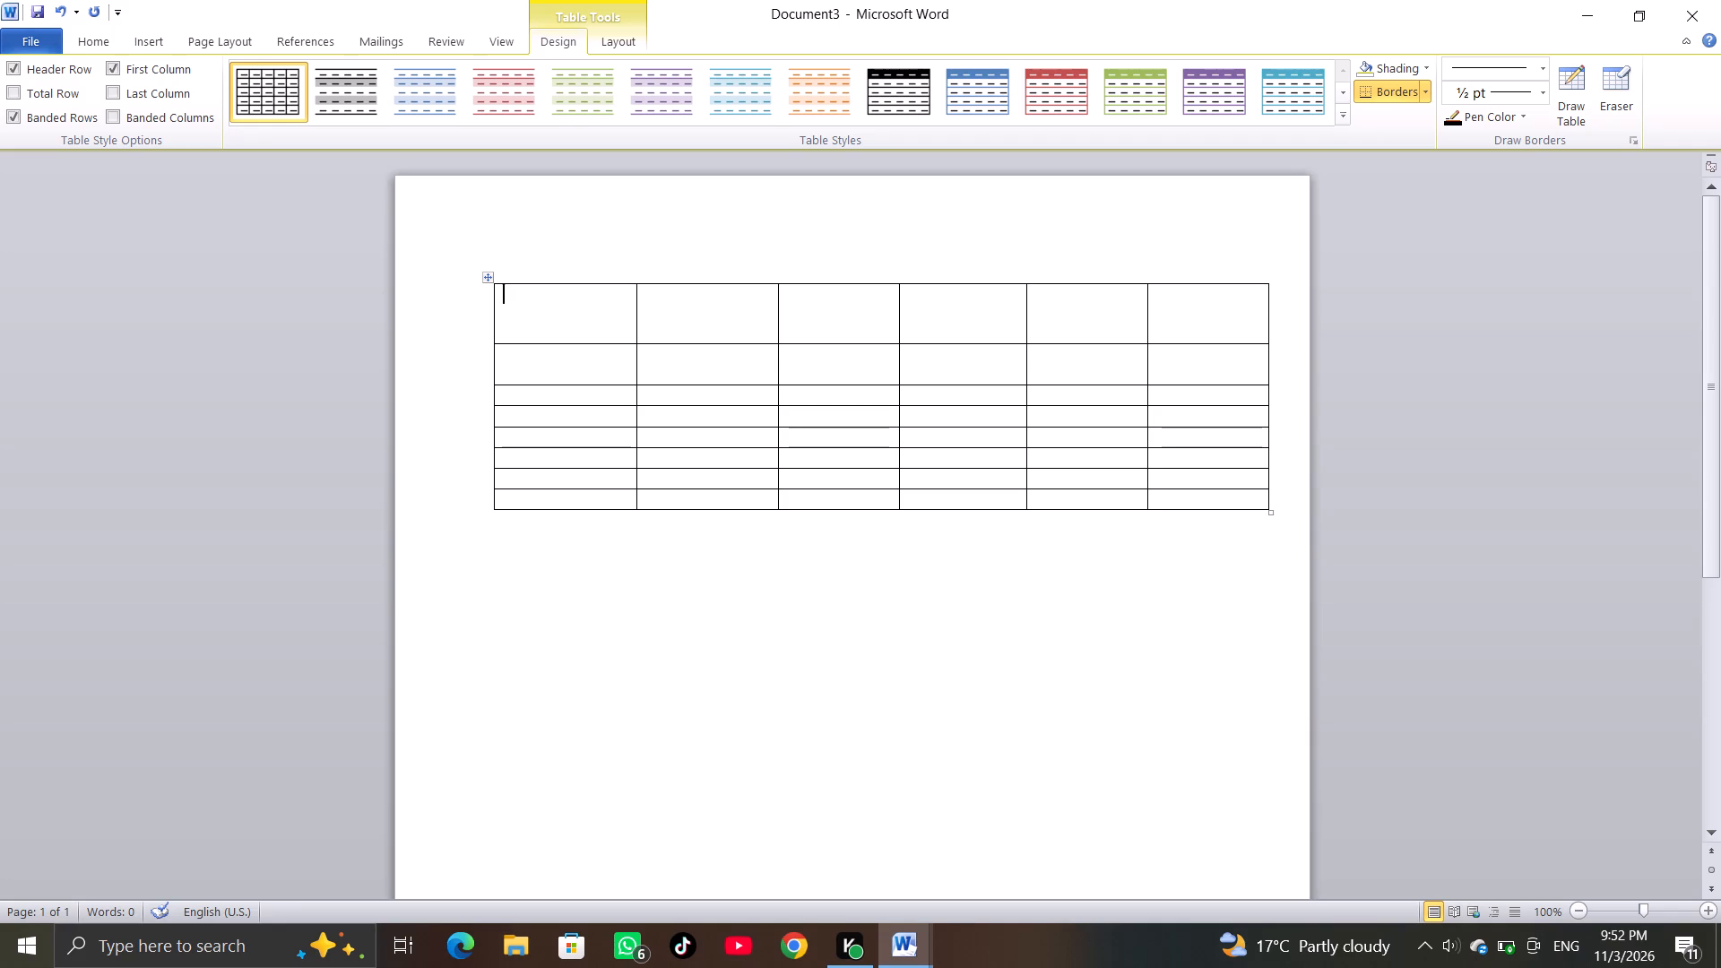
{"action": "left_click_drag", "start_coordinate": [636, 405], "coordinate": [637, 415]}
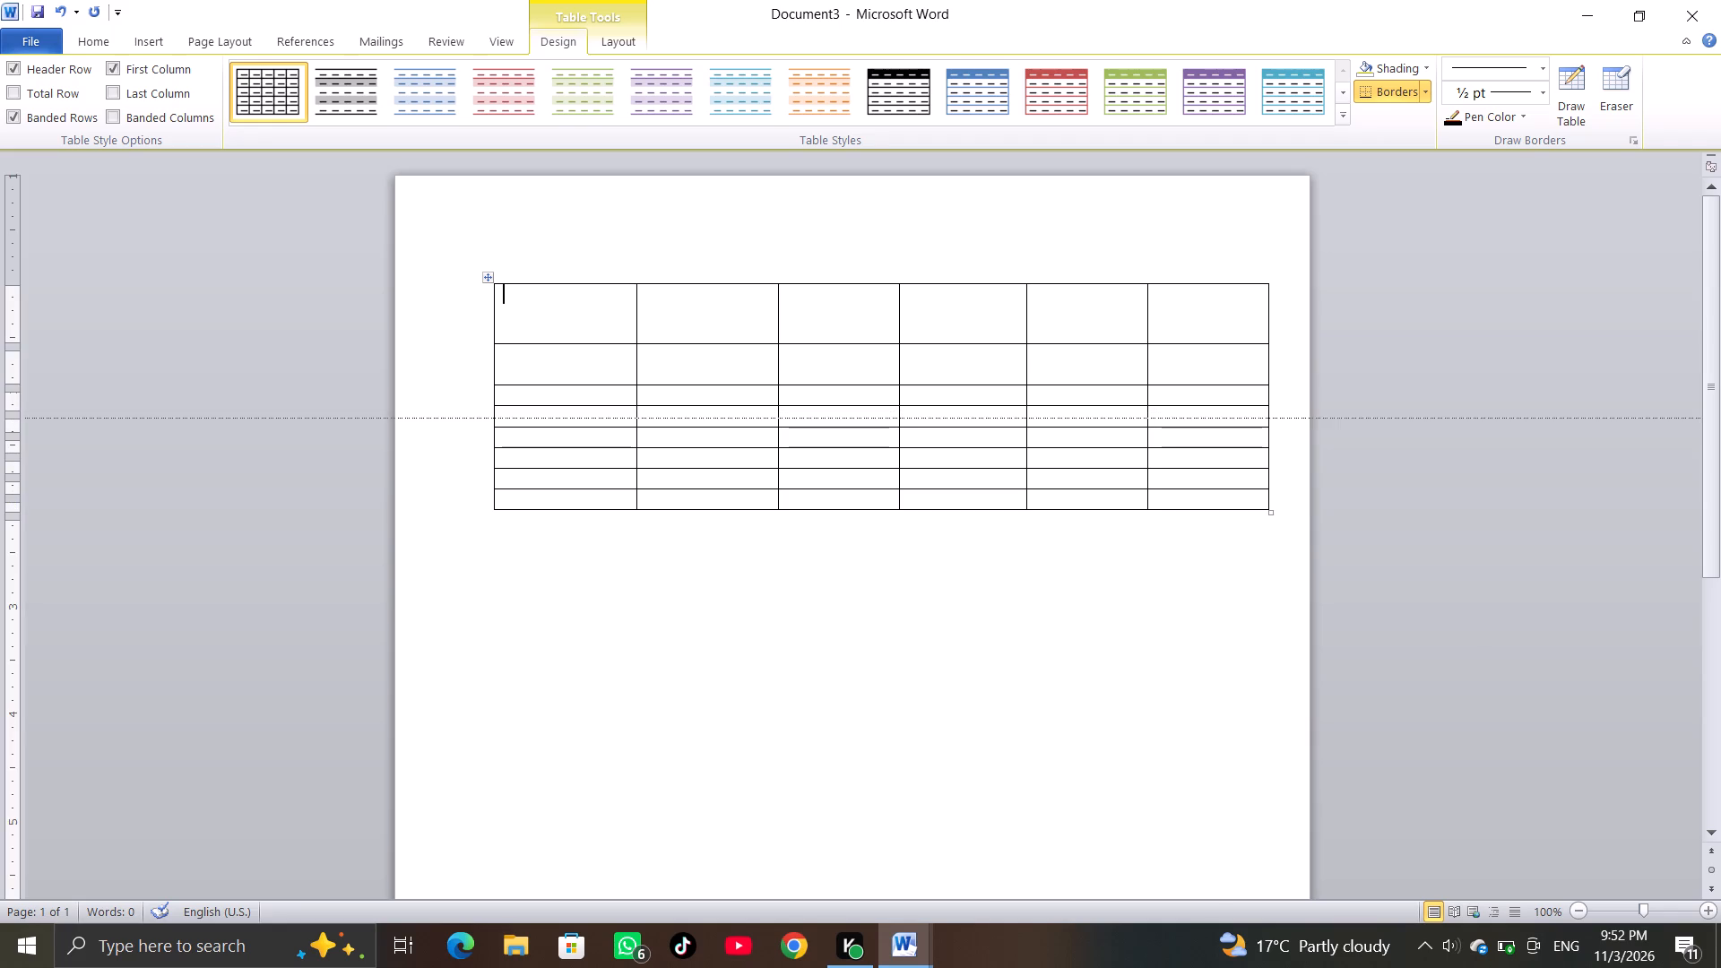
{"action": "left_click_drag", "start_coordinate": [637, 415], "coordinate": [639, 423]}
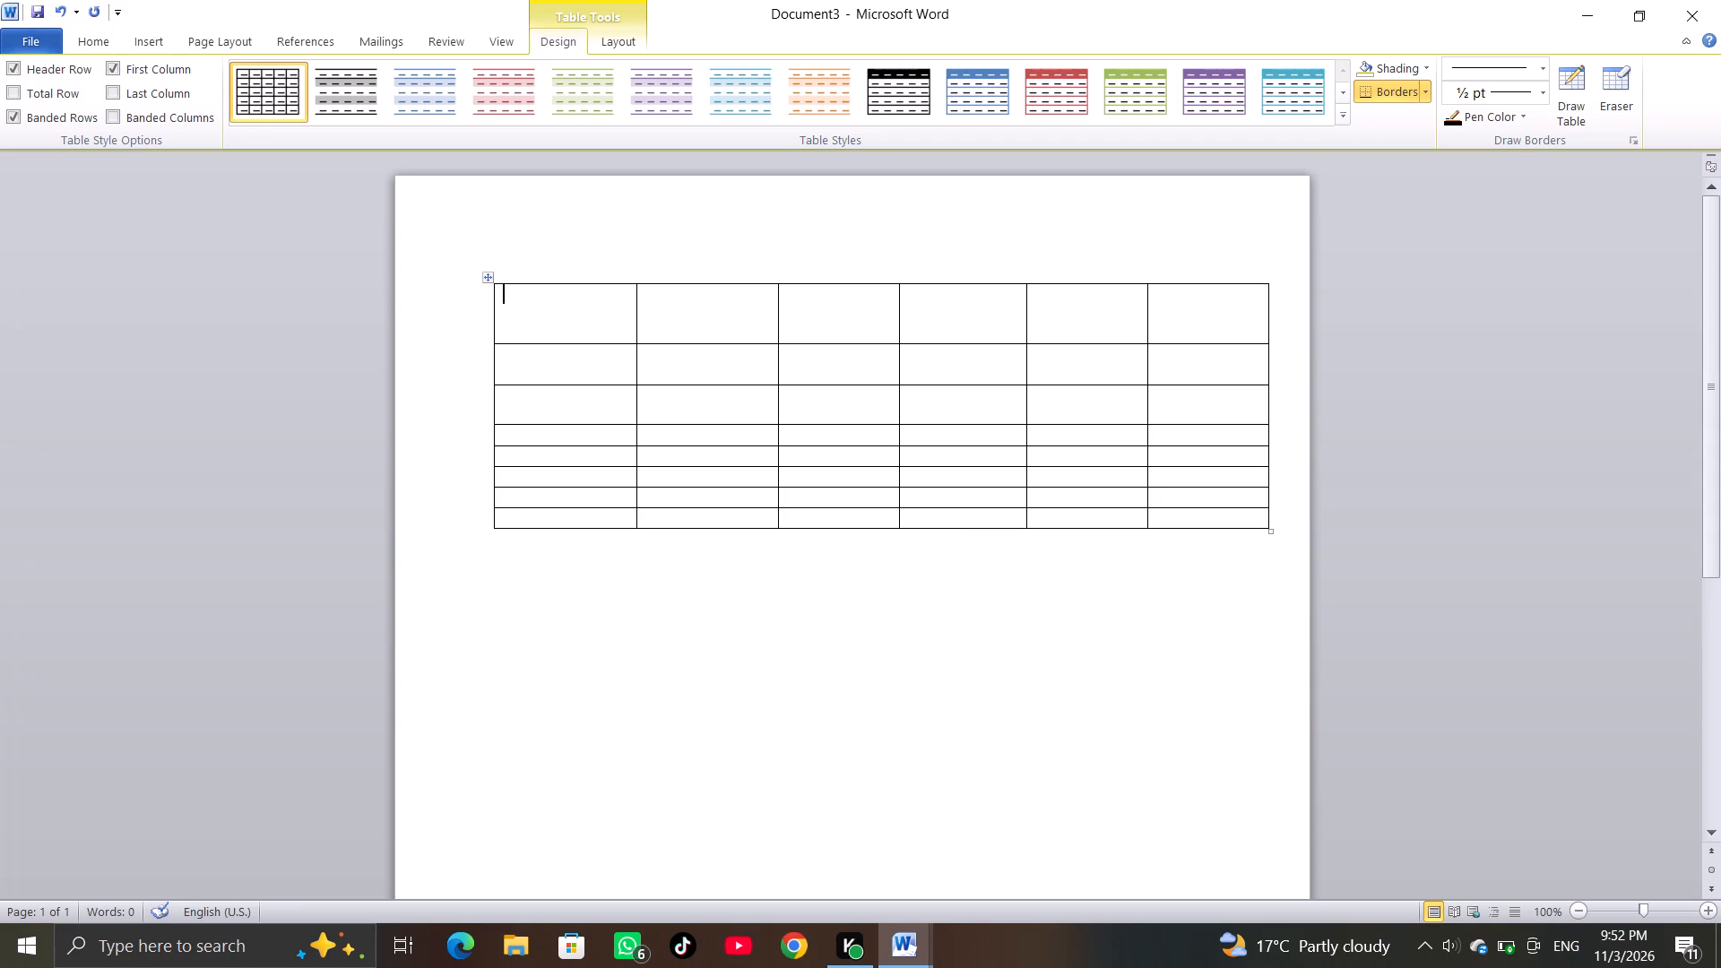
{"action": "left_click_drag", "start_coordinate": [637, 445], "coordinate": [637, 471]}
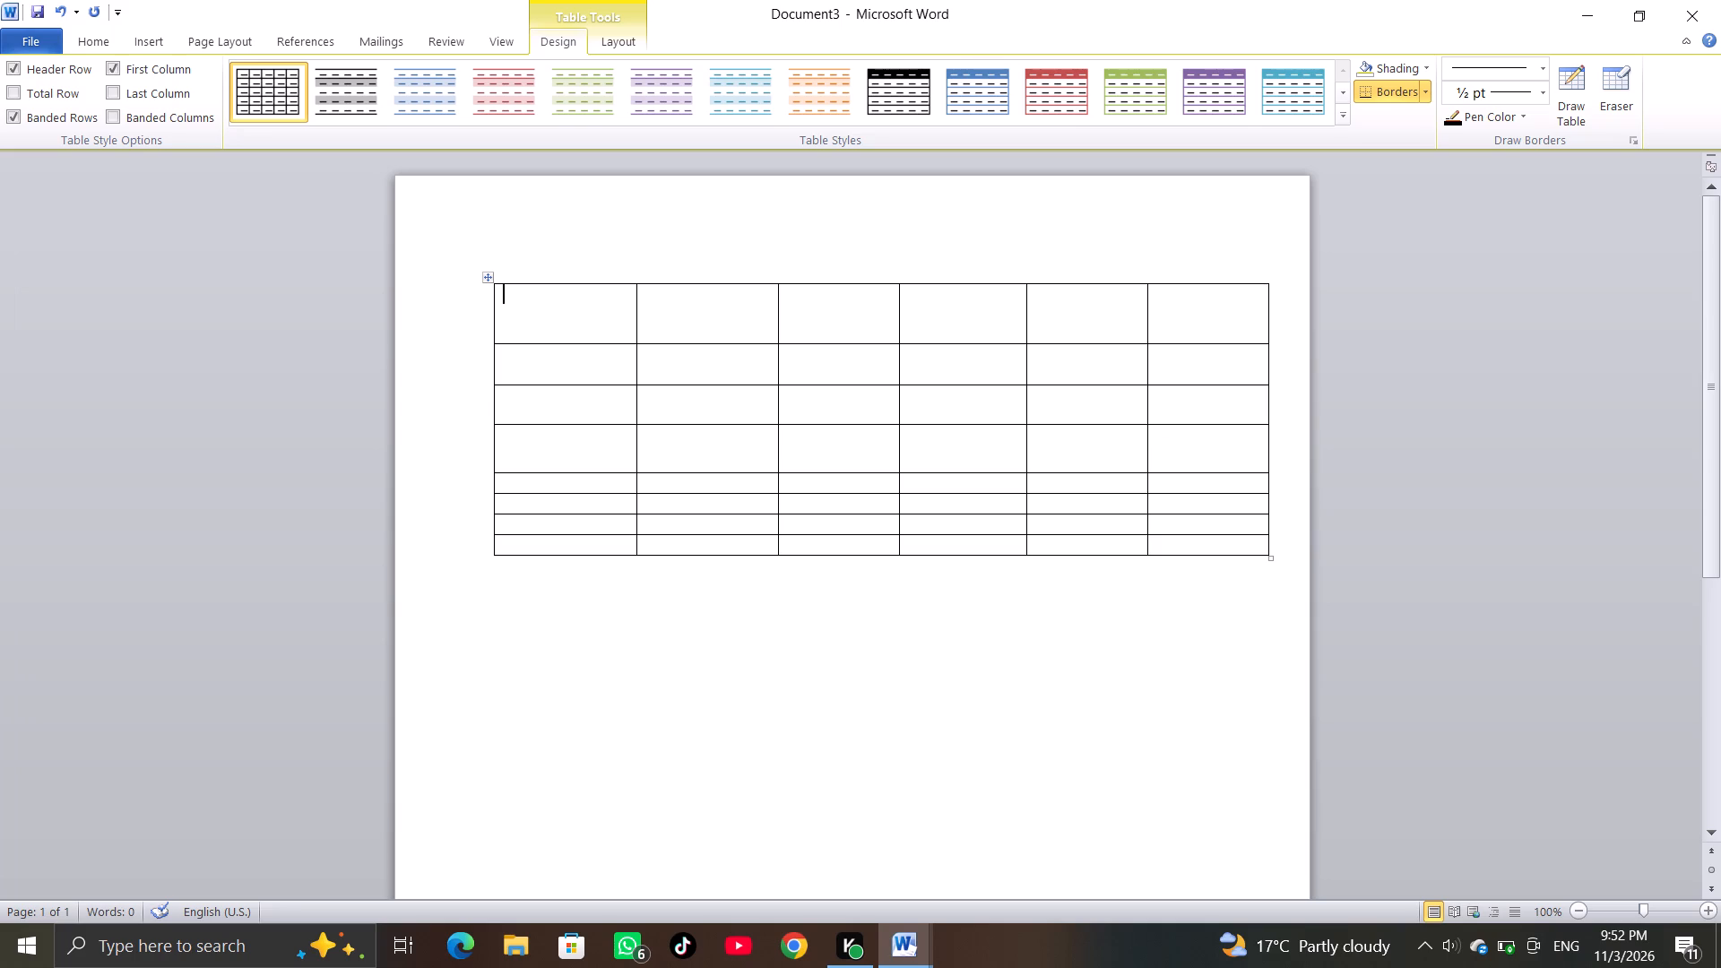
{"action": "left_click", "coordinate": [632, 472]}
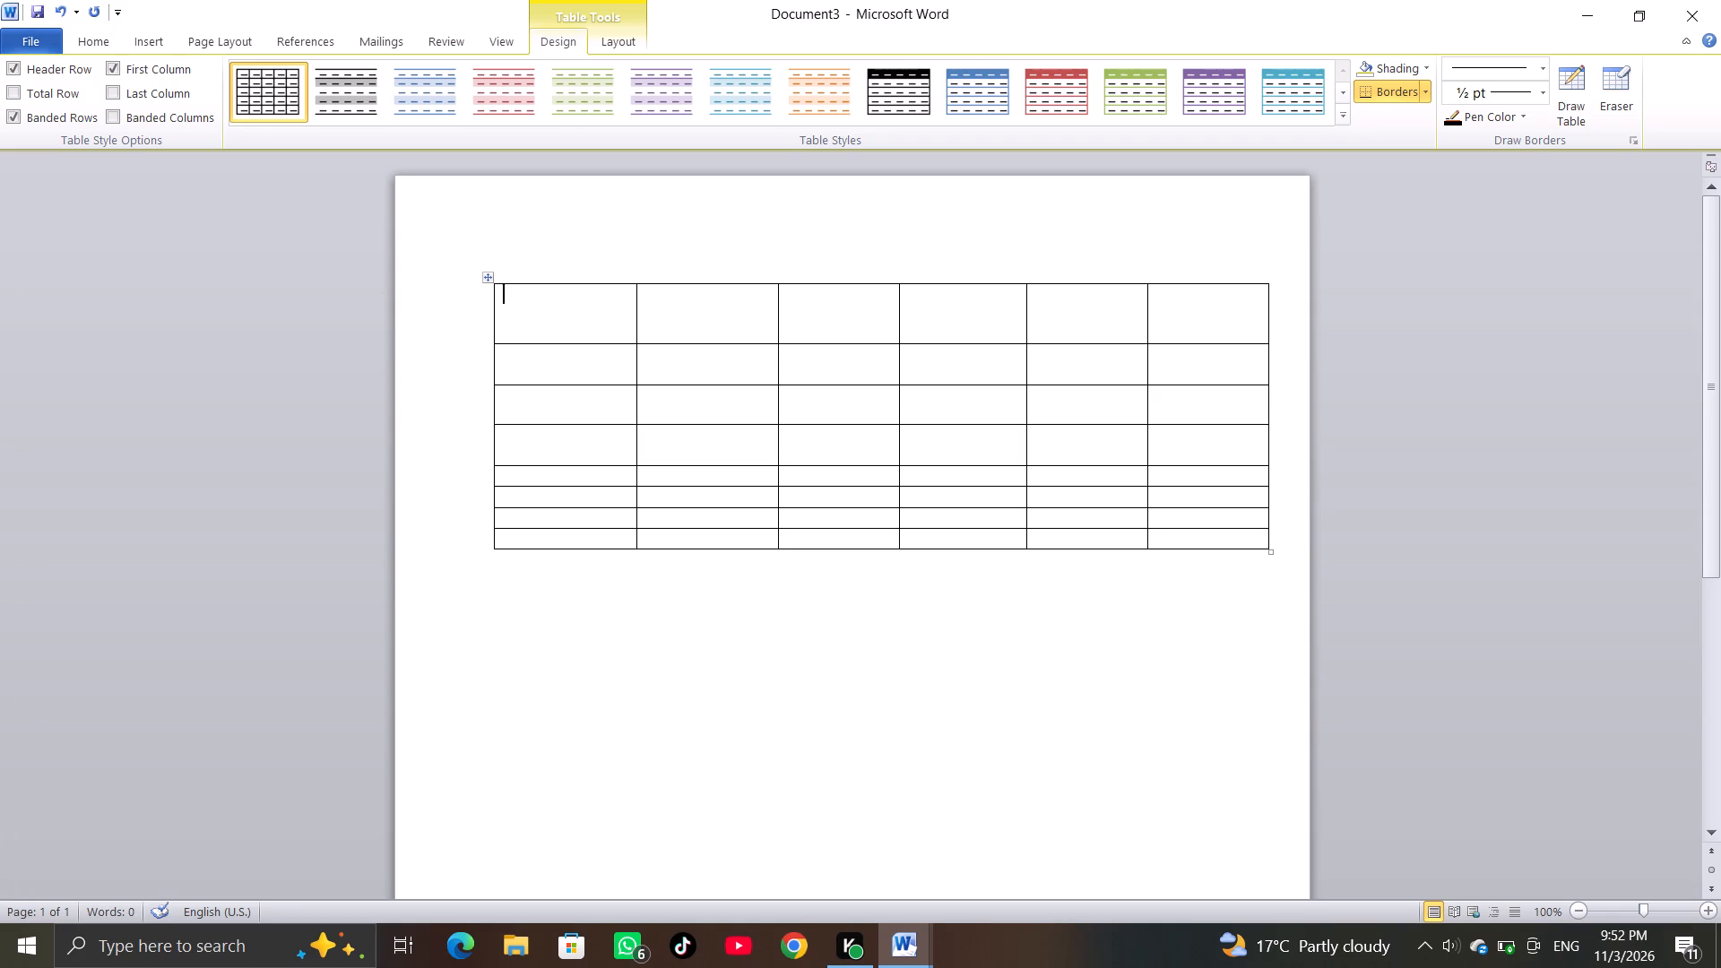
{"action": "left_click", "coordinate": [633, 486]}
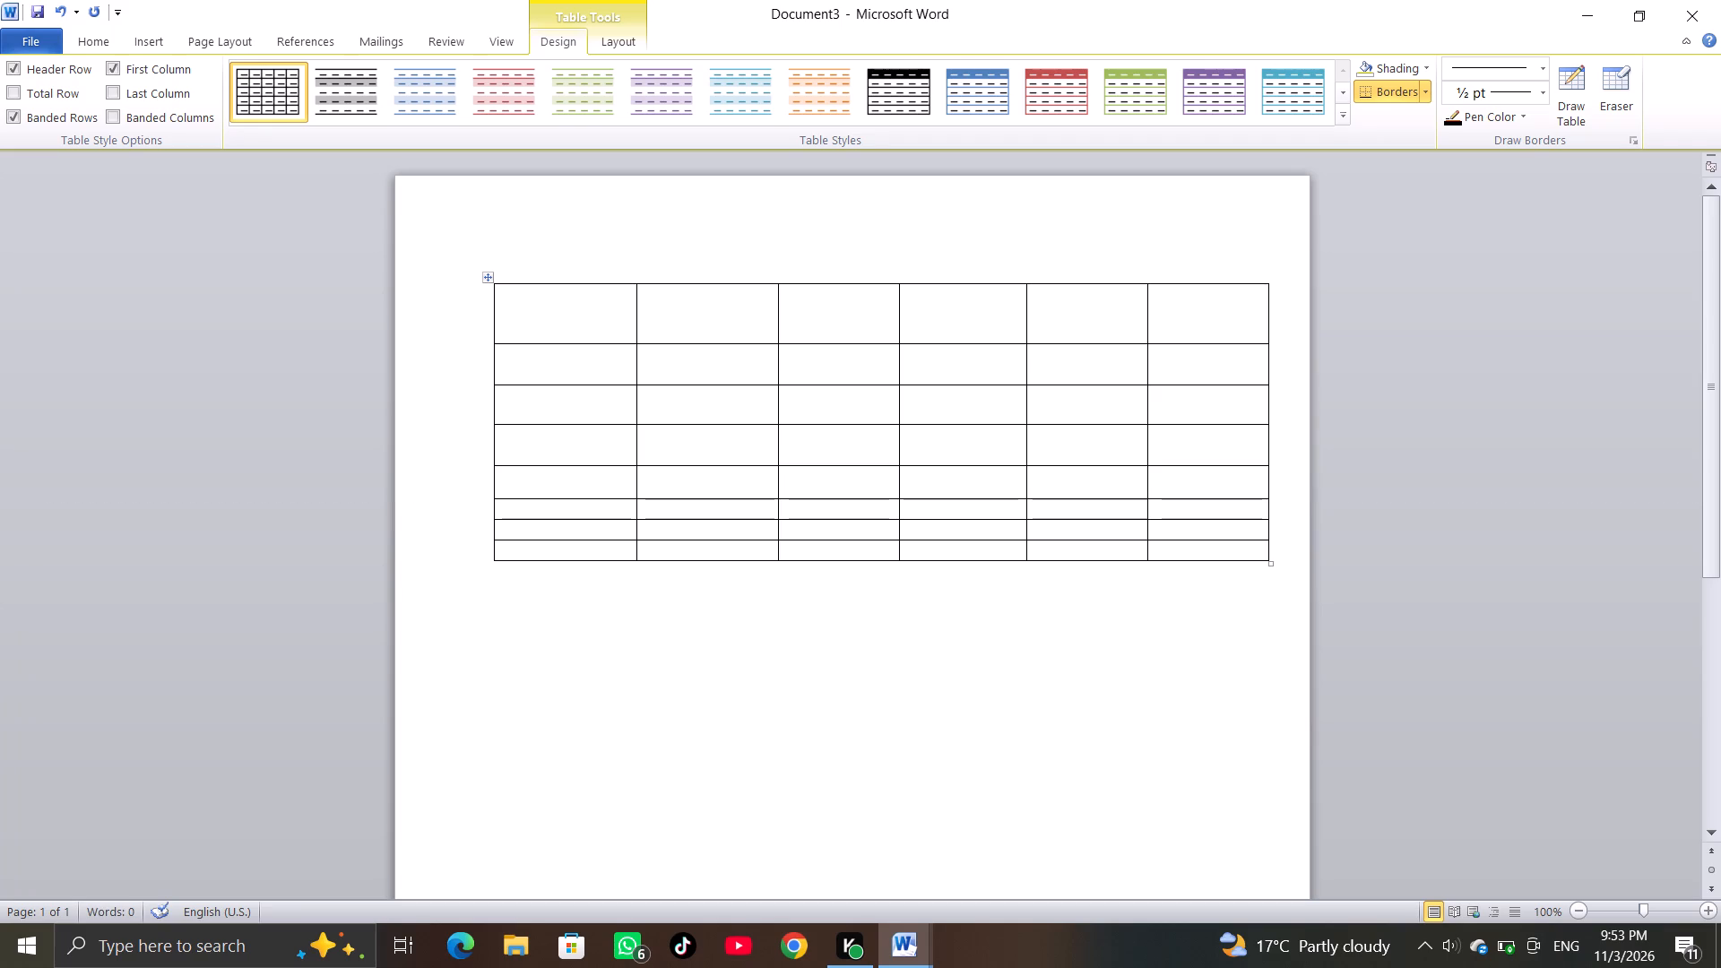
{"action": "left_click", "coordinate": [636, 498]}
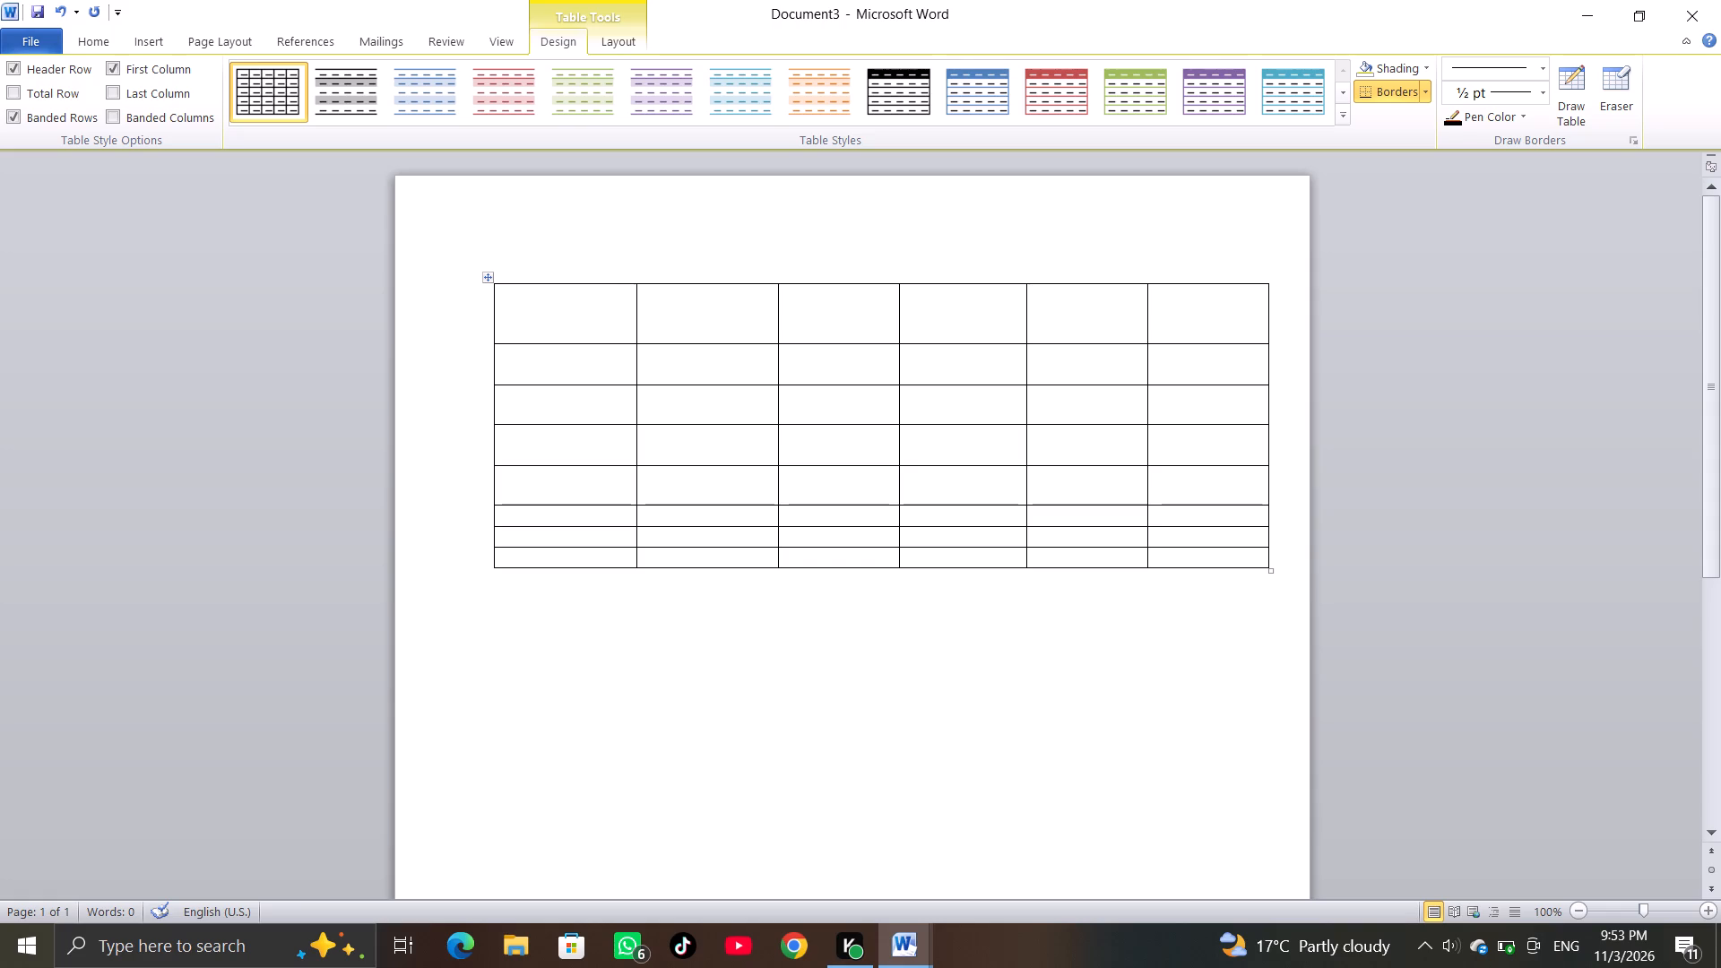
Increase the heights of the table's sixth, seventh and eighth rows to about 0.3 inch each.
{"action": "left_click_drag", "start_coordinate": [635, 526], "coordinate": [637, 541]}
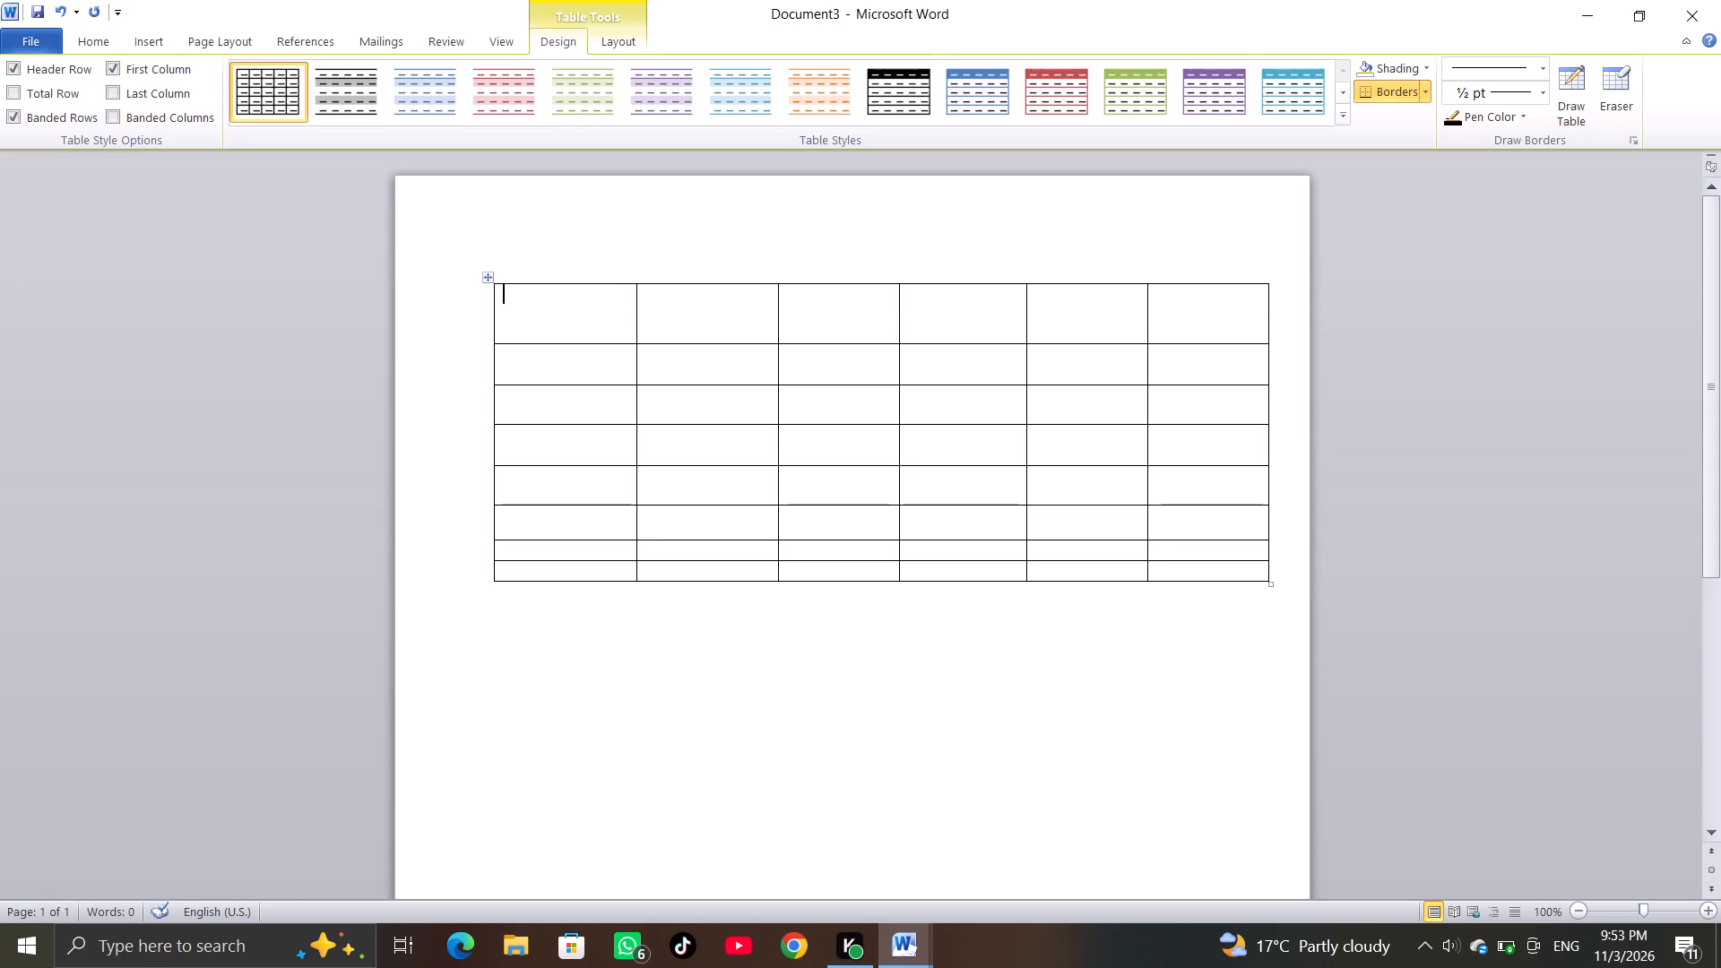
{"action": "left_click_drag", "start_coordinate": [637, 560], "coordinate": [637, 563]}
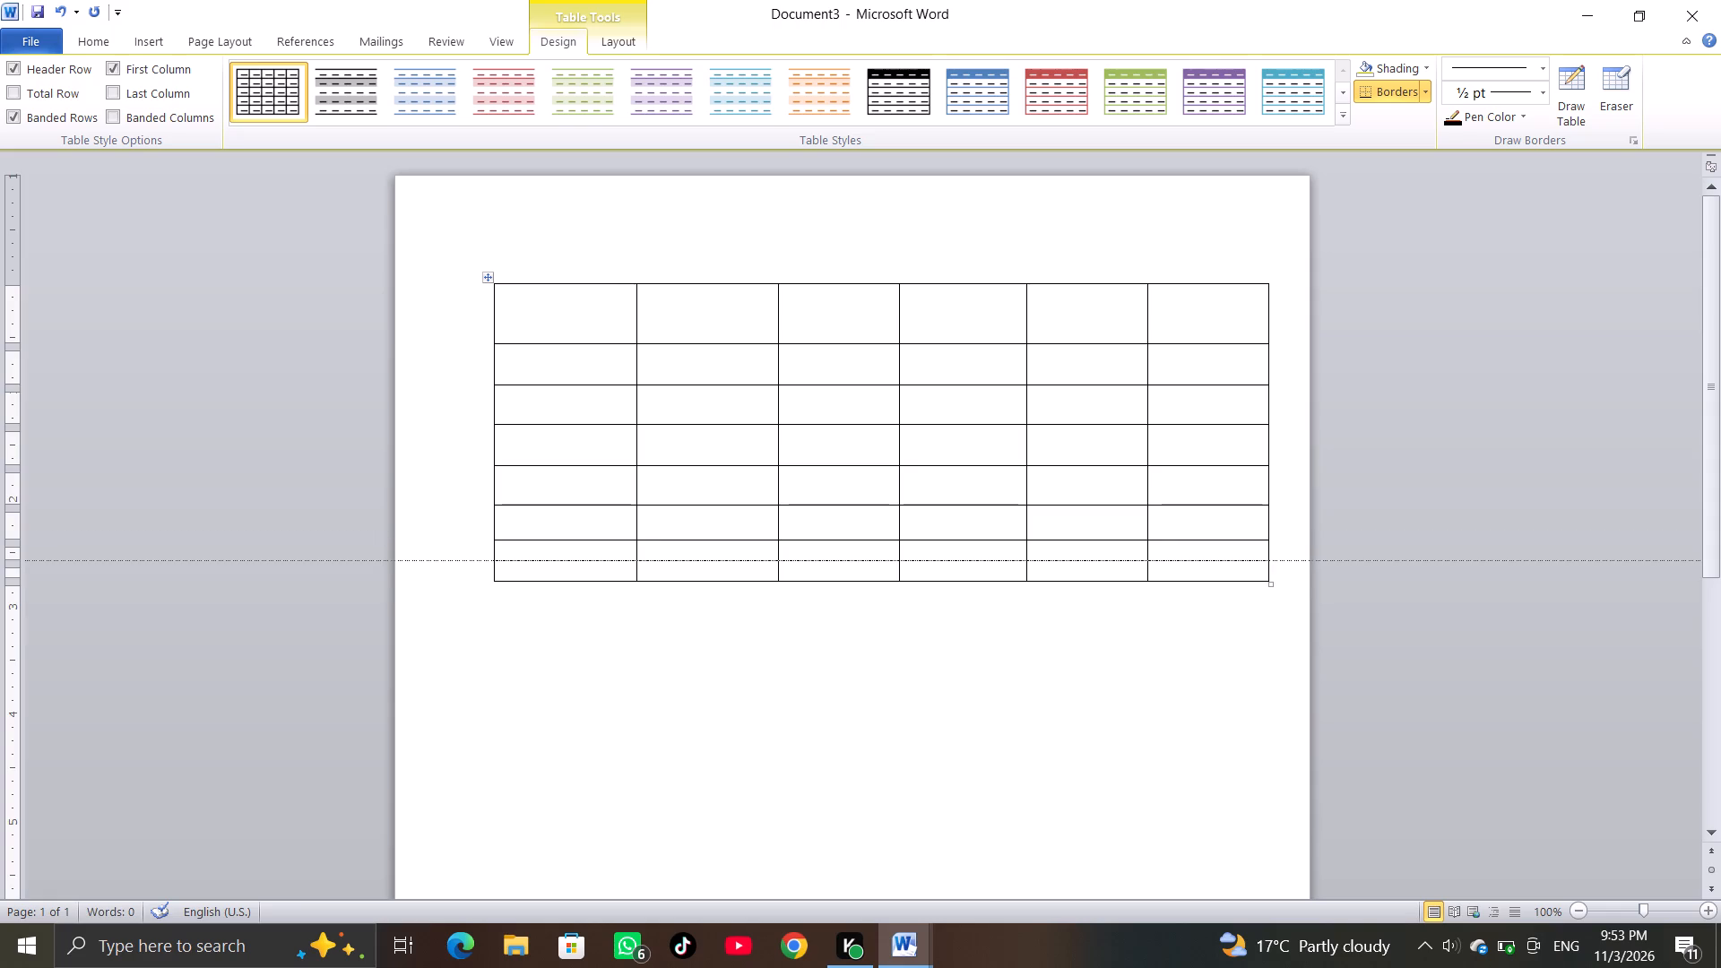
{"action": "left_click_drag", "start_coordinate": [637, 563], "coordinate": [638, 575]}
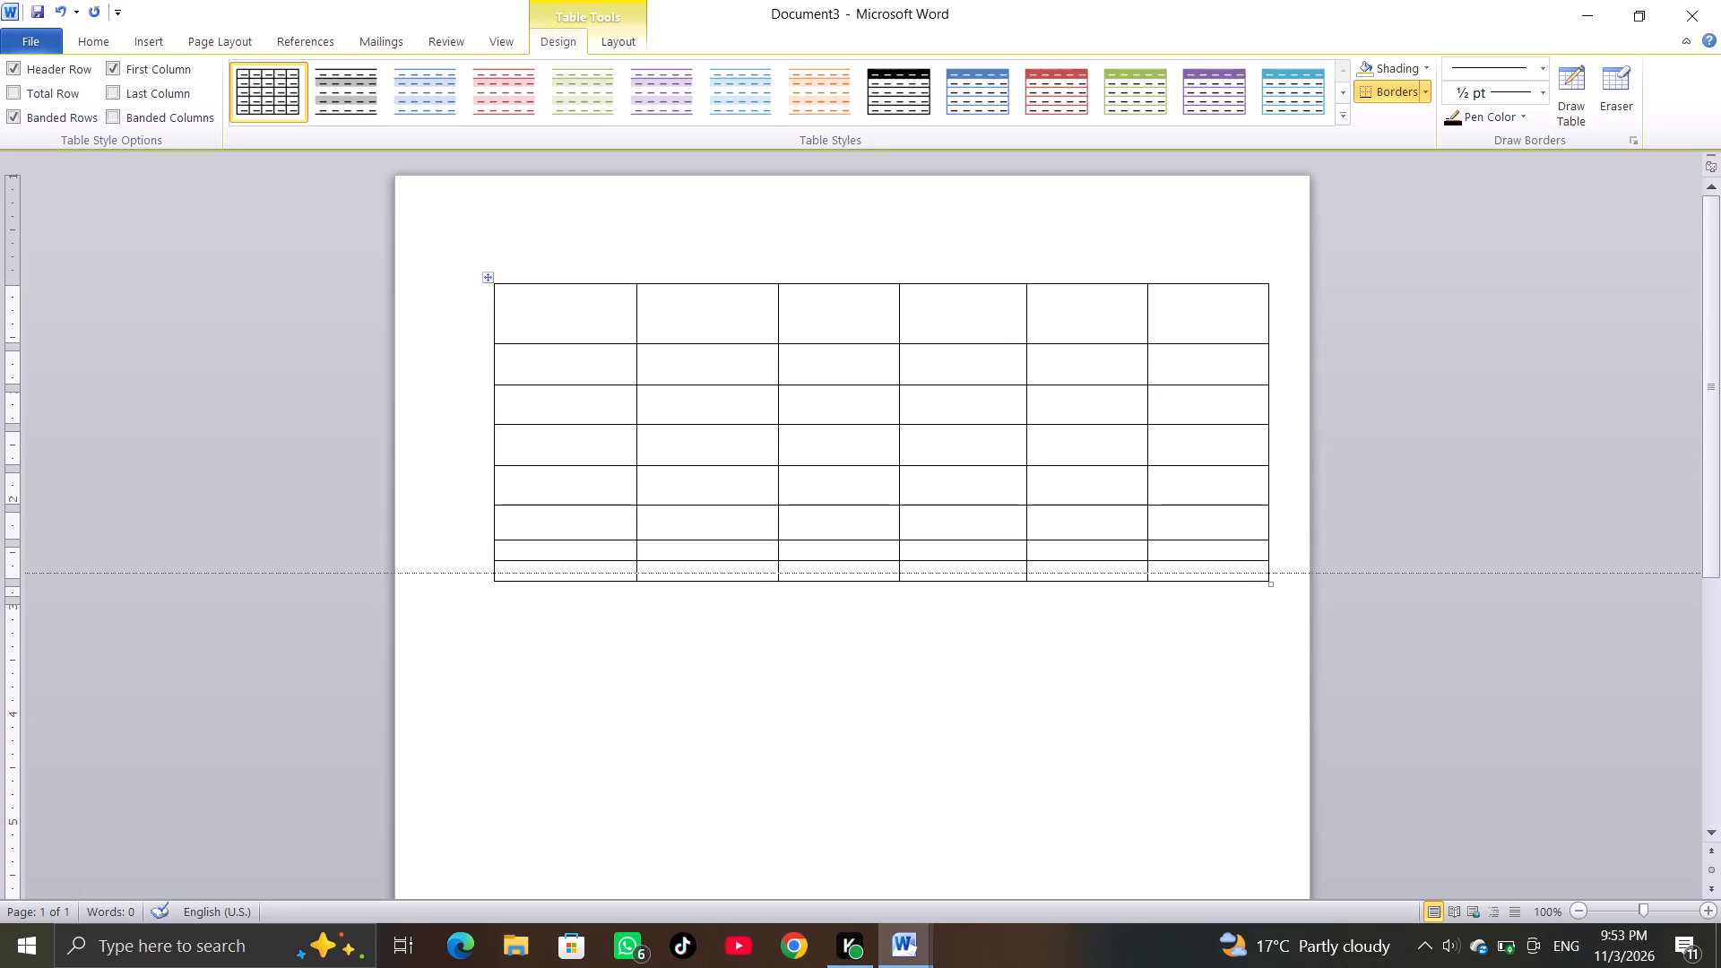
{"action": "left_click_drag", "start_coordinate": [638, 575], "coordinate": [638, 575]}
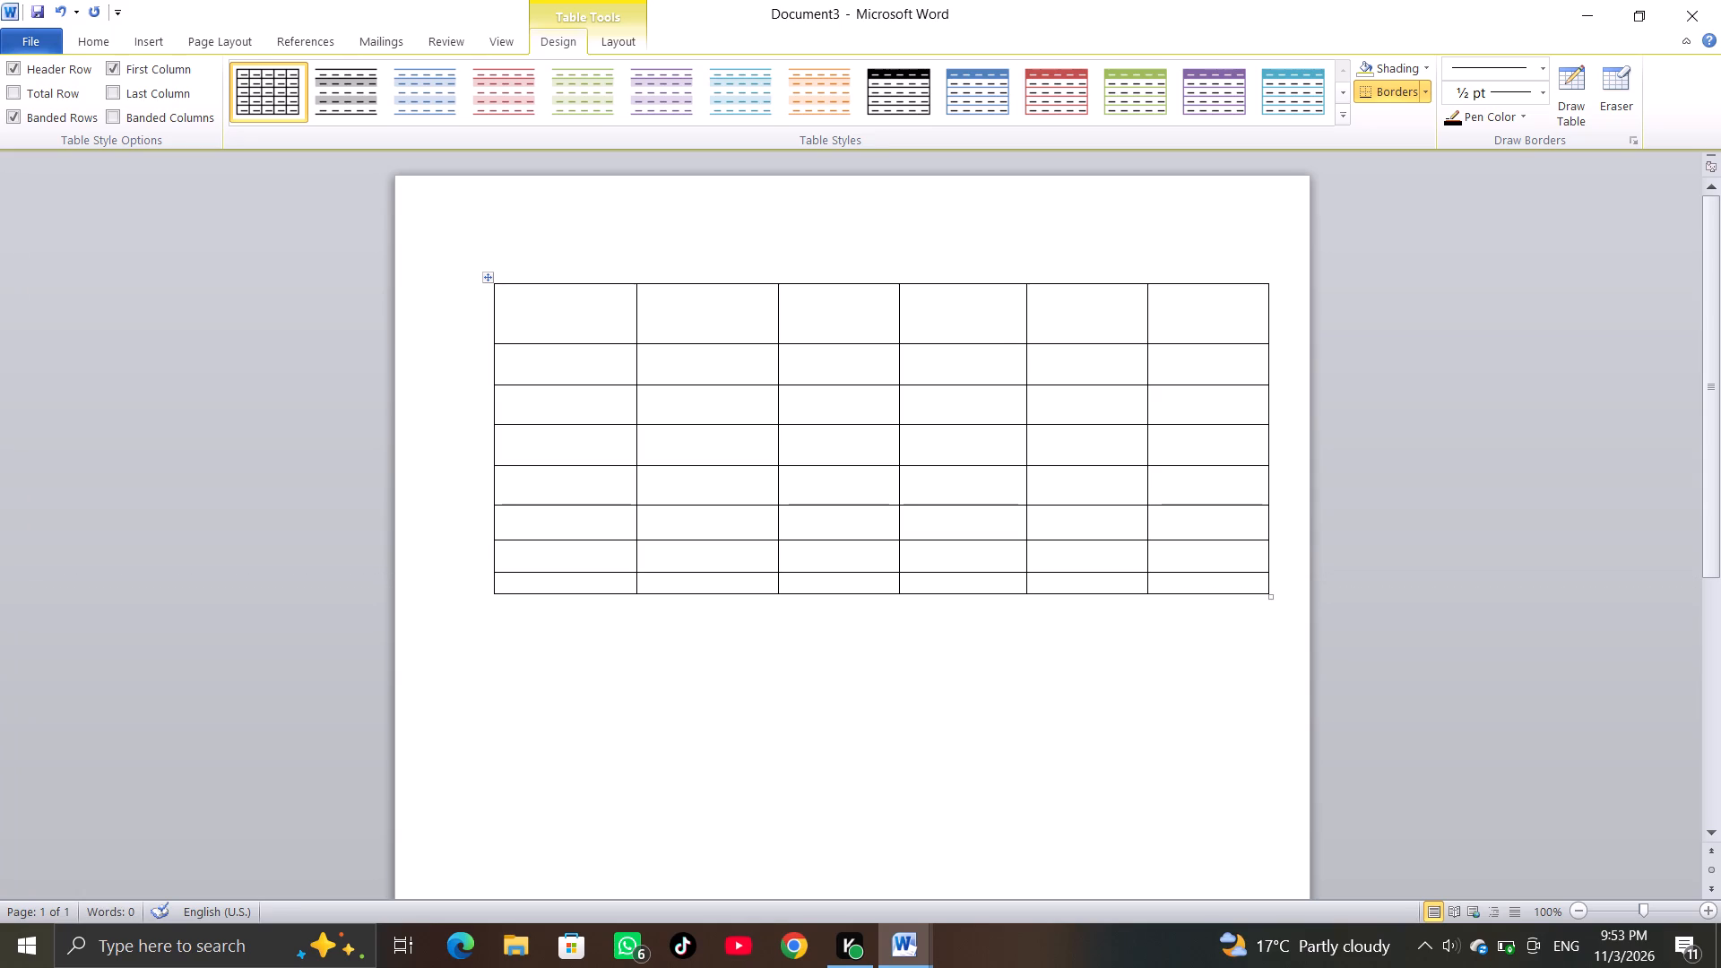
{"action": "left_click_drag", "start_coordinate": [637, 593], "coordinate": [637, 603]}
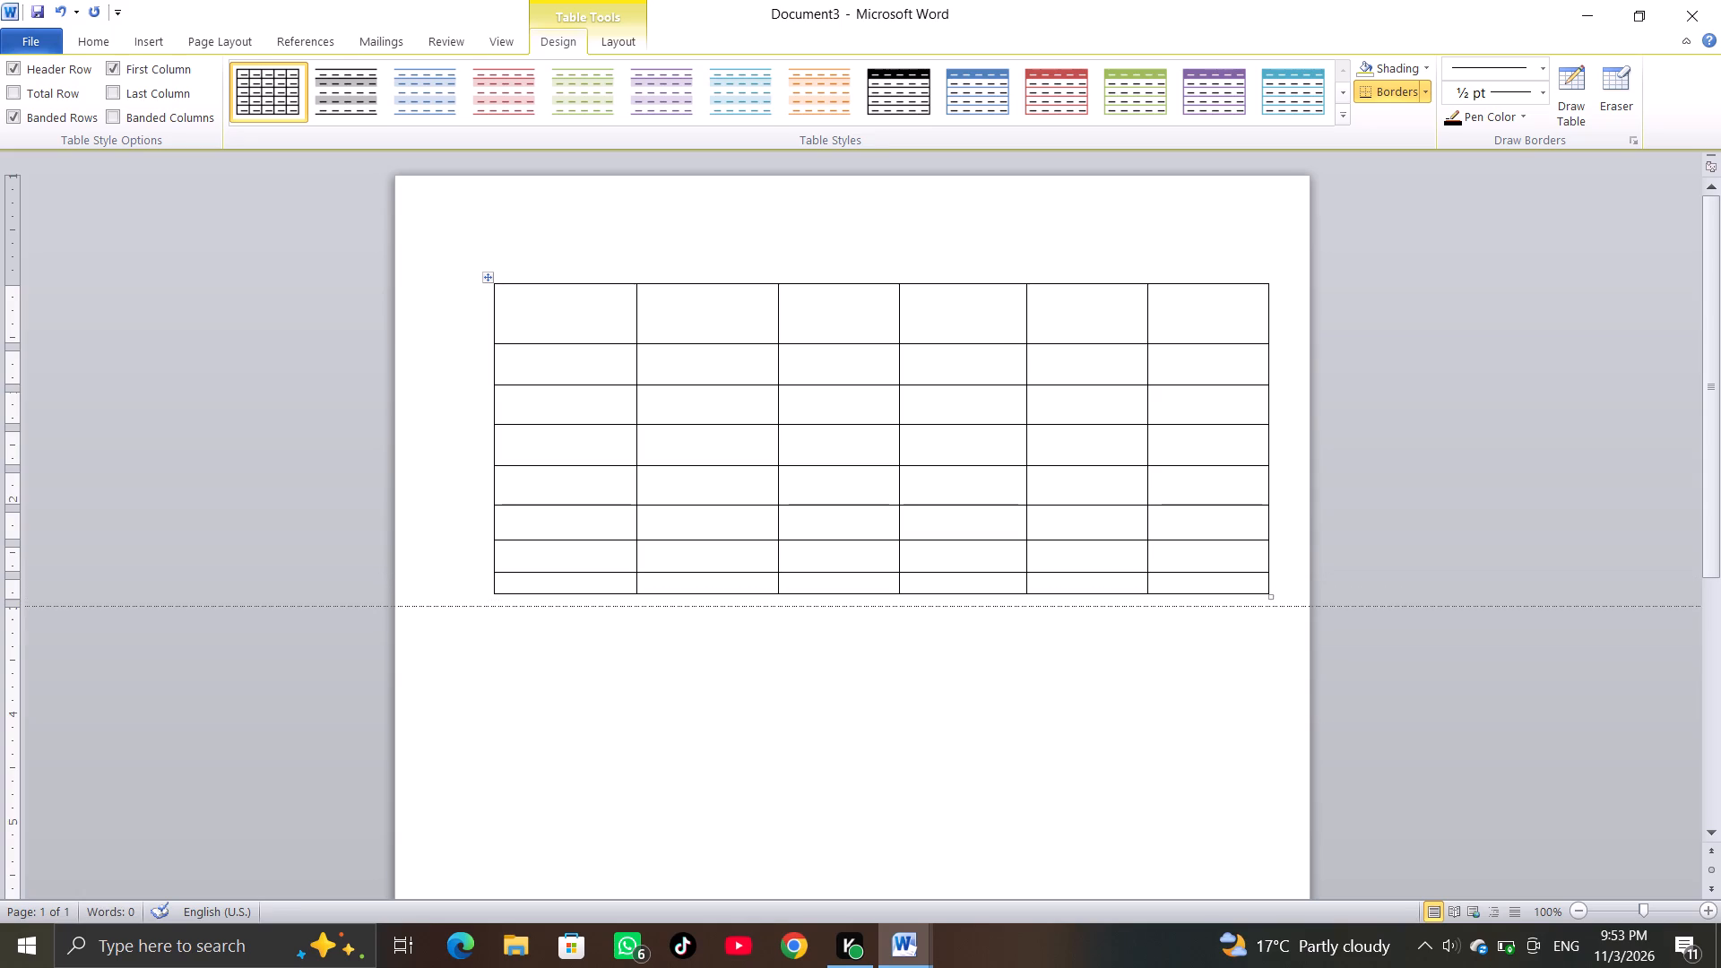
{"action": "left_click_drag", "start_coordinate": [637, 603], "coordinate": [637, 604]}
{"action": "left_click_drag", "start_coordinate": [637, 604], "coordinate": [637, 606]}
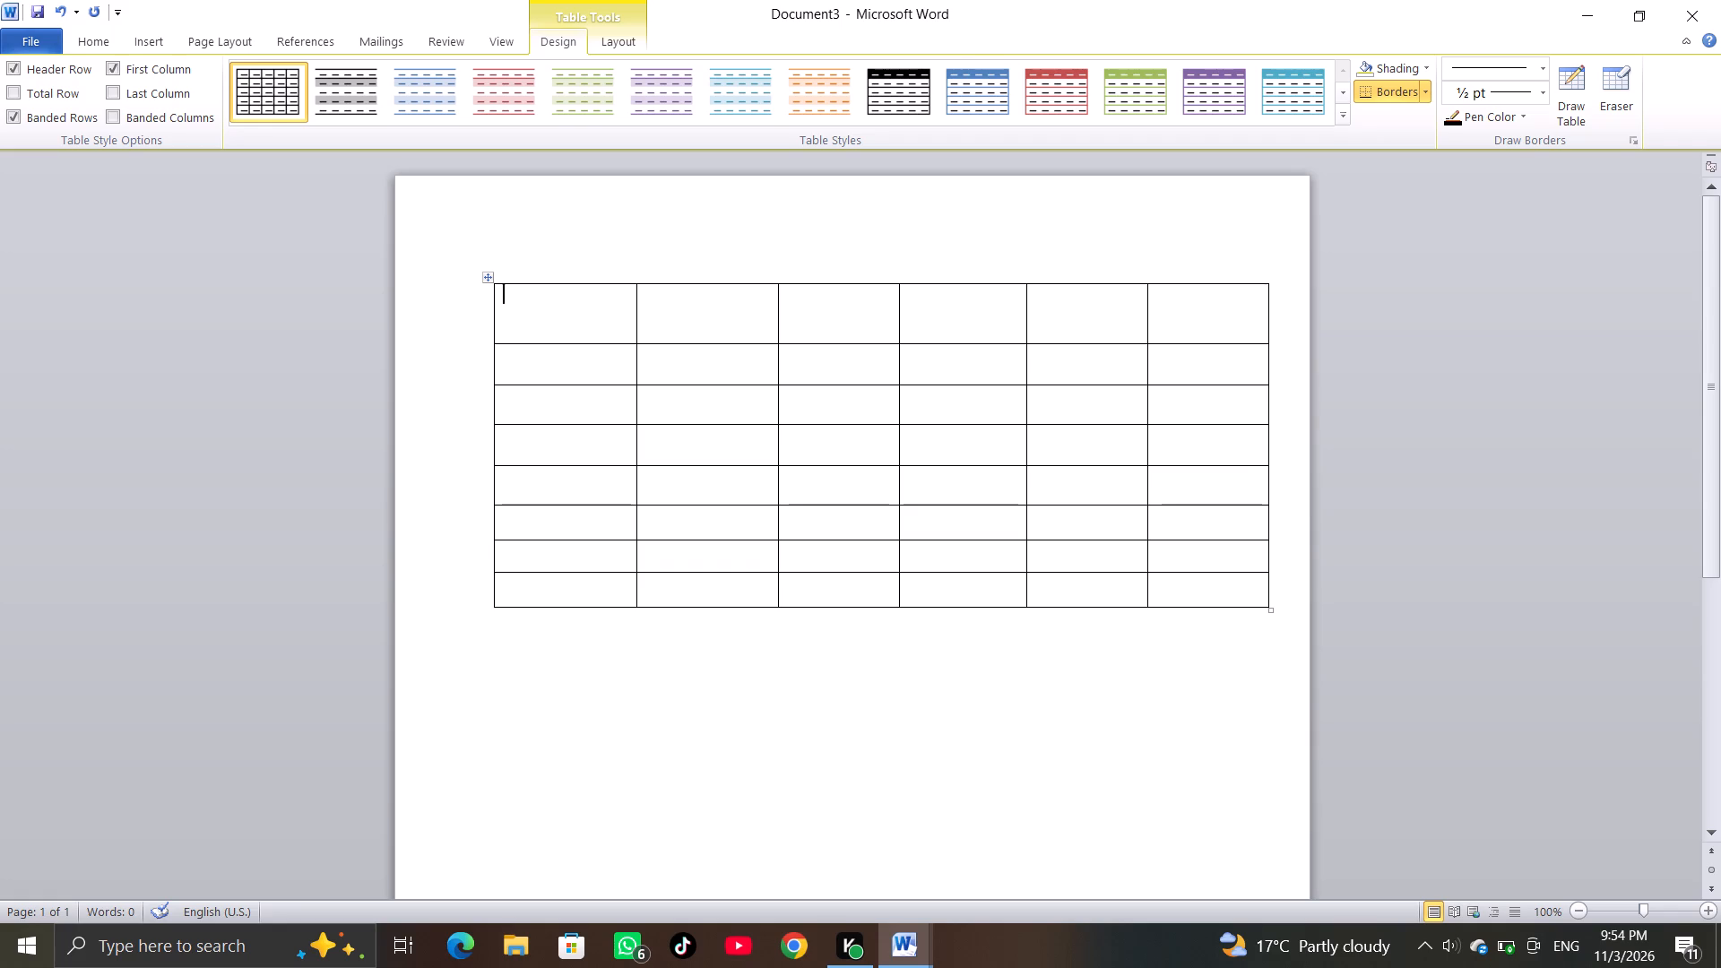
Narrow the first column to about 0.55 inch by moving the table's outer left border inward.
{"action": "left_click_drag", "start_coordinate": [494, 348], "coordinate": [515, 345]}
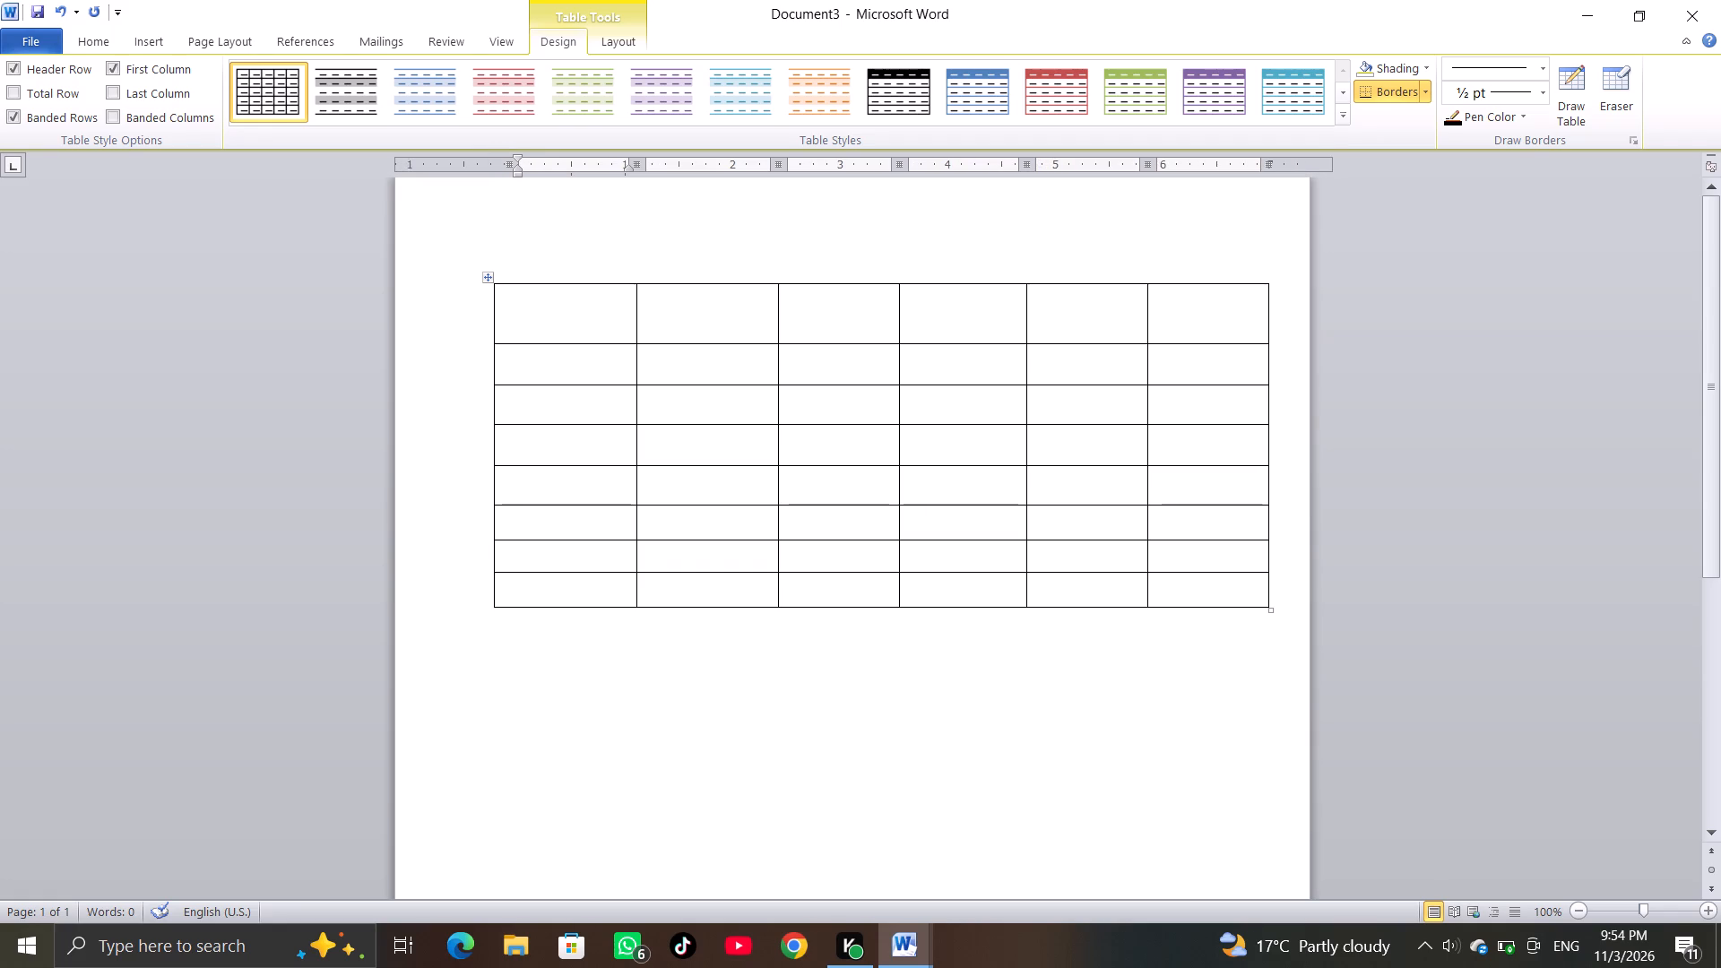
{"action": "left_click_drag", "start_coordinate": [515, 345], "coordinate": [574, 350]}
{"action": "scroll", "coordinate": [523, 346], "scroll_direction": "right", "scroll_amount": 1}
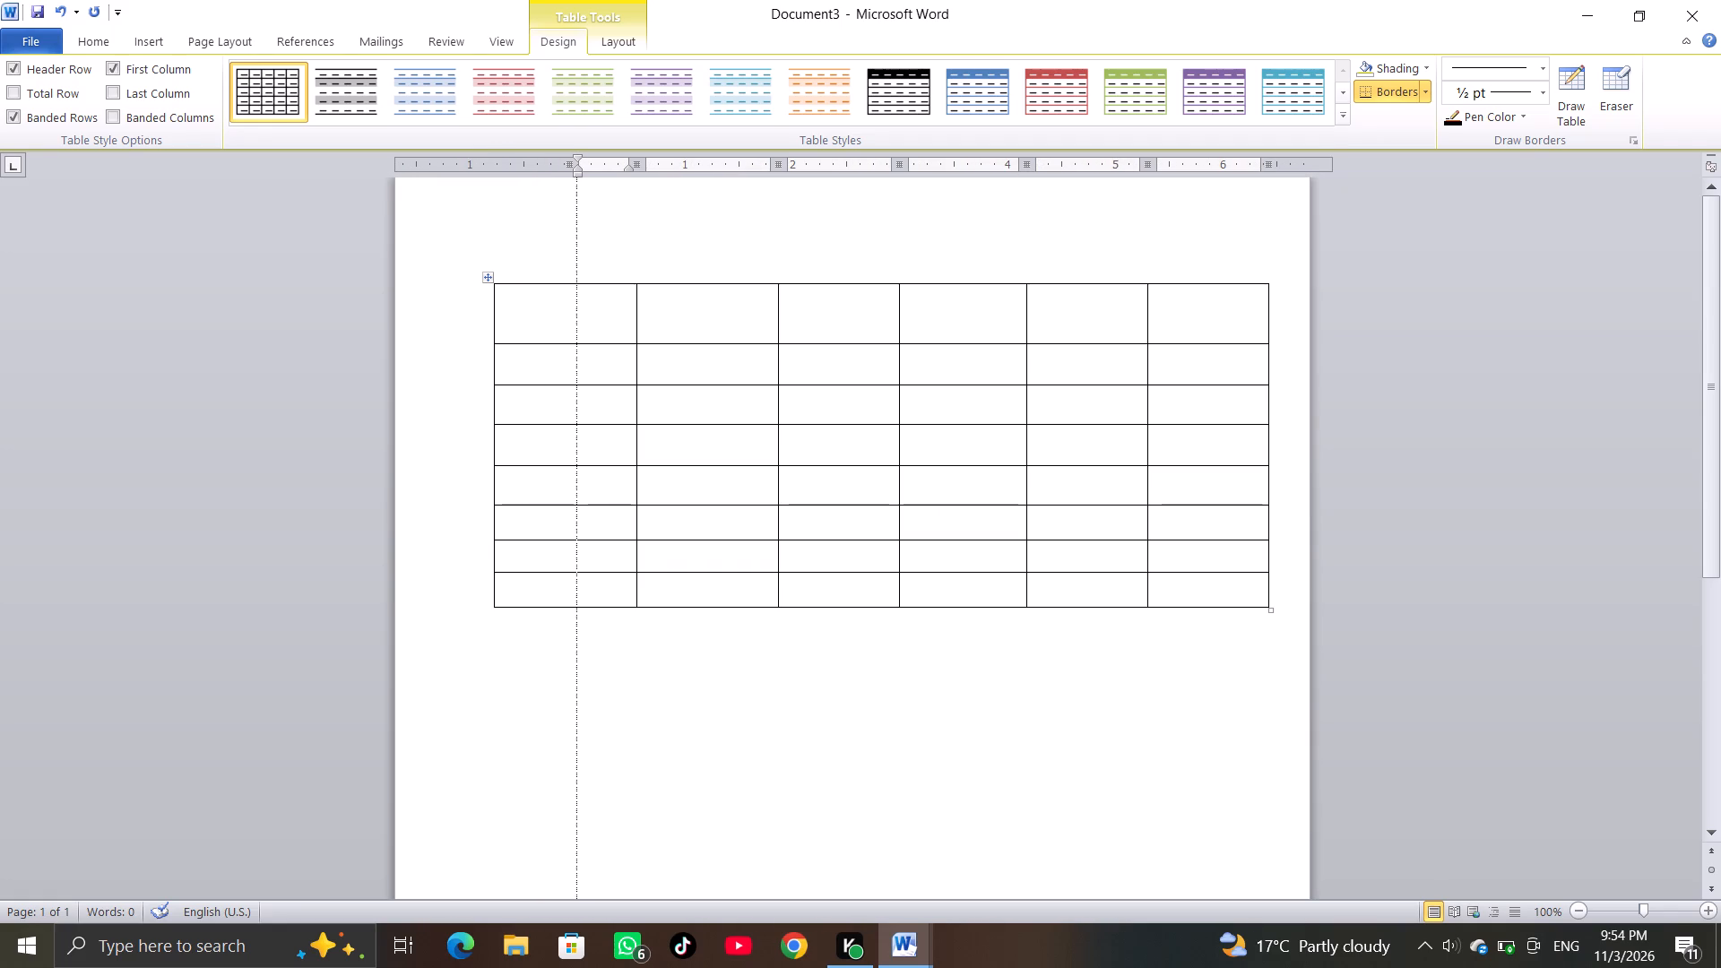
{"action": "scroll", "coordinate": [574, 350], "scroll_direction": "right", "scroll_amount": 1}
{"action": "left_click_drag", "start_coordinate": [574, 350], "coordinate": [577, 350]}
{"action": "scroll", "coordinate": [574, 350], "scroll_direction": "right", "scroll_amount": 2}
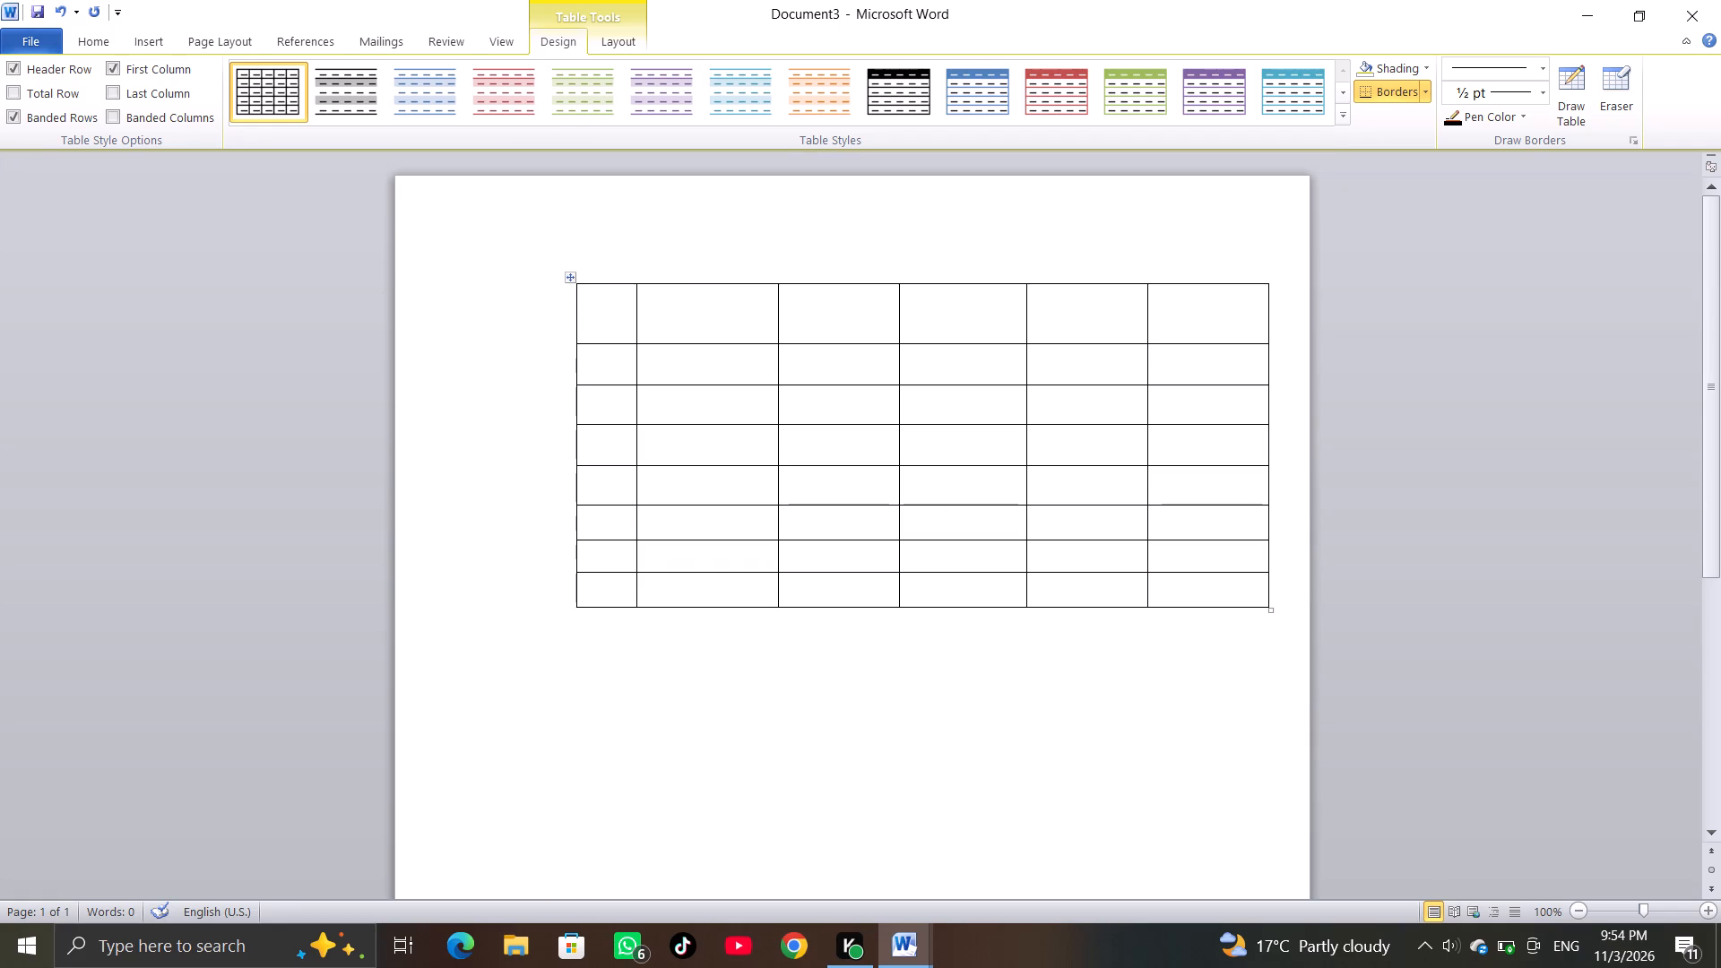
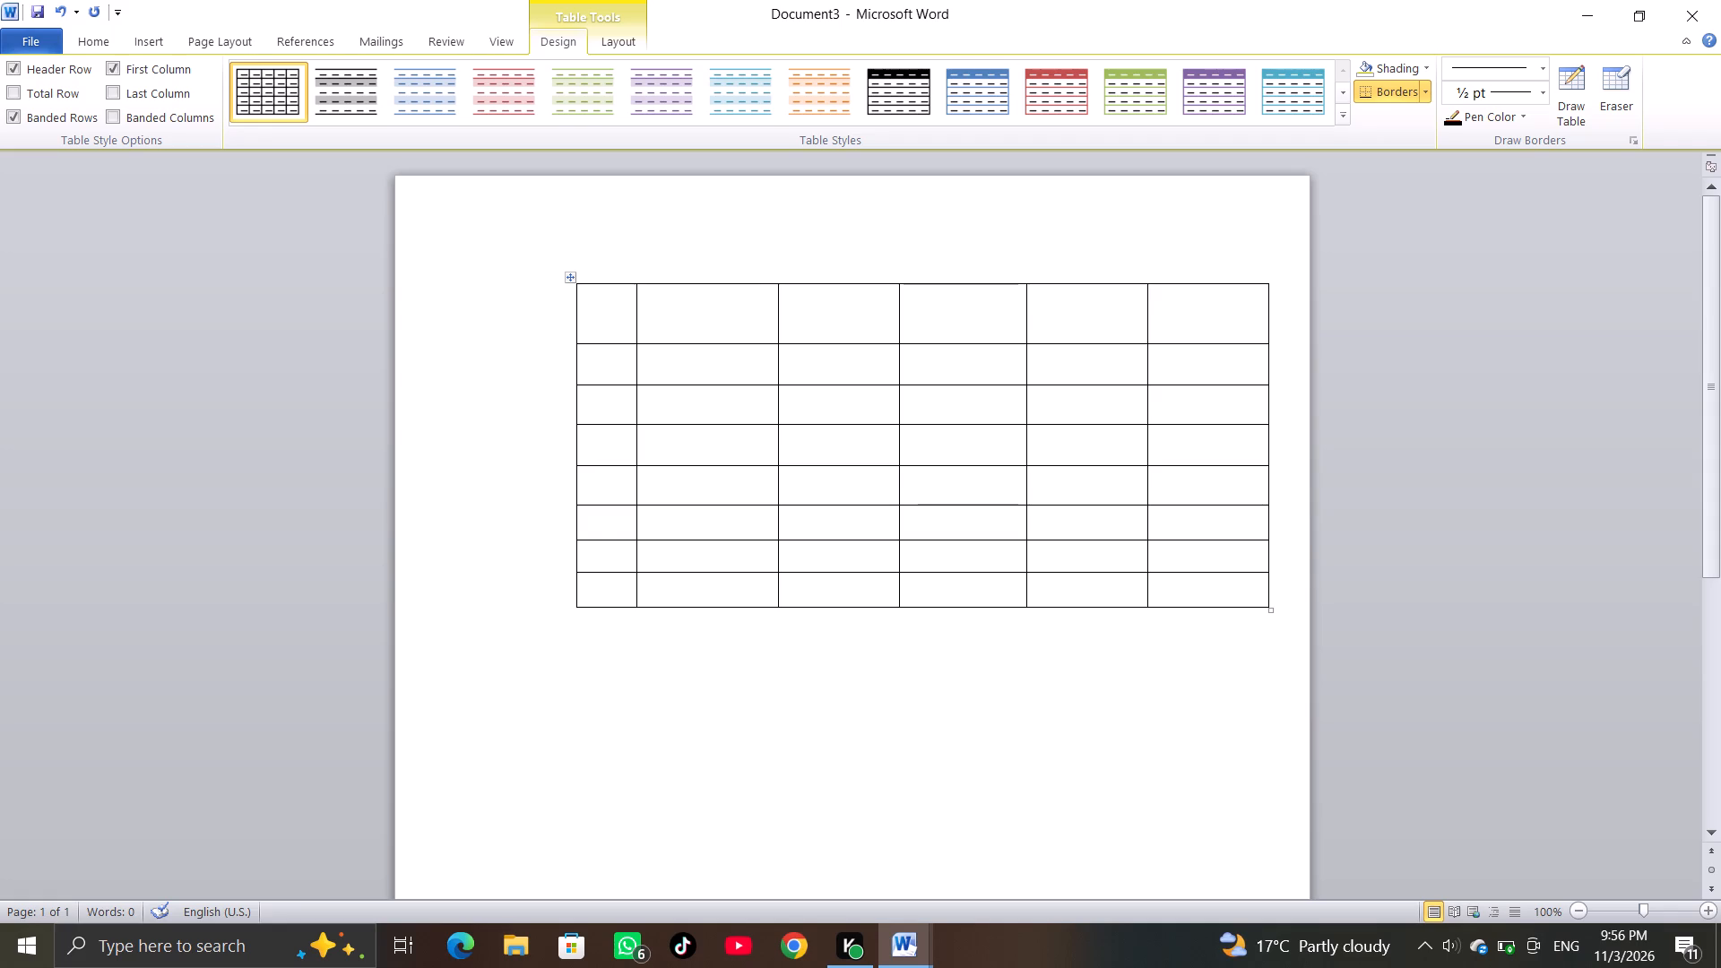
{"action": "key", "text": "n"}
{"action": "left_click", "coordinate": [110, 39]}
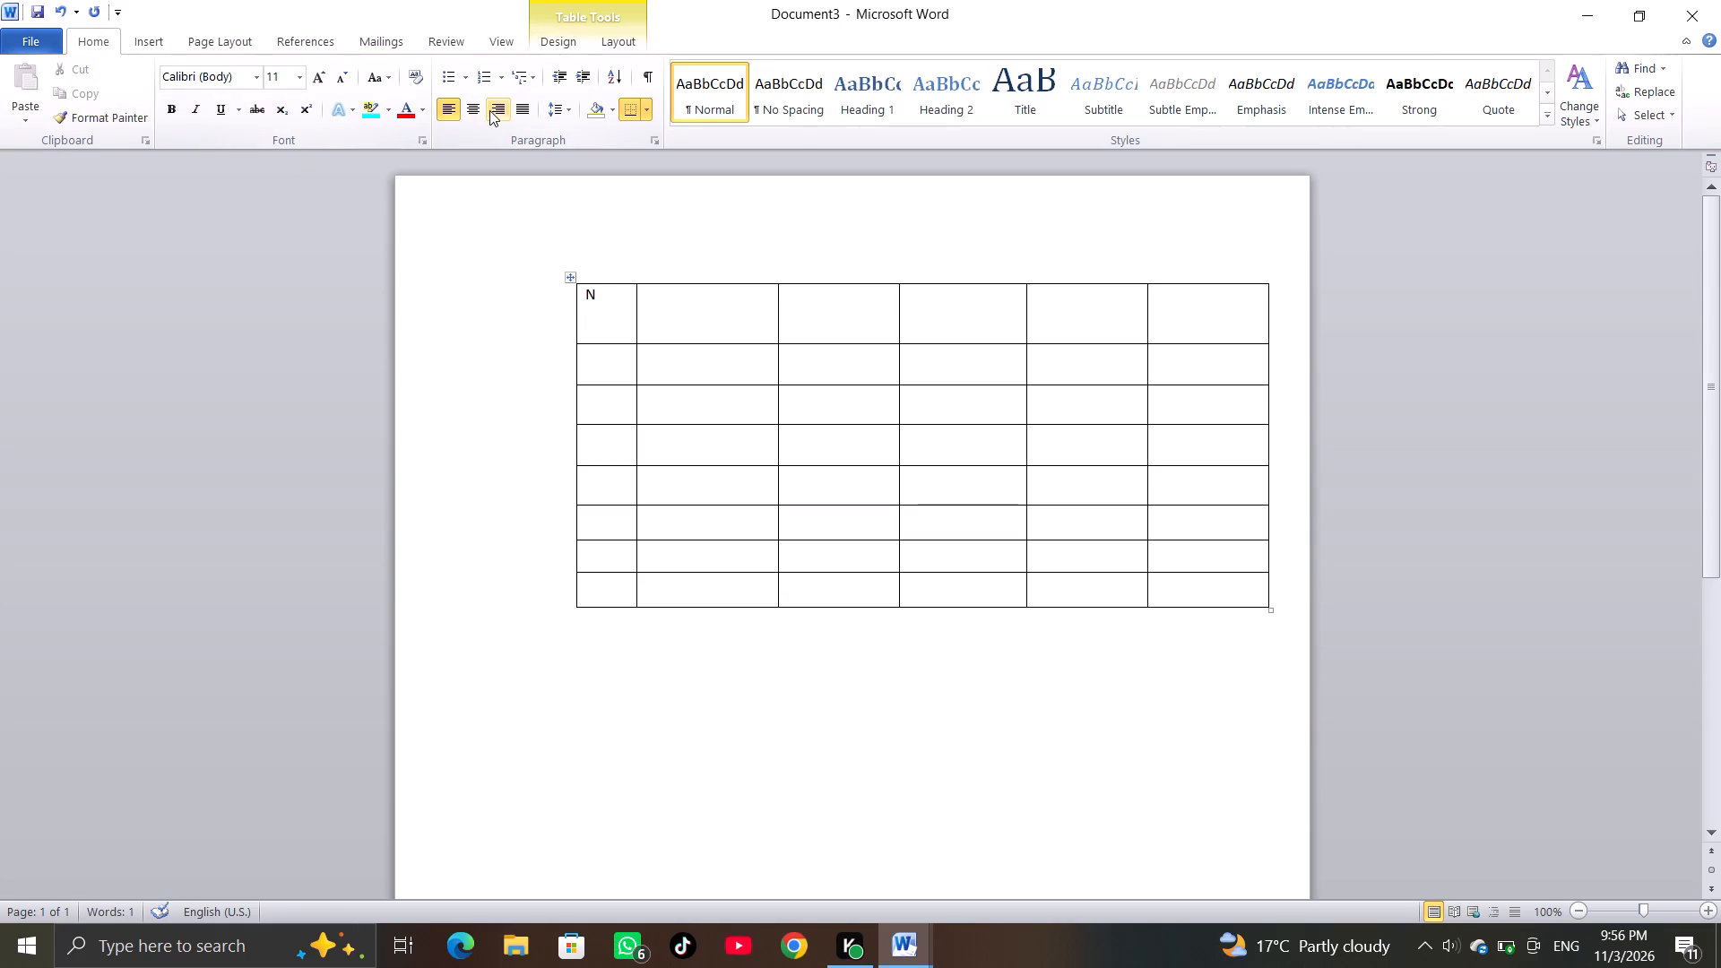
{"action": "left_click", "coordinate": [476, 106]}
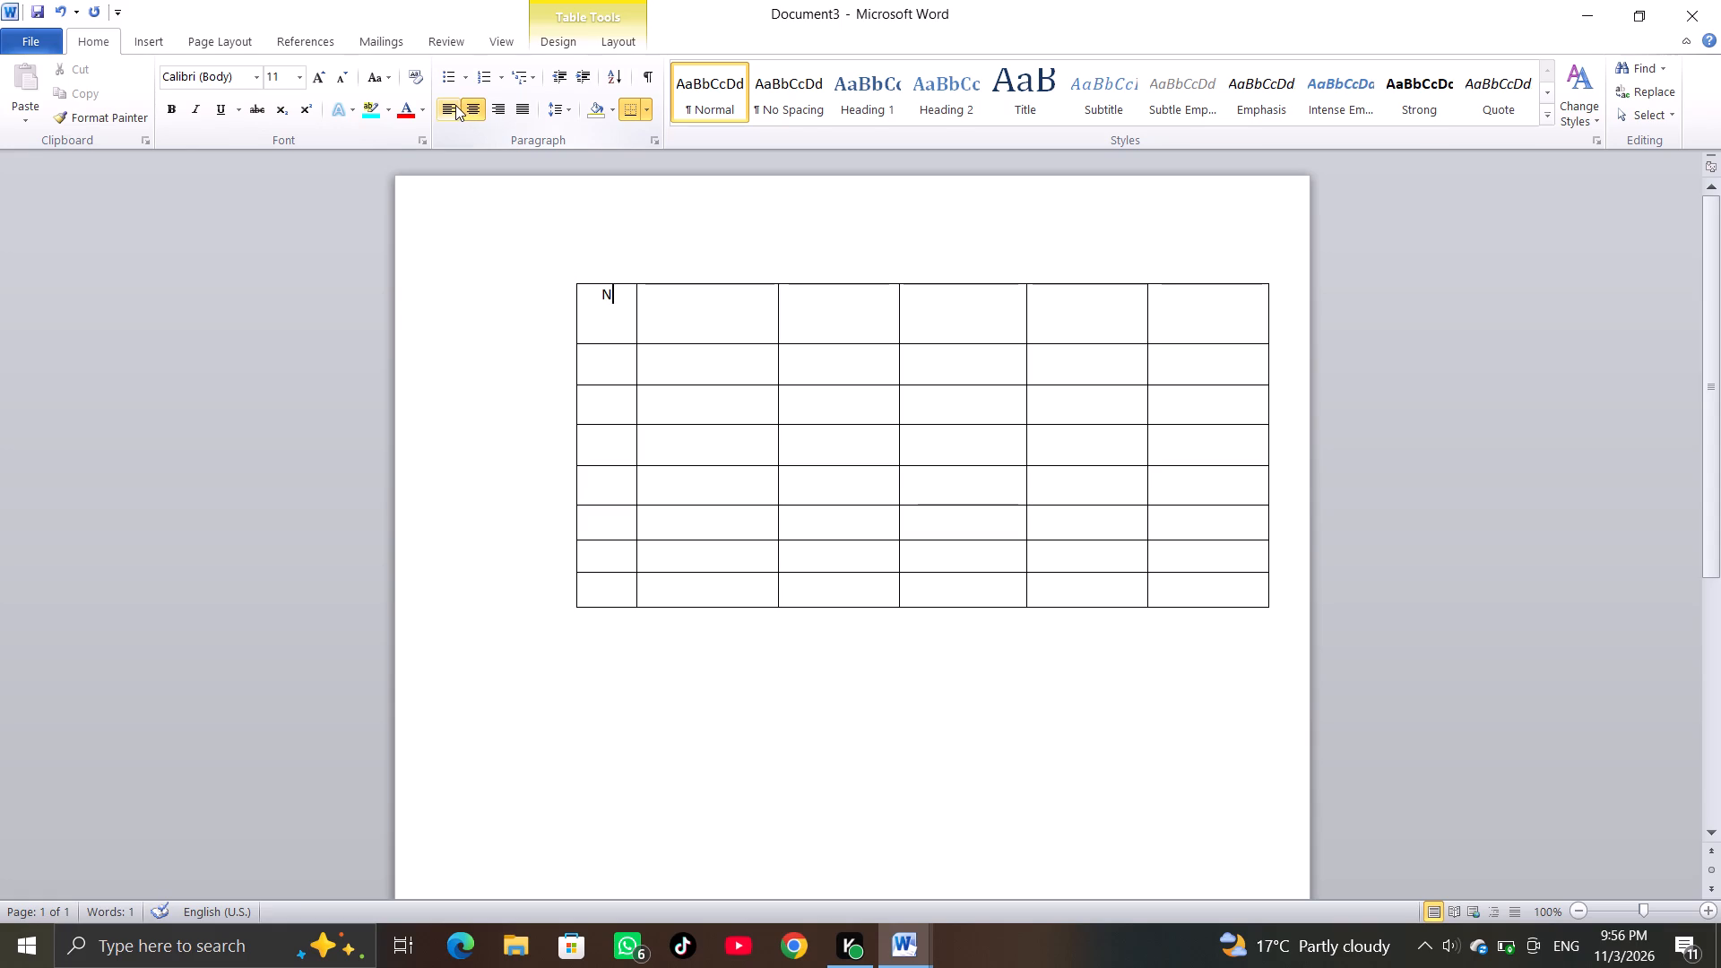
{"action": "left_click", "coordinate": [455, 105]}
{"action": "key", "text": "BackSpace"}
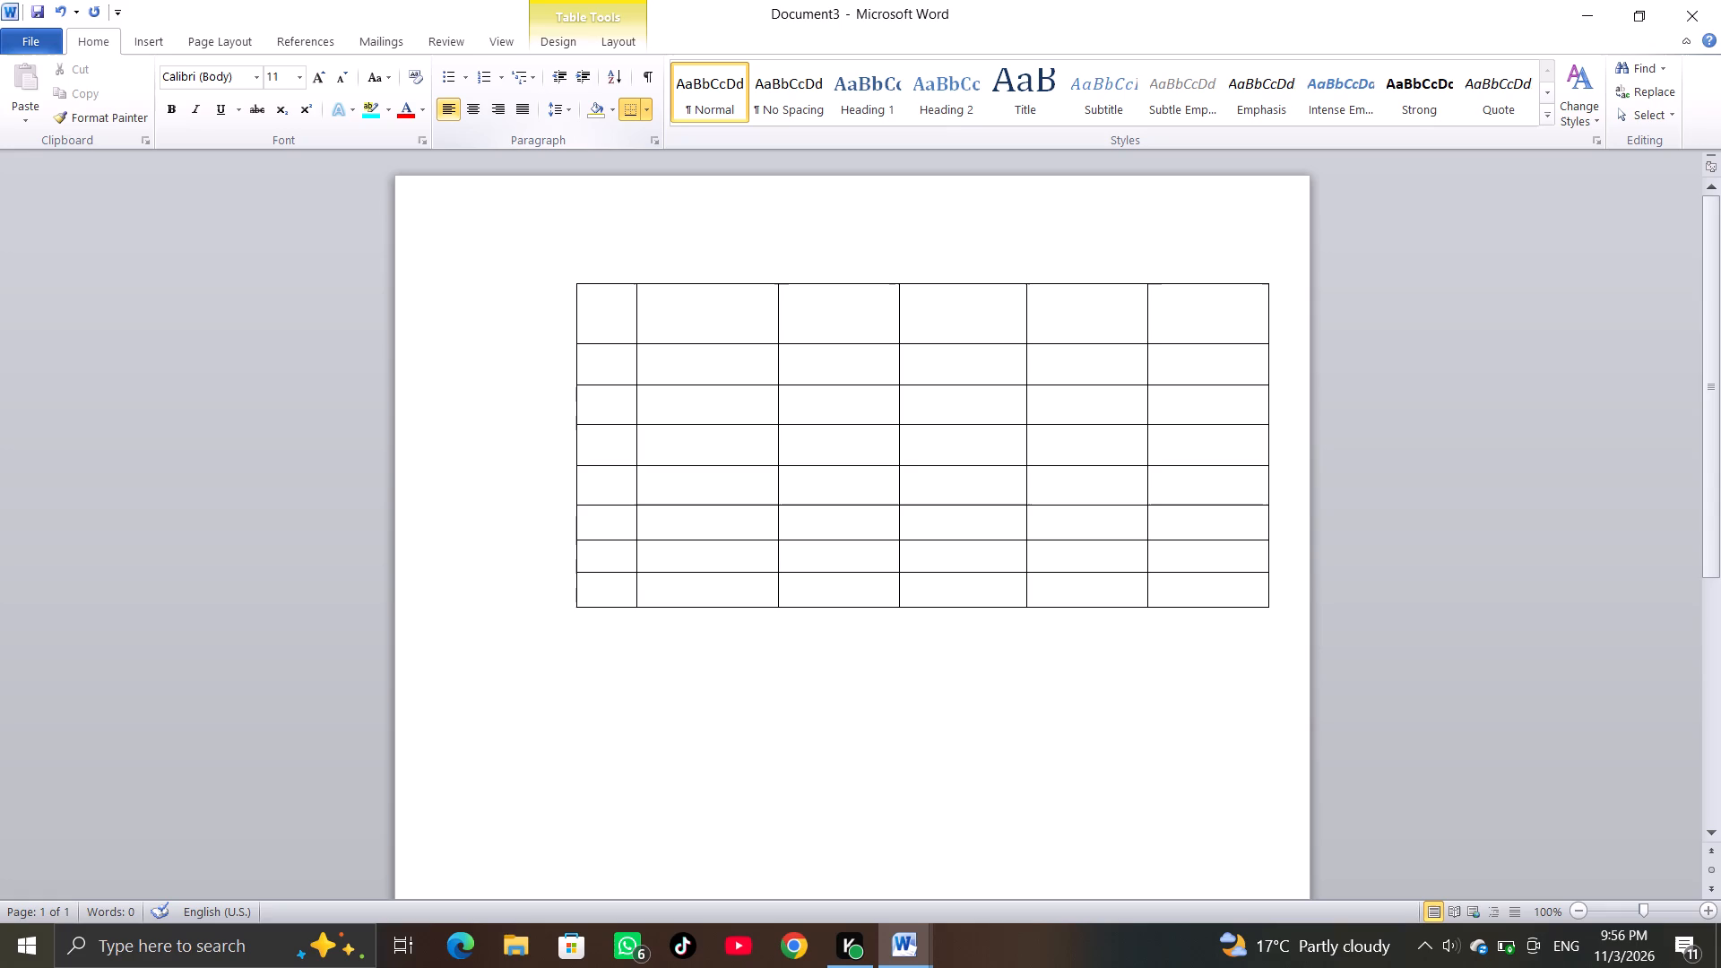
Enter the headings "NO:" and "ITEM:" in the first two header cells, each on the cell's second line.
{"action": "key", "text": "Return"}
{"action": "key", "text": "n"}
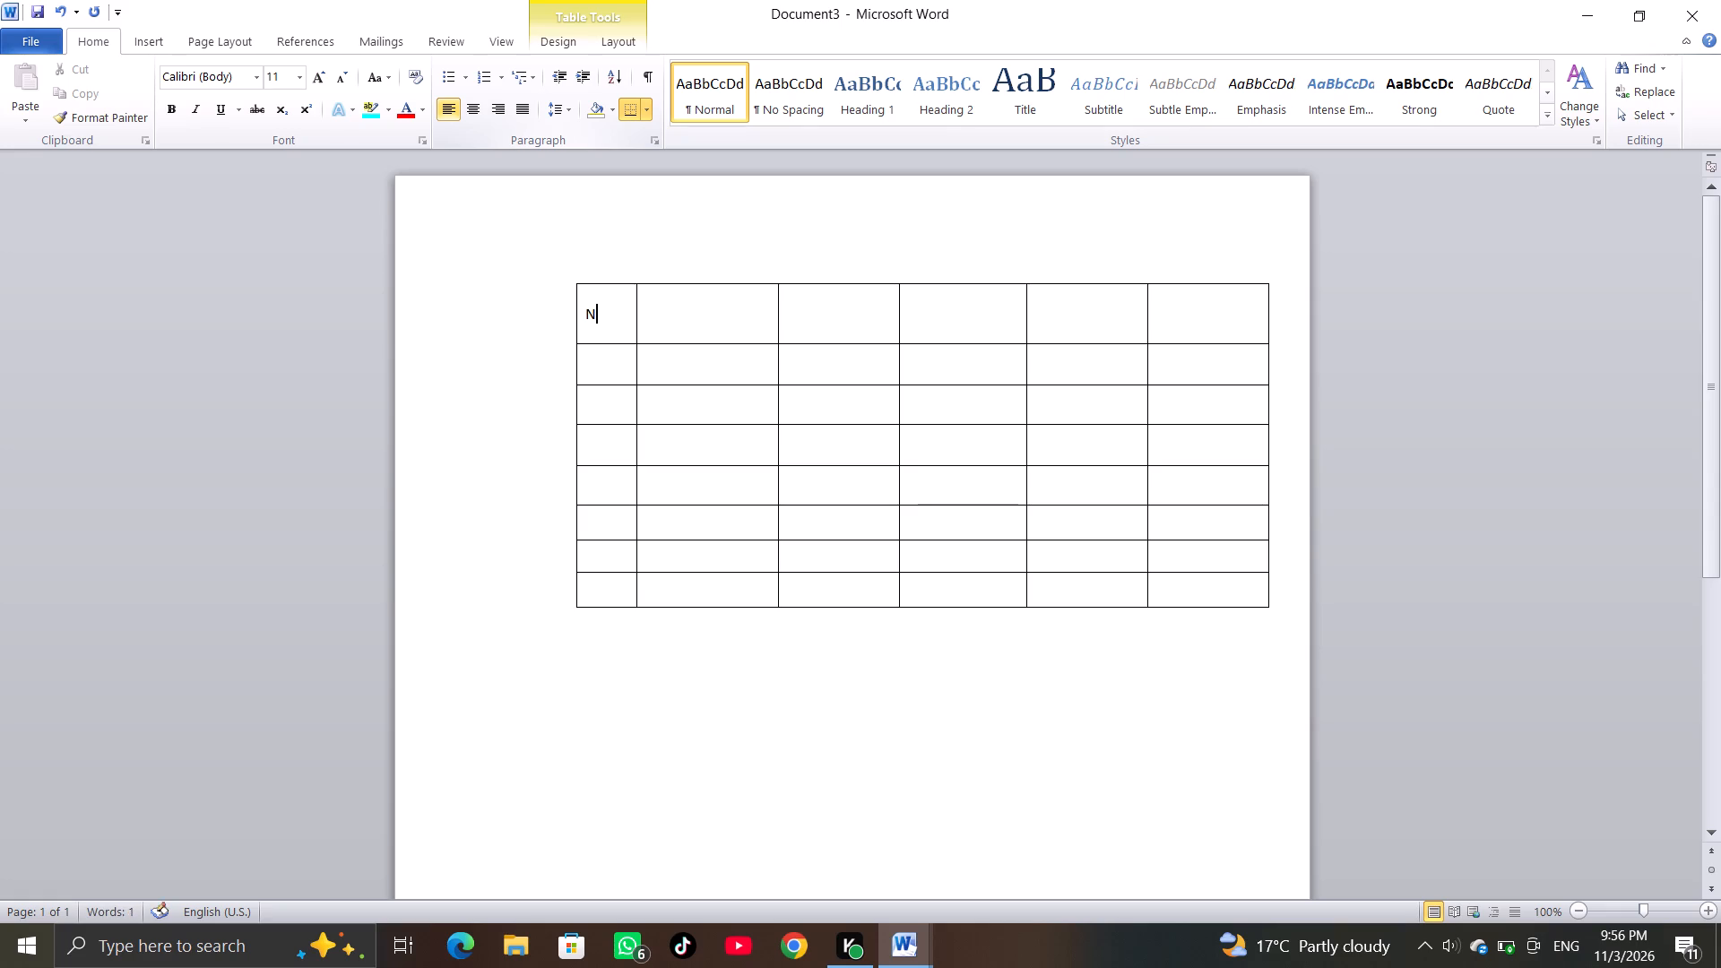
{"action": "key", "text": "o"}
{"action": "key", "text": "shift+colon"}
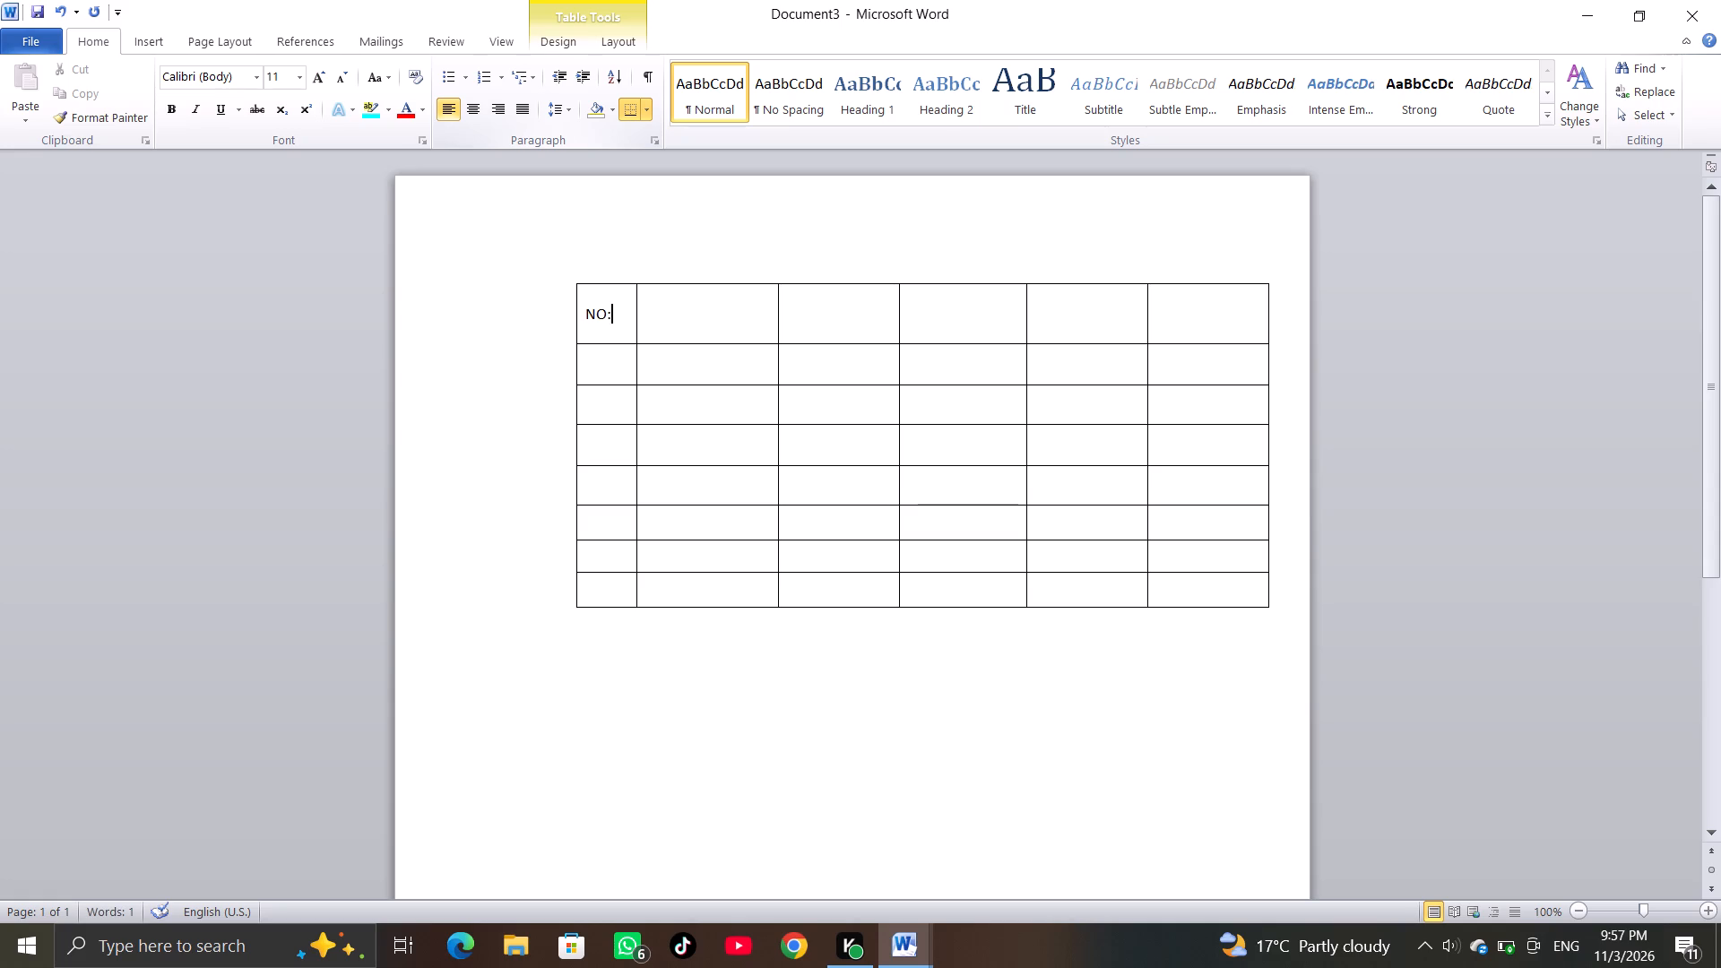
{"action": "left_click", "coordinate": [655, 314]}
{"action": "key", "text": "Tab"}
{"action": "key", "text": "BackSpace"}
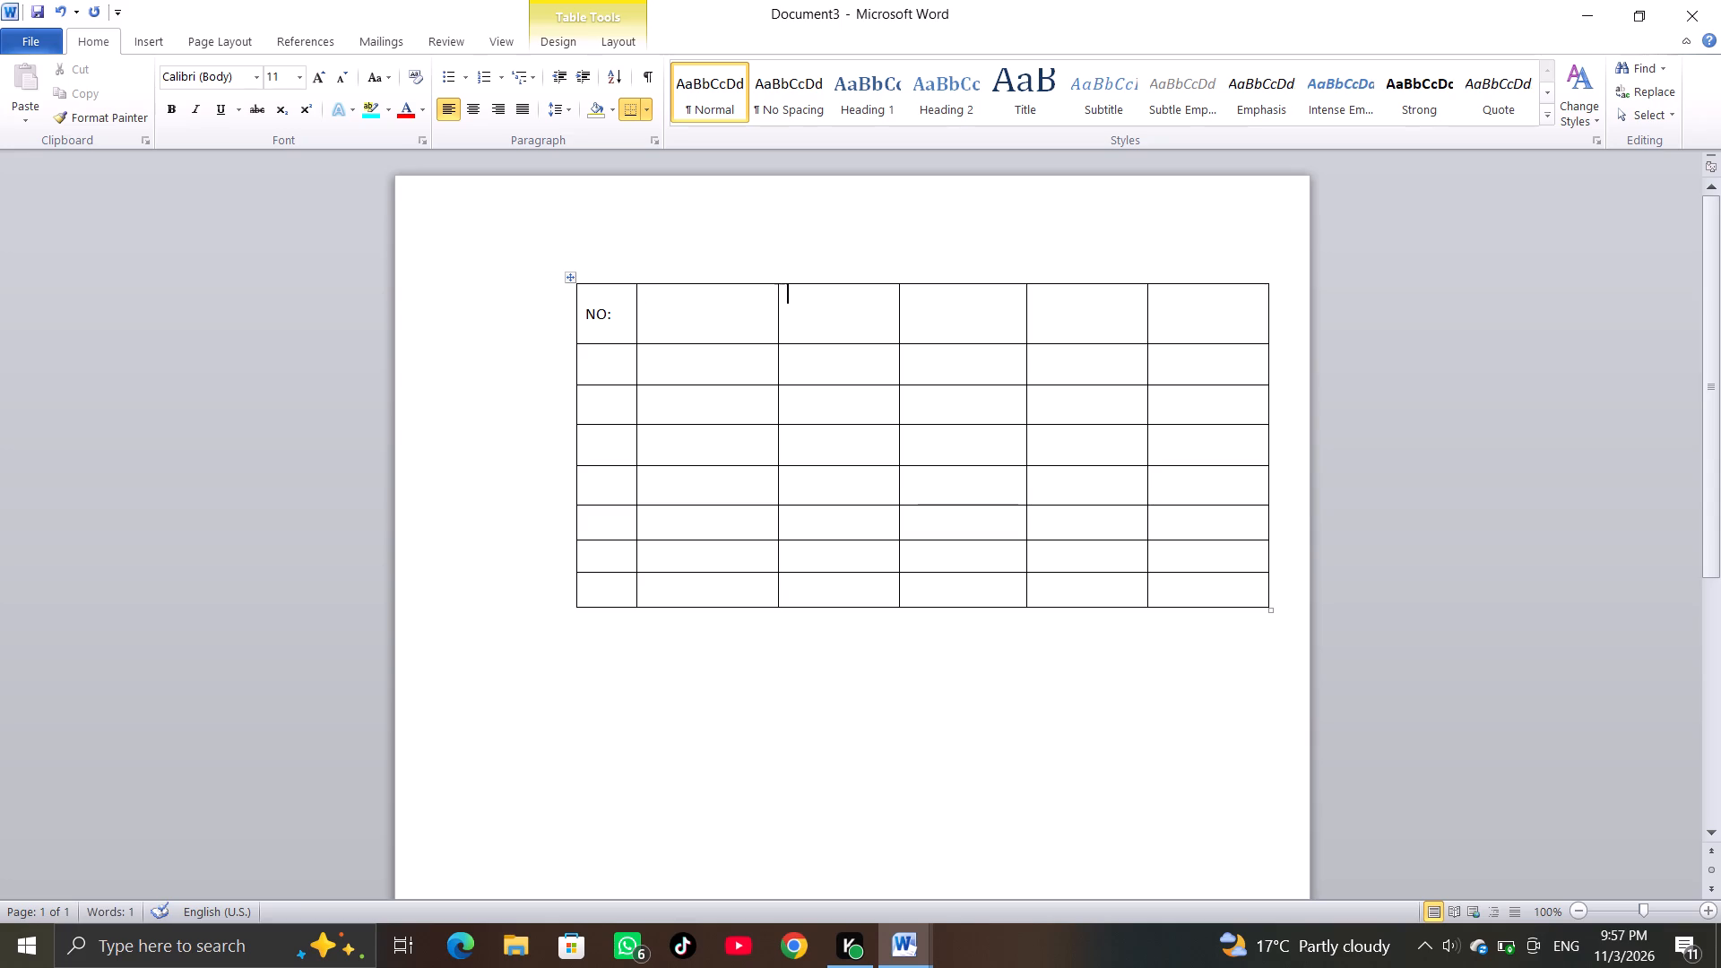
{"action": "left_click", "coordinate": [655, 314]}
{"action": "key", "text": "Return"}
{"action": "type", "text": "ITEM"}
{"action": "key", "text": "shift+colon"}
Enter the headings "QUANTITY:" and "DESCRIPTION:" on the second line of the third and fourth header cells.
{"action": "left_click", "coordinate": [794, 315]}
{"action": "key", "text": "Return"}
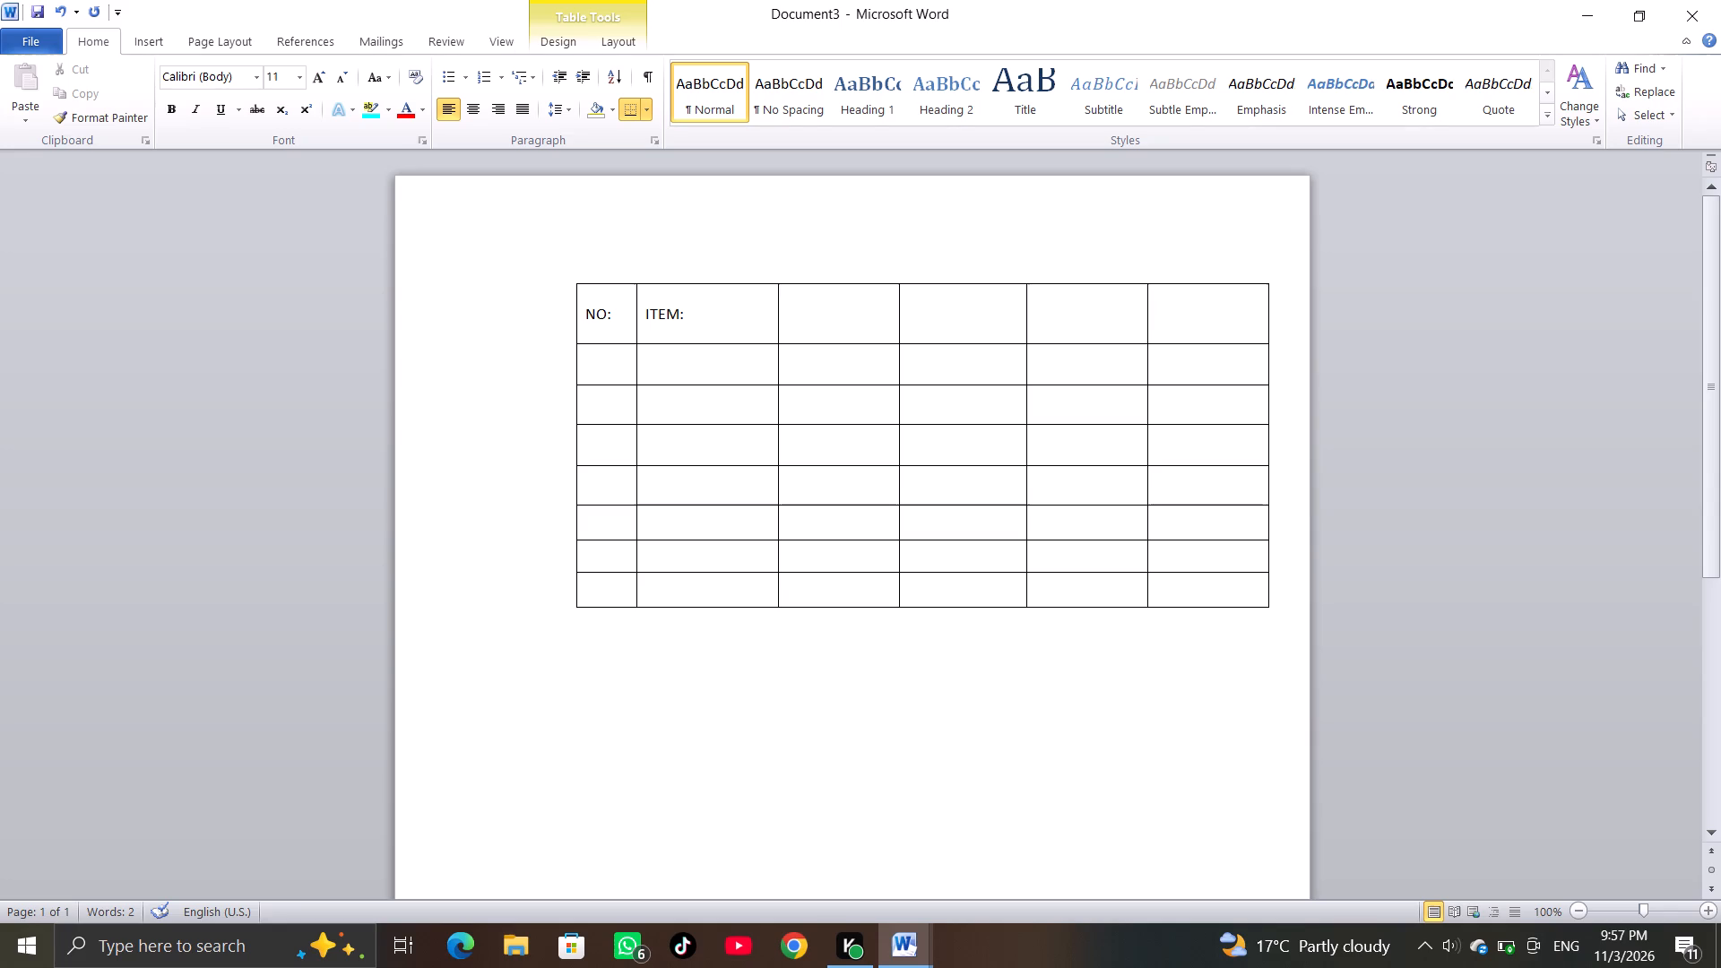
{"action": "key", "text": "q"}
{"action": "type", "text": "UA"}
{"action": "type", "text": "NTITY"}
{"action": "key", "text": "shift+colon"}
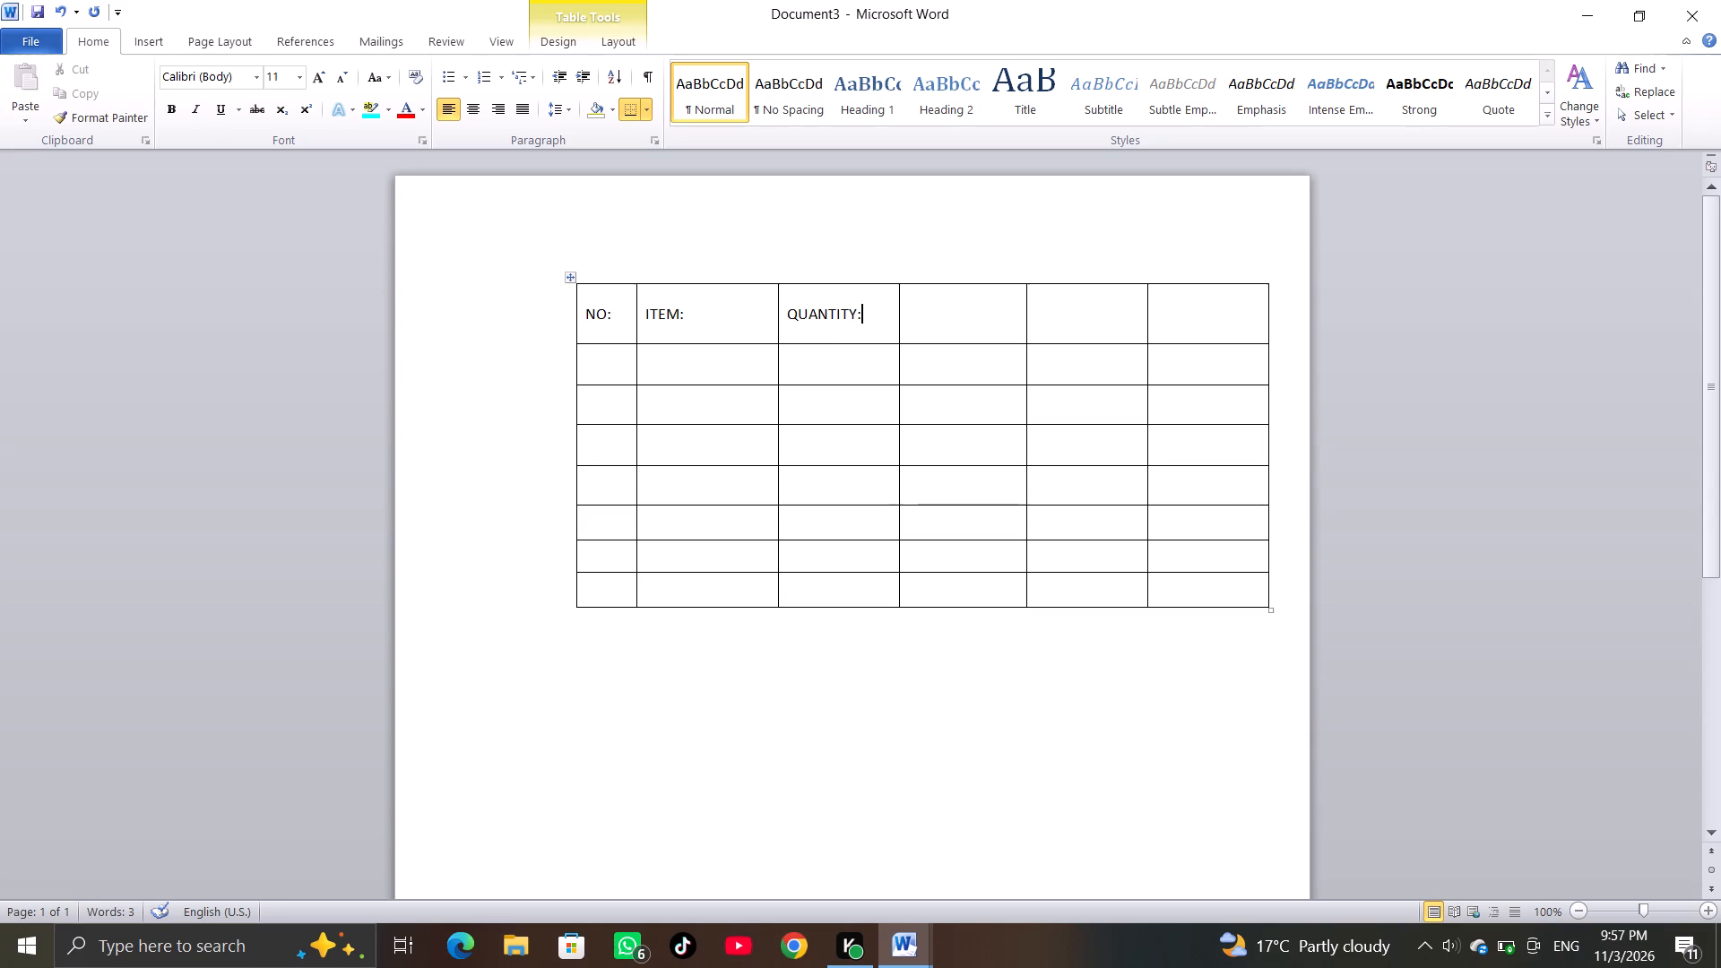
{"action": "left_click", "coordinate": [914, 323]}
{"action": "key", "text": "Return"}
{"action": "type", "text": "DESCRIPTIOJ"}
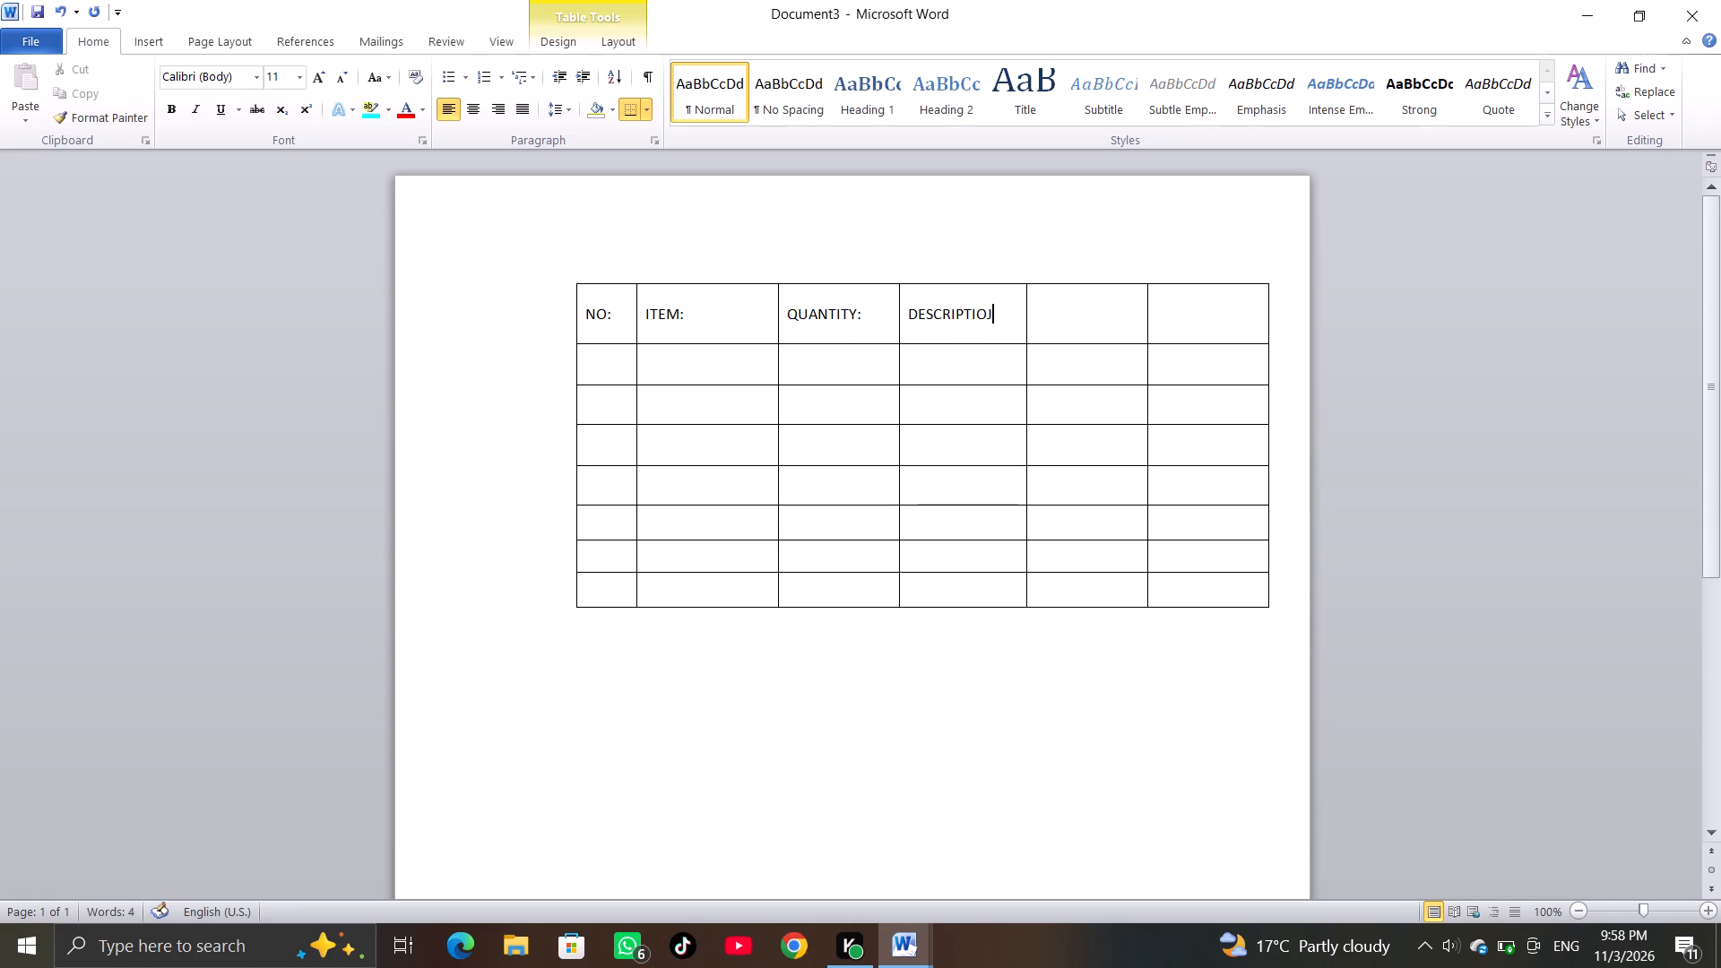
{"action": "key", "text": "BackSpace"}
{"action": "key", "text": "n"}
{"action": "key", "text": "shift+colon"}
Enter the headings "AMOUNT:" and "BALANCE:" on the second line of the fifth and sixth header cells.
{"action": "left_click", "coordinate": [1059, 311]}
{"action": "key", "text": "Return"}
{"action": "type", "text": "AMOUNT"}
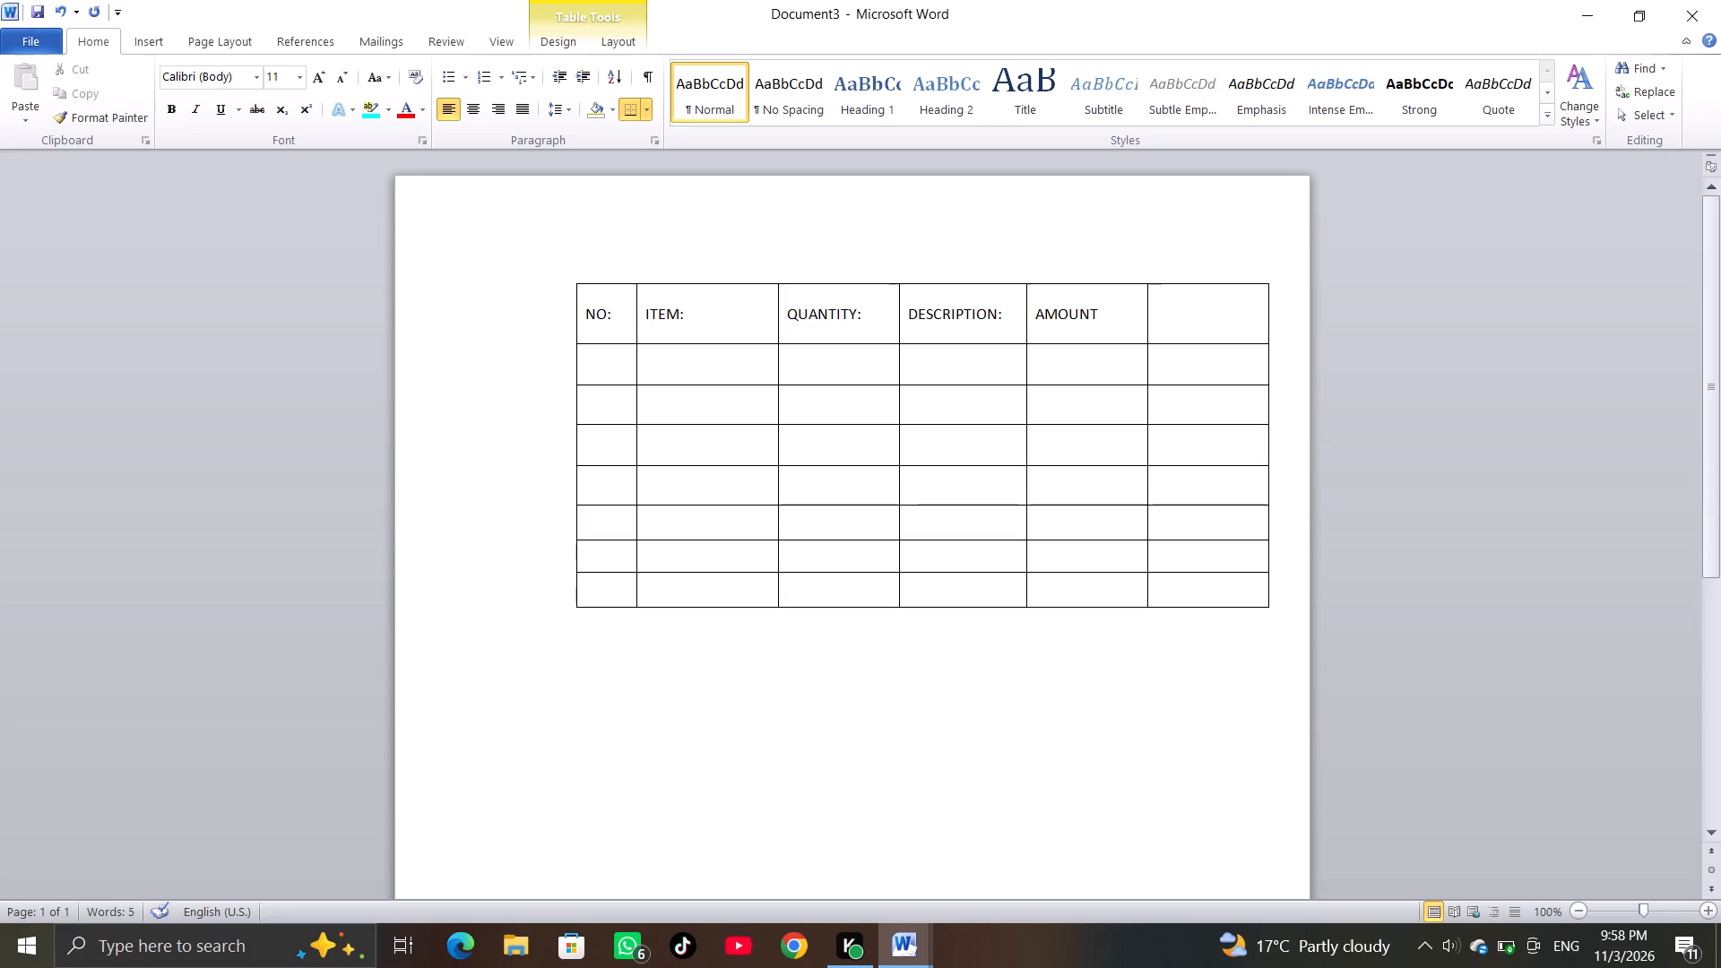
{"action": "key", "text": "shift+colon"}
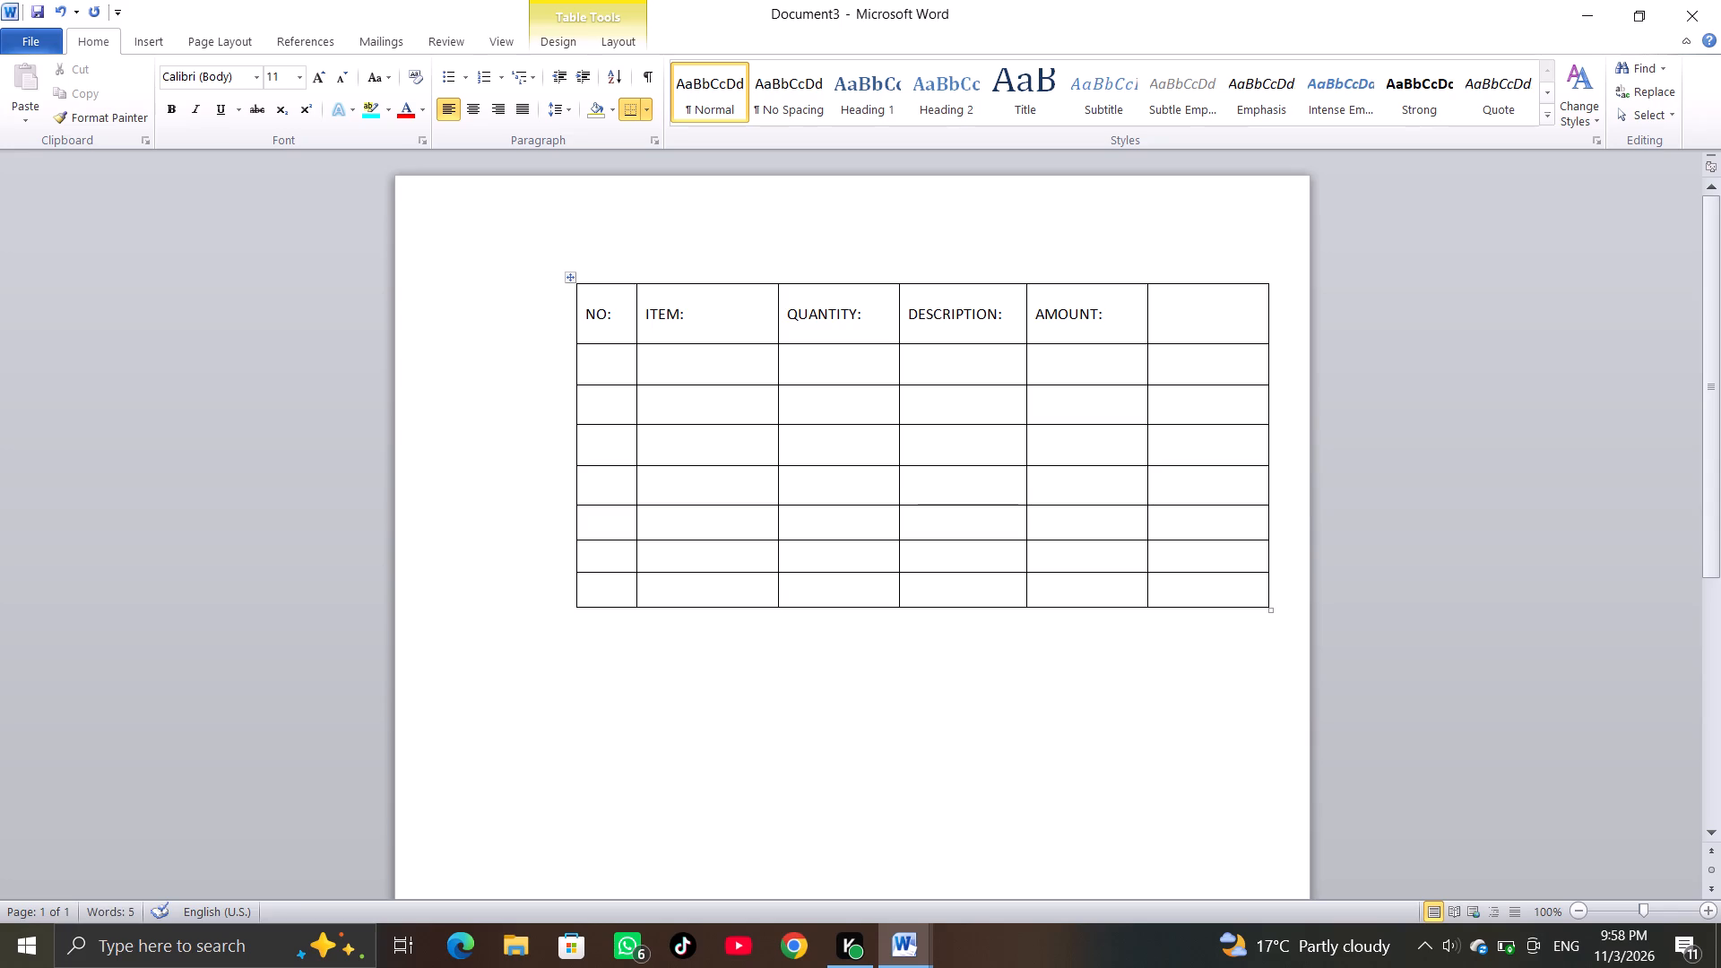
{"action": "left_click", "coordinate": [1155, 320]}
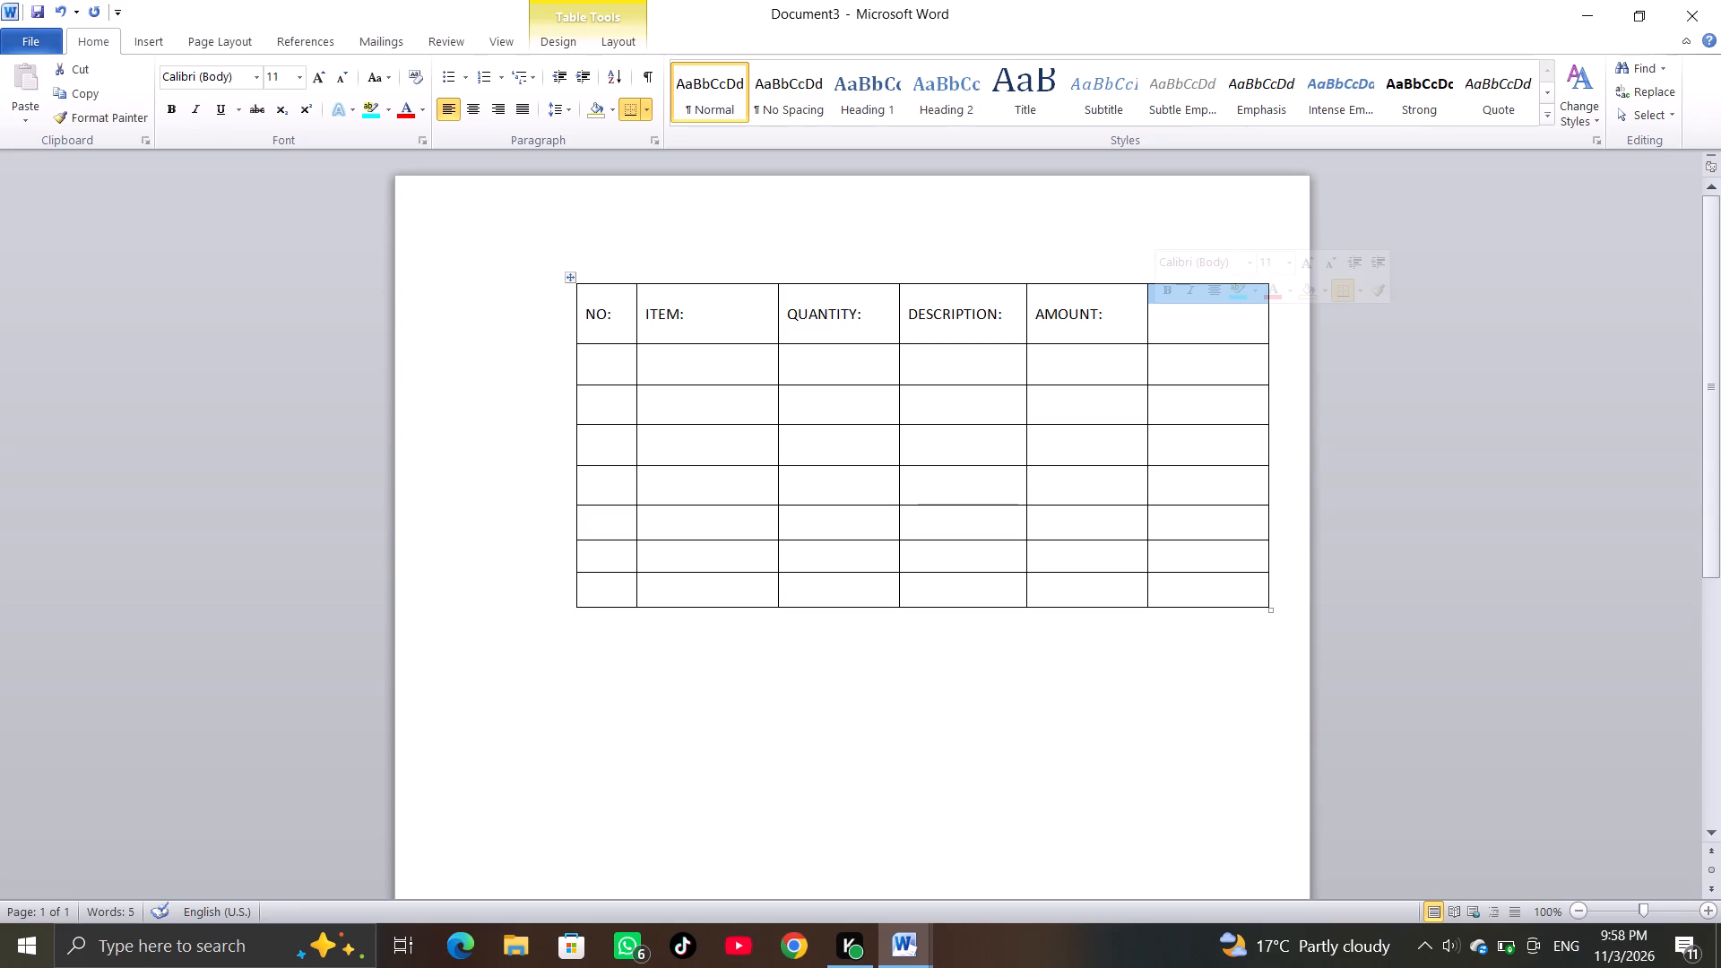
{"action": "left_click", "coordinate": [1160, 324]}
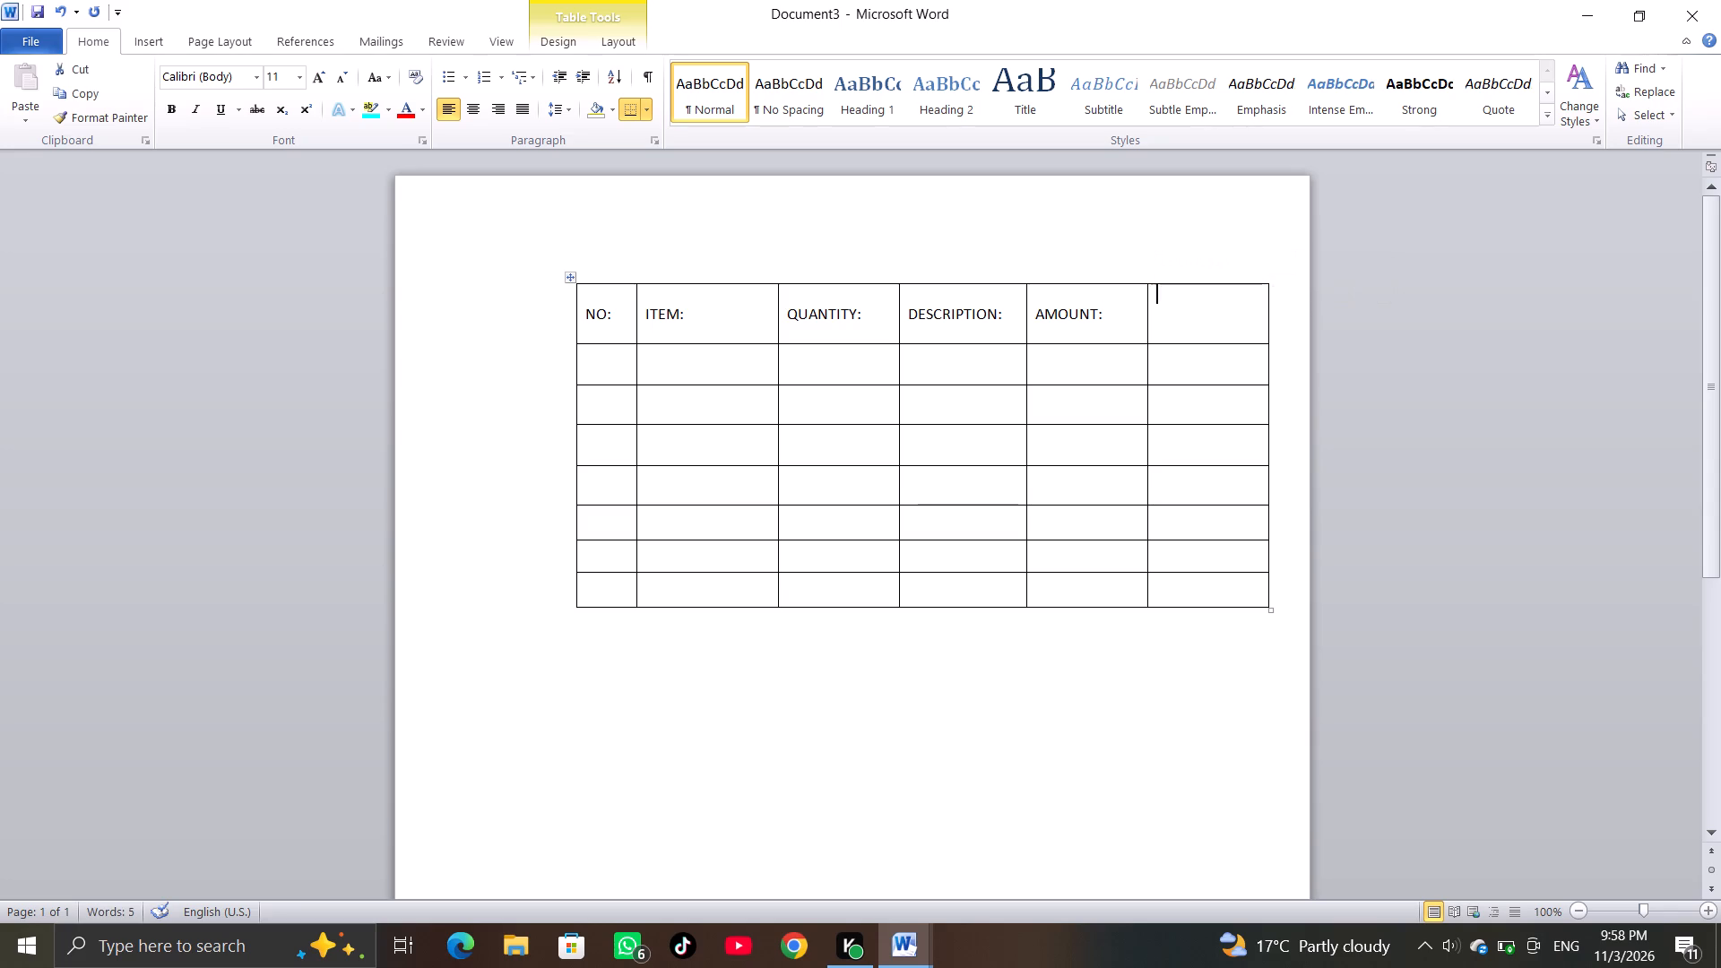
{"action": "key", "text": "Return"}
{"action": "key", "text": "b"}
{"action": "type", "text": "ALANCE"}
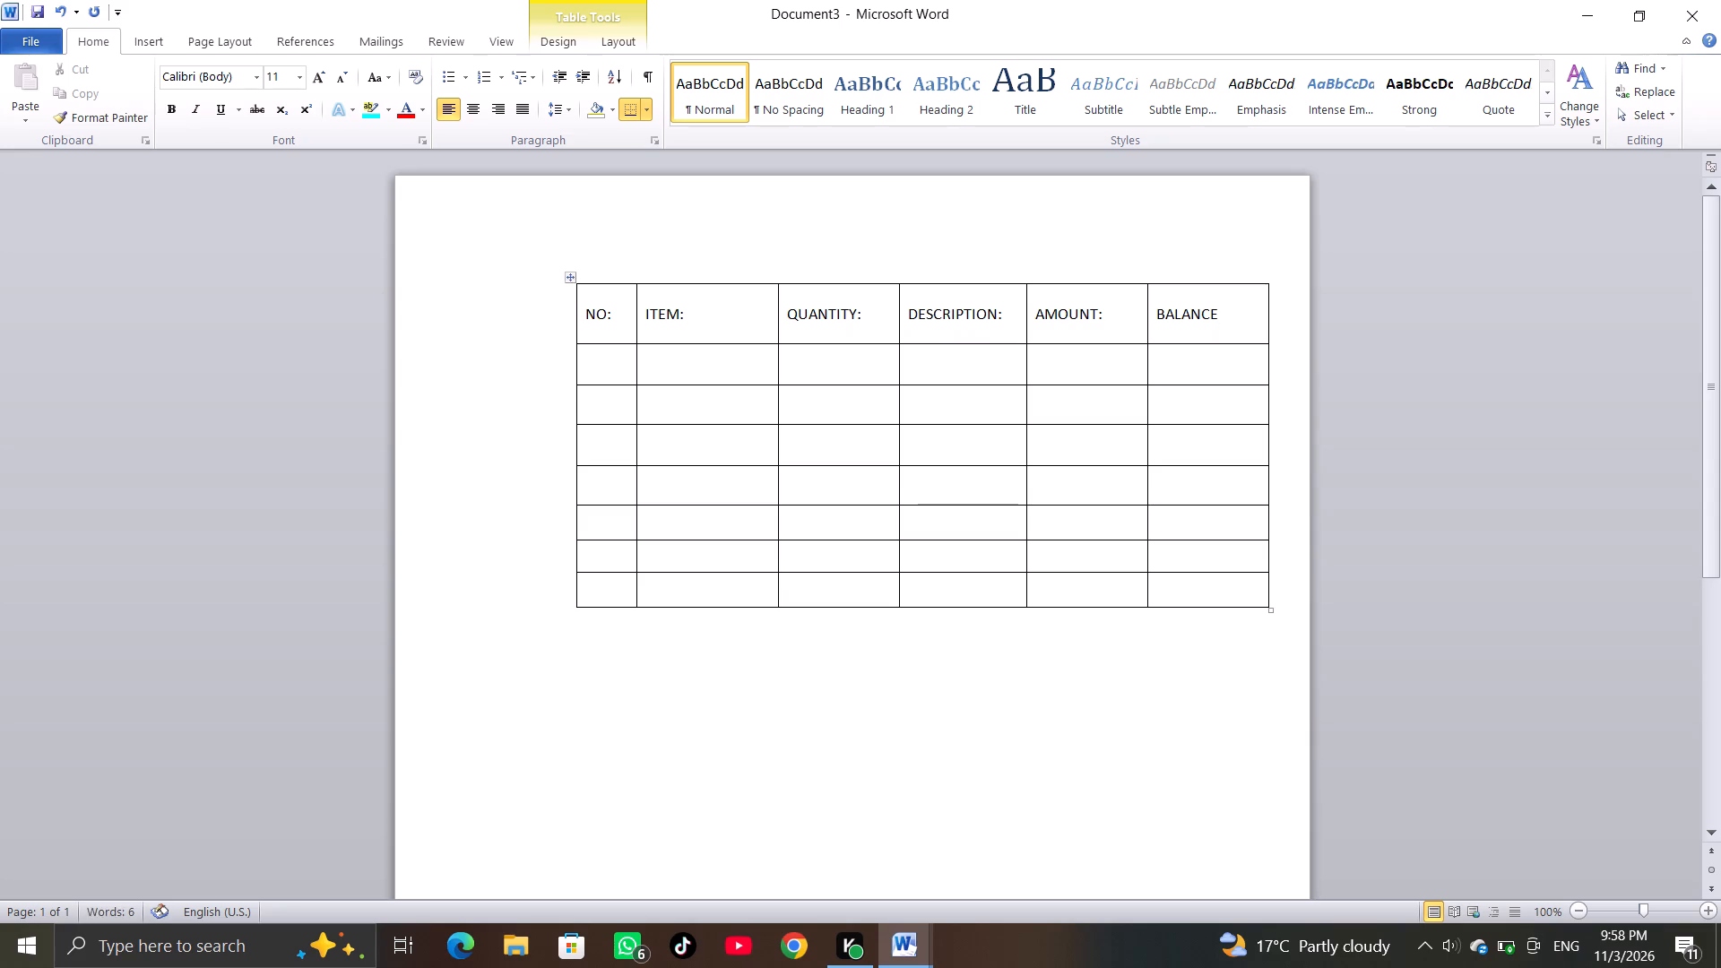
{"action": "key", "text": "shift+colon"}
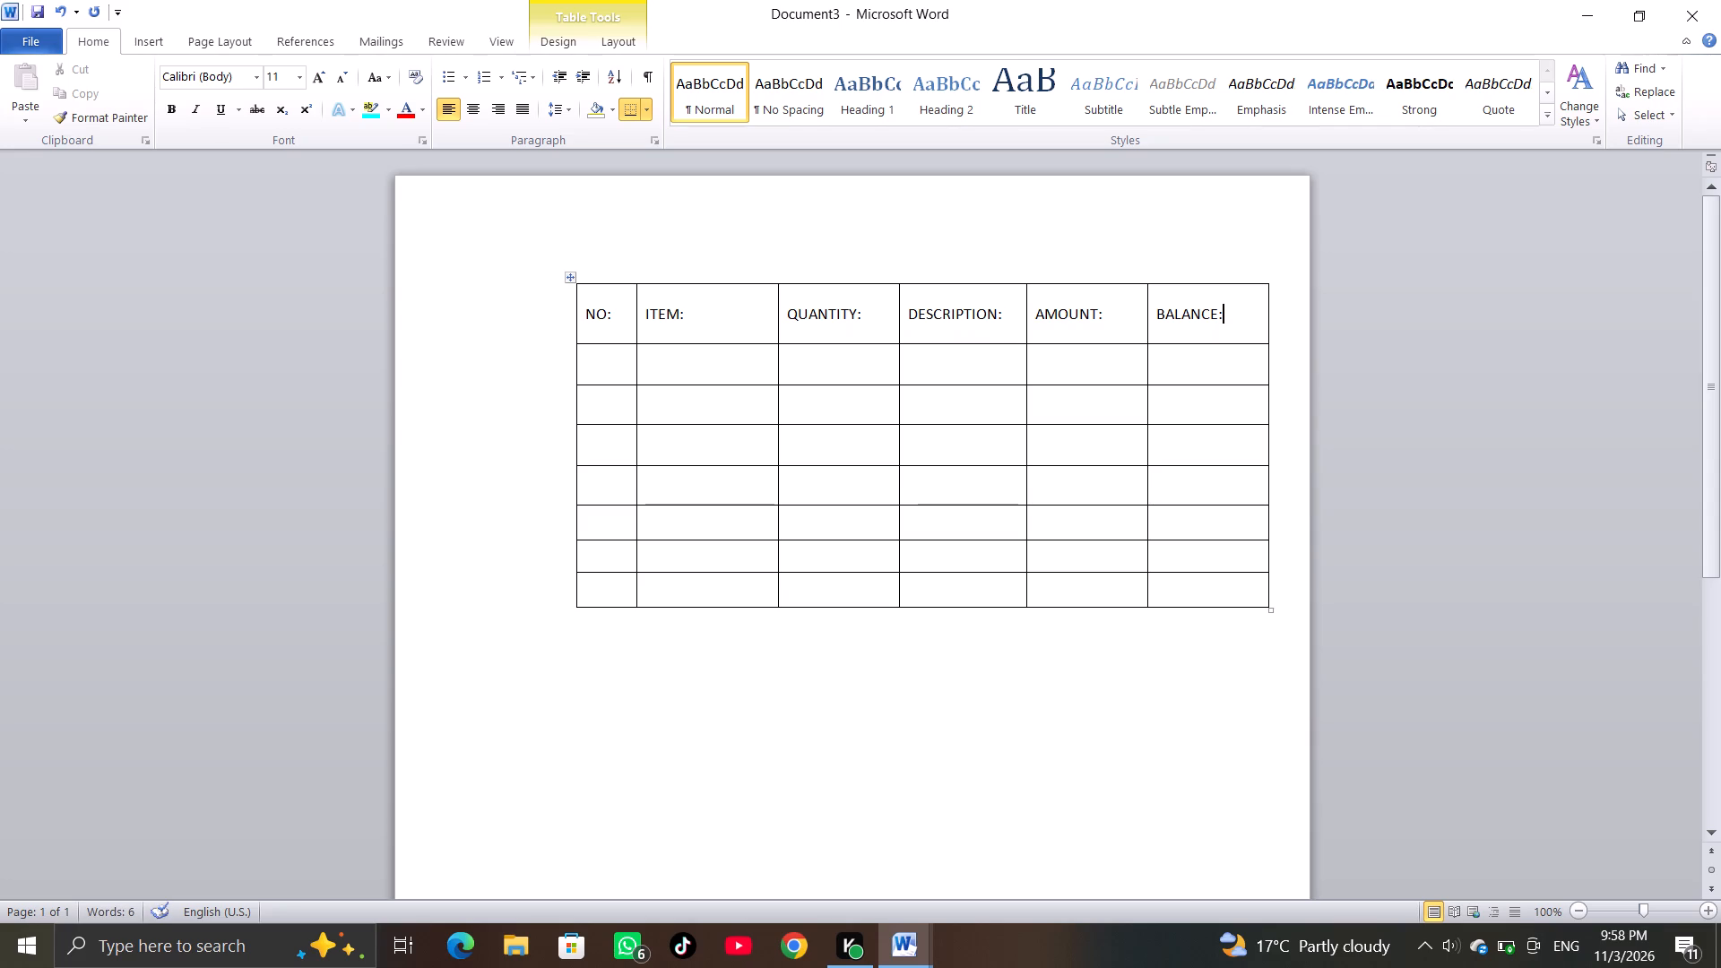
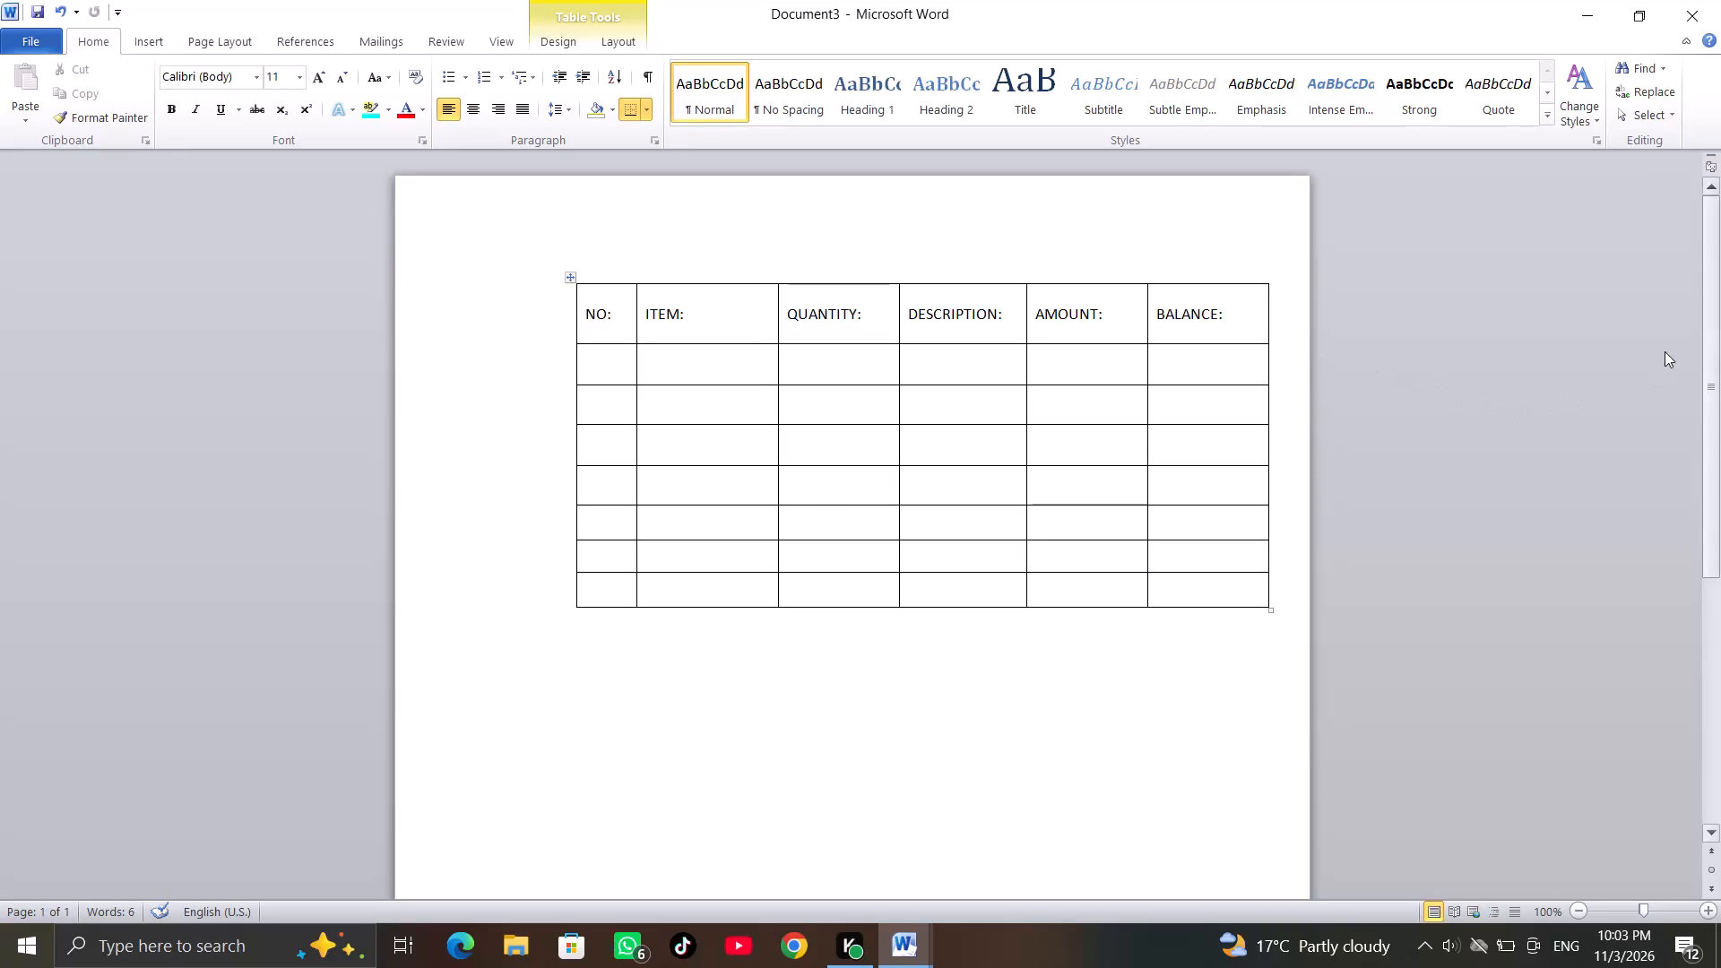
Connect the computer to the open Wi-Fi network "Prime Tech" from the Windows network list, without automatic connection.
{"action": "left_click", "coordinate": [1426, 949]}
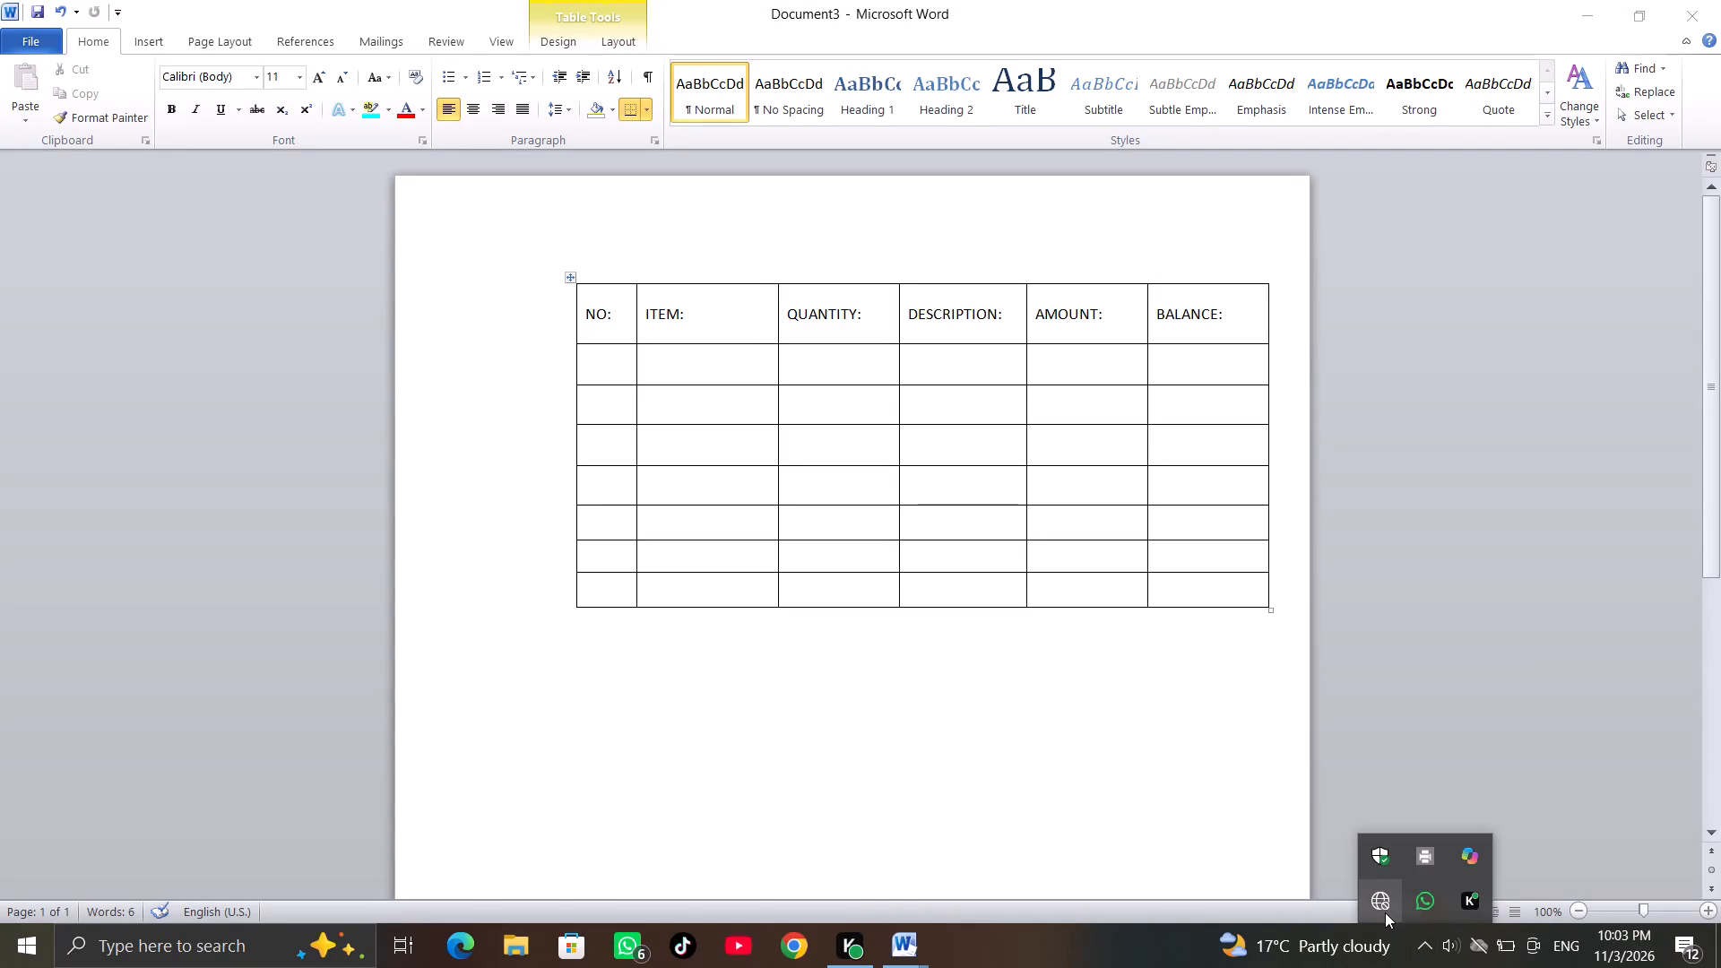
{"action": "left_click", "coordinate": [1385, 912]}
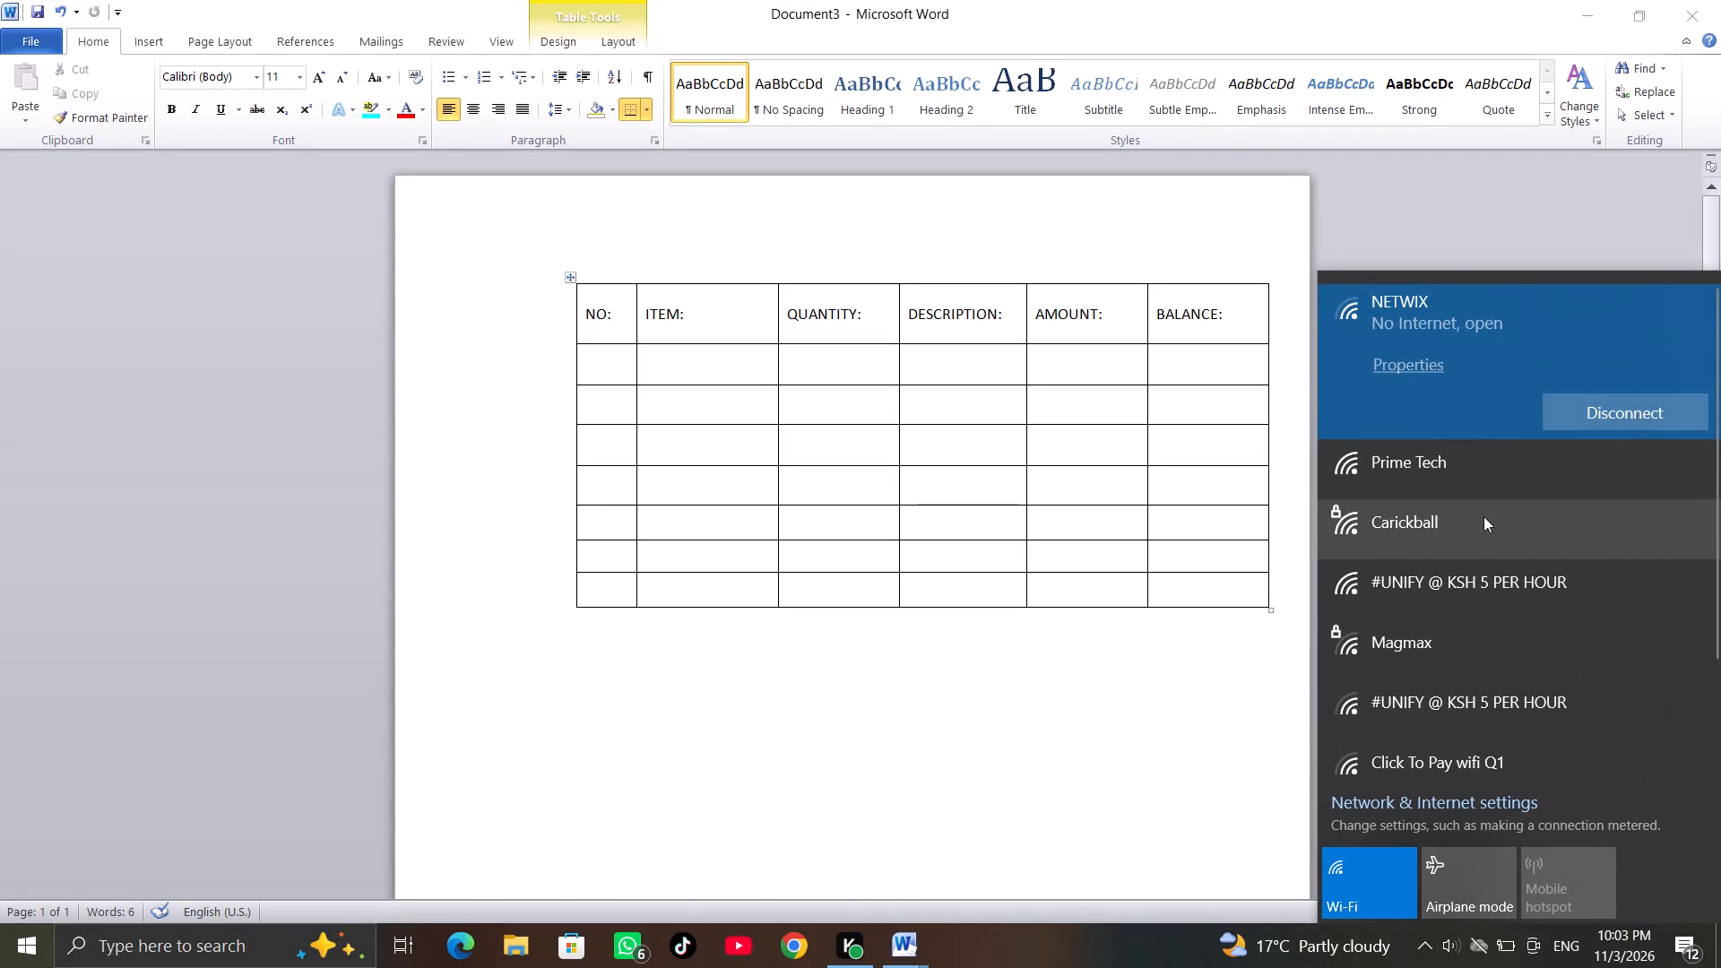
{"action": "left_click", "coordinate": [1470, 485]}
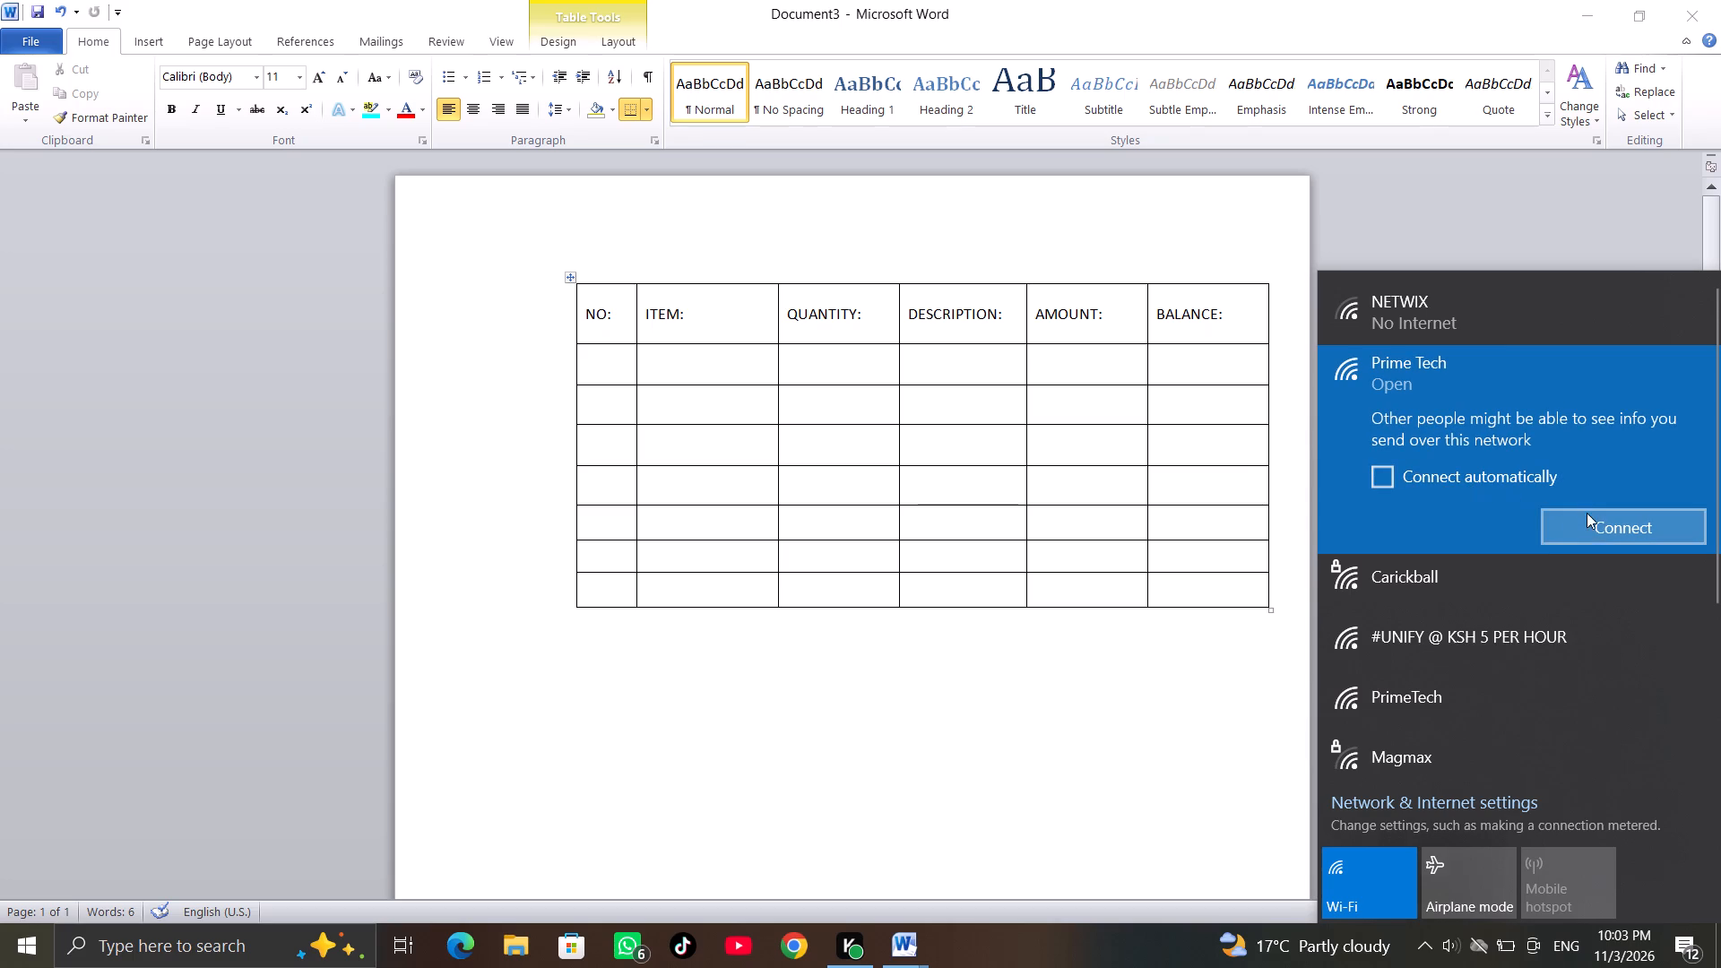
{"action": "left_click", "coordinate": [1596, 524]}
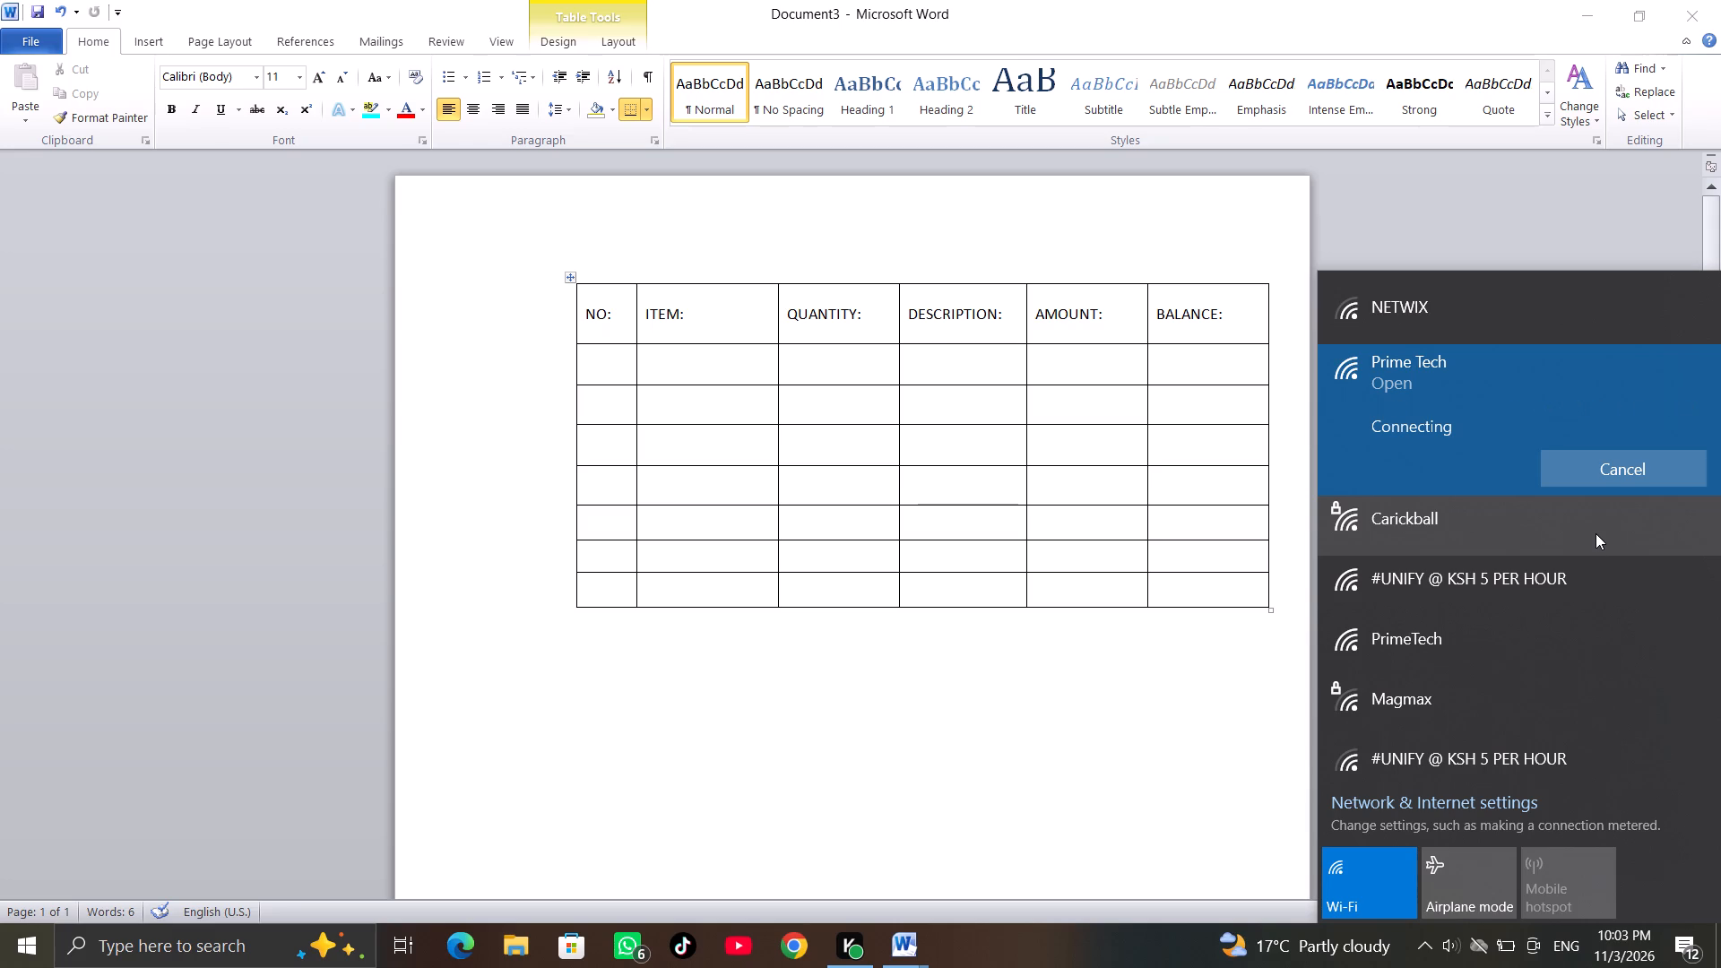
Switch the Wi-Fi connection to the open network "PrimeTech", spelled as one word, without automatic connection.
{"action": "left_click", "coordinate": [1572, 668]}
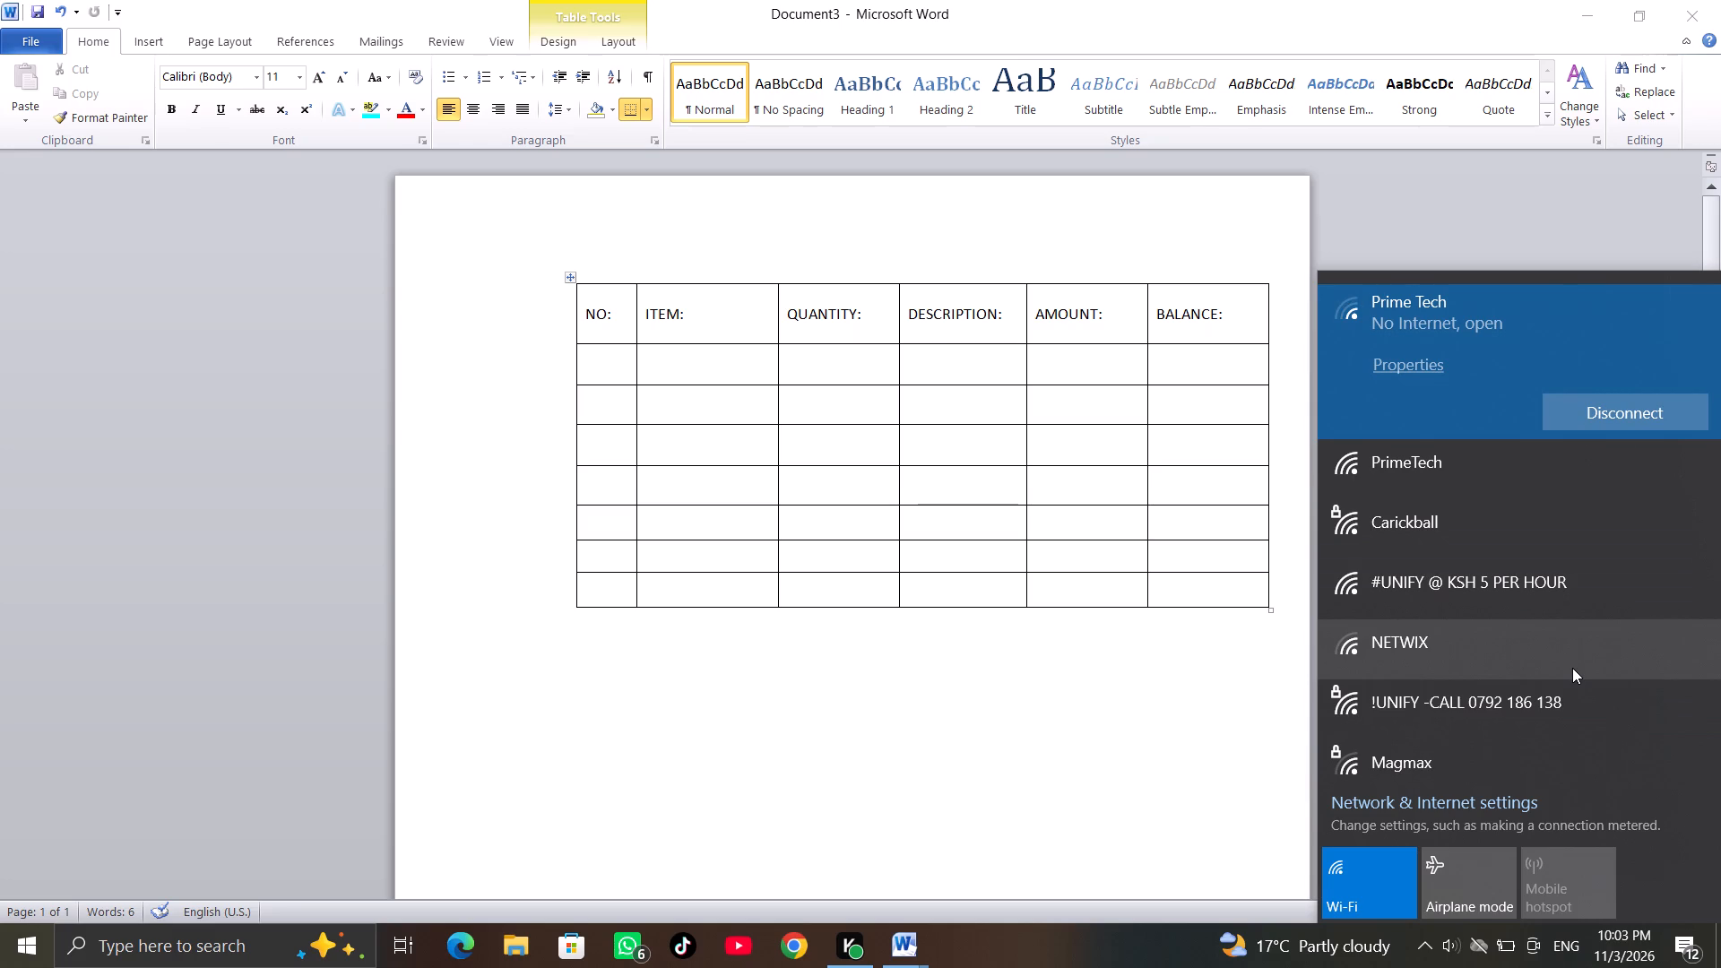
{"action": "left_click", "coordinate": [1569, 487]}
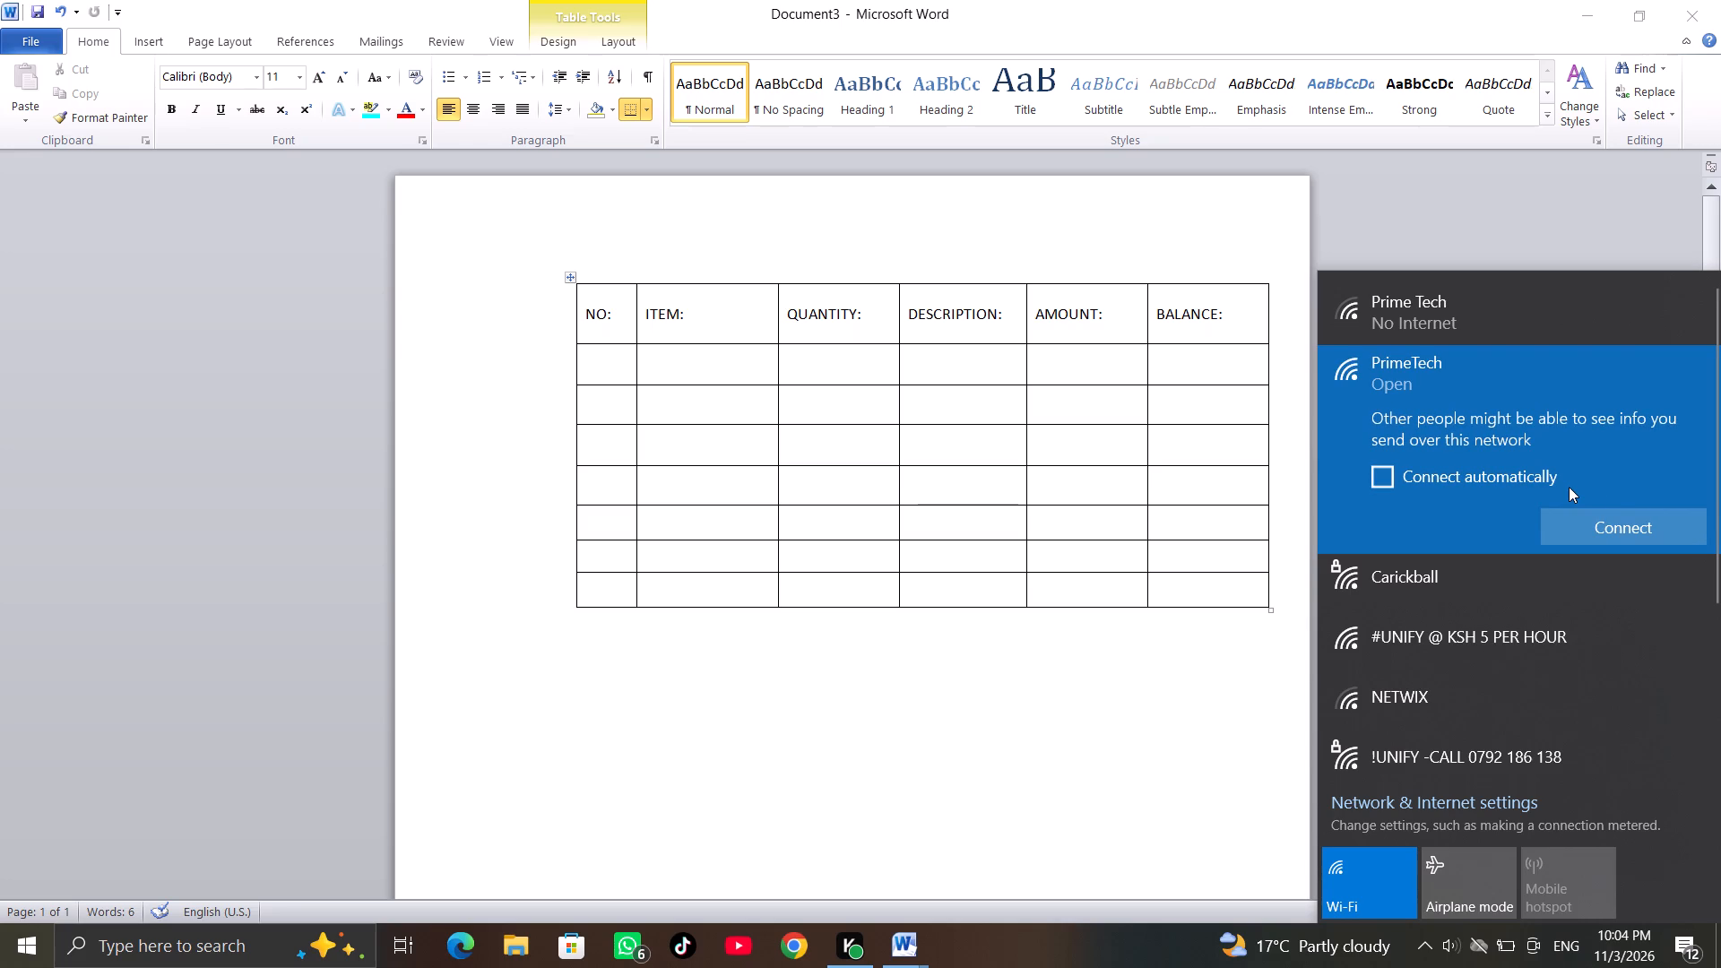
{"action": "left_click", "coordinate": [1622, 527]}
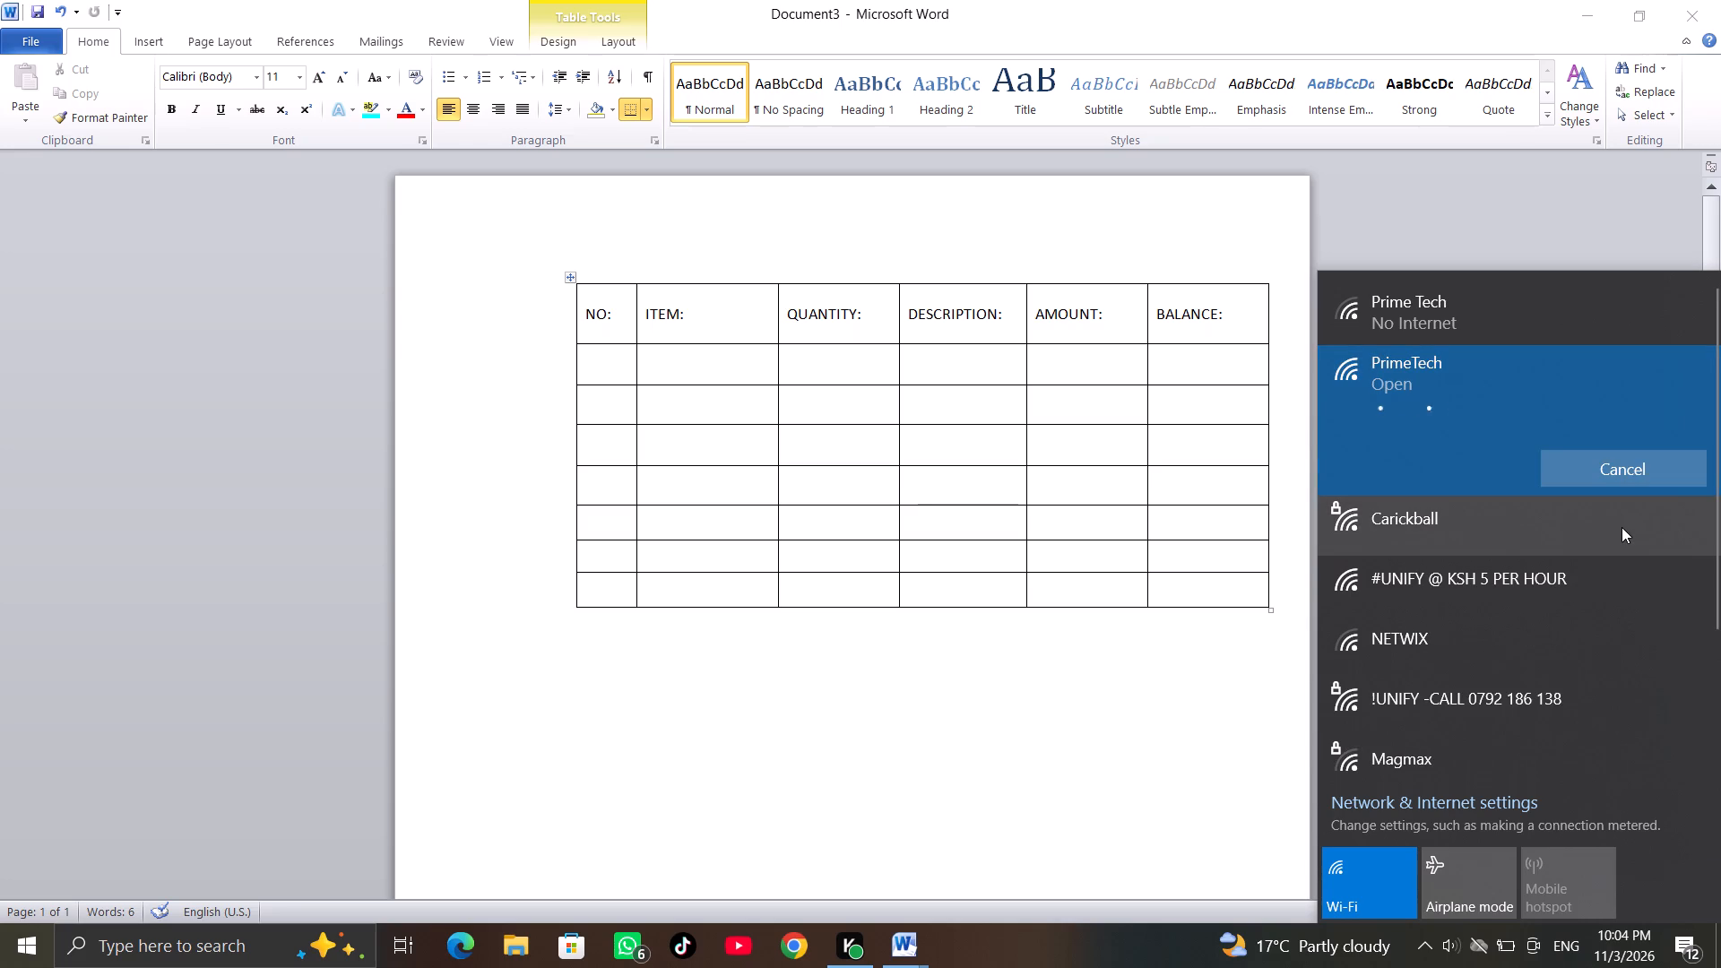
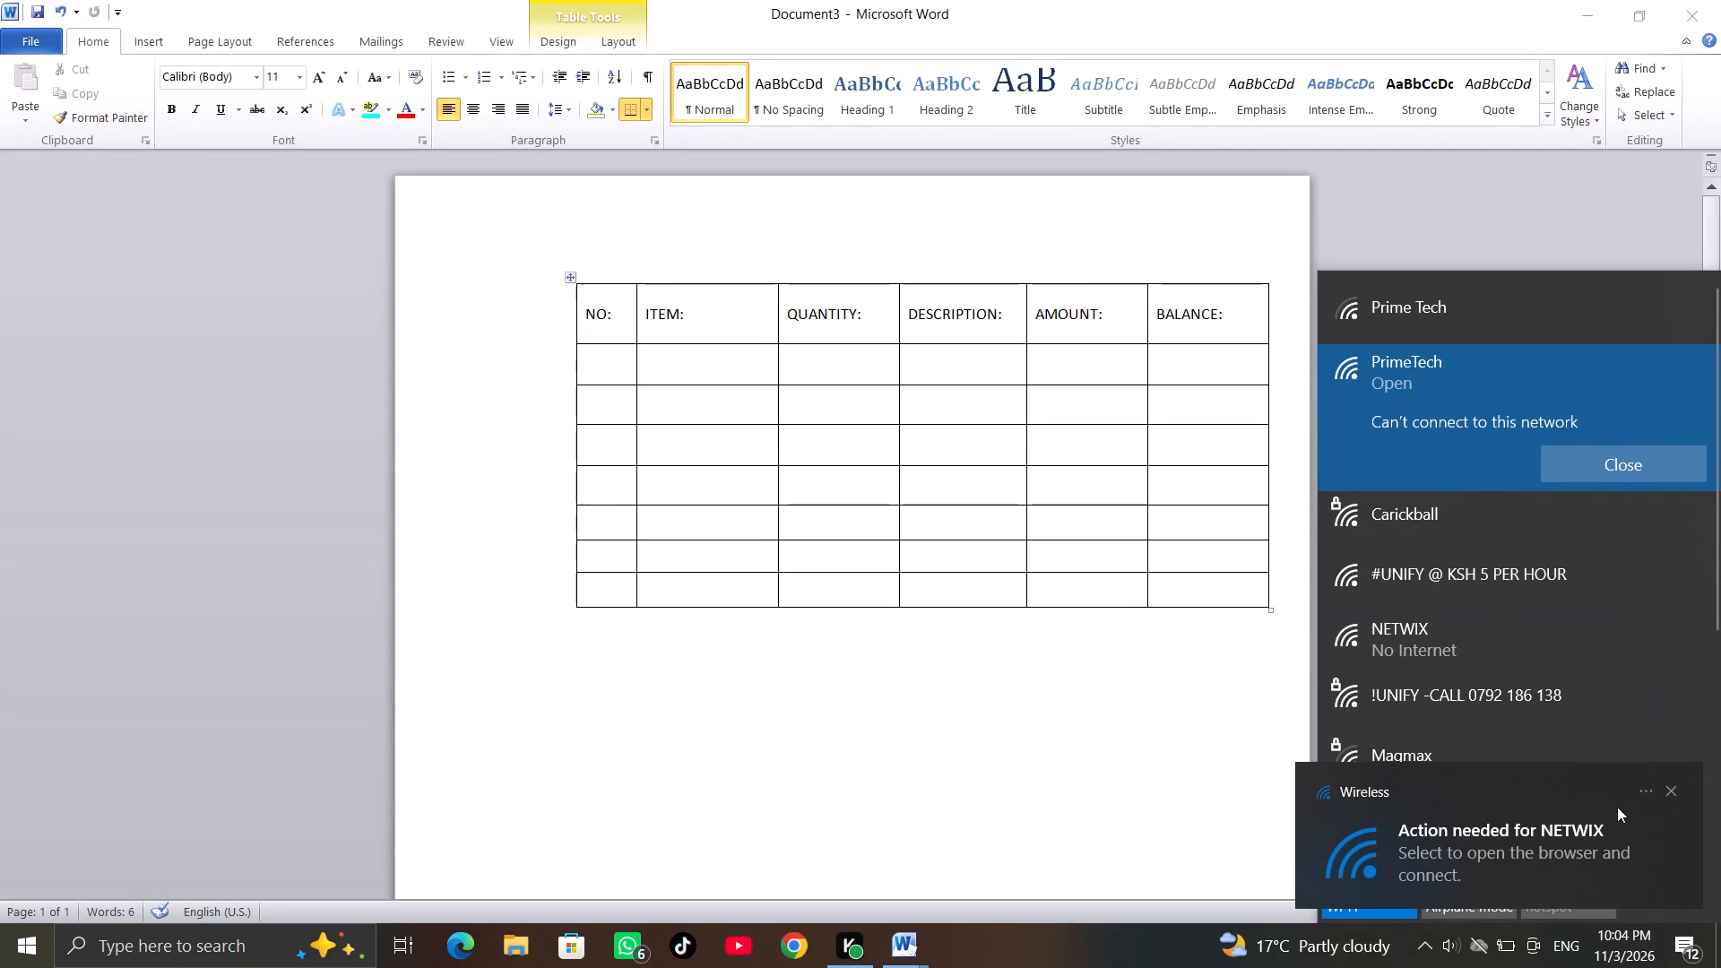
Close the failed connection attempt, connect to the open PrimeTech Wi-Fi network, and dismiss the incoming WhatsApp notification.
{"action": "left_click", "coordinate": [1634, 463]}
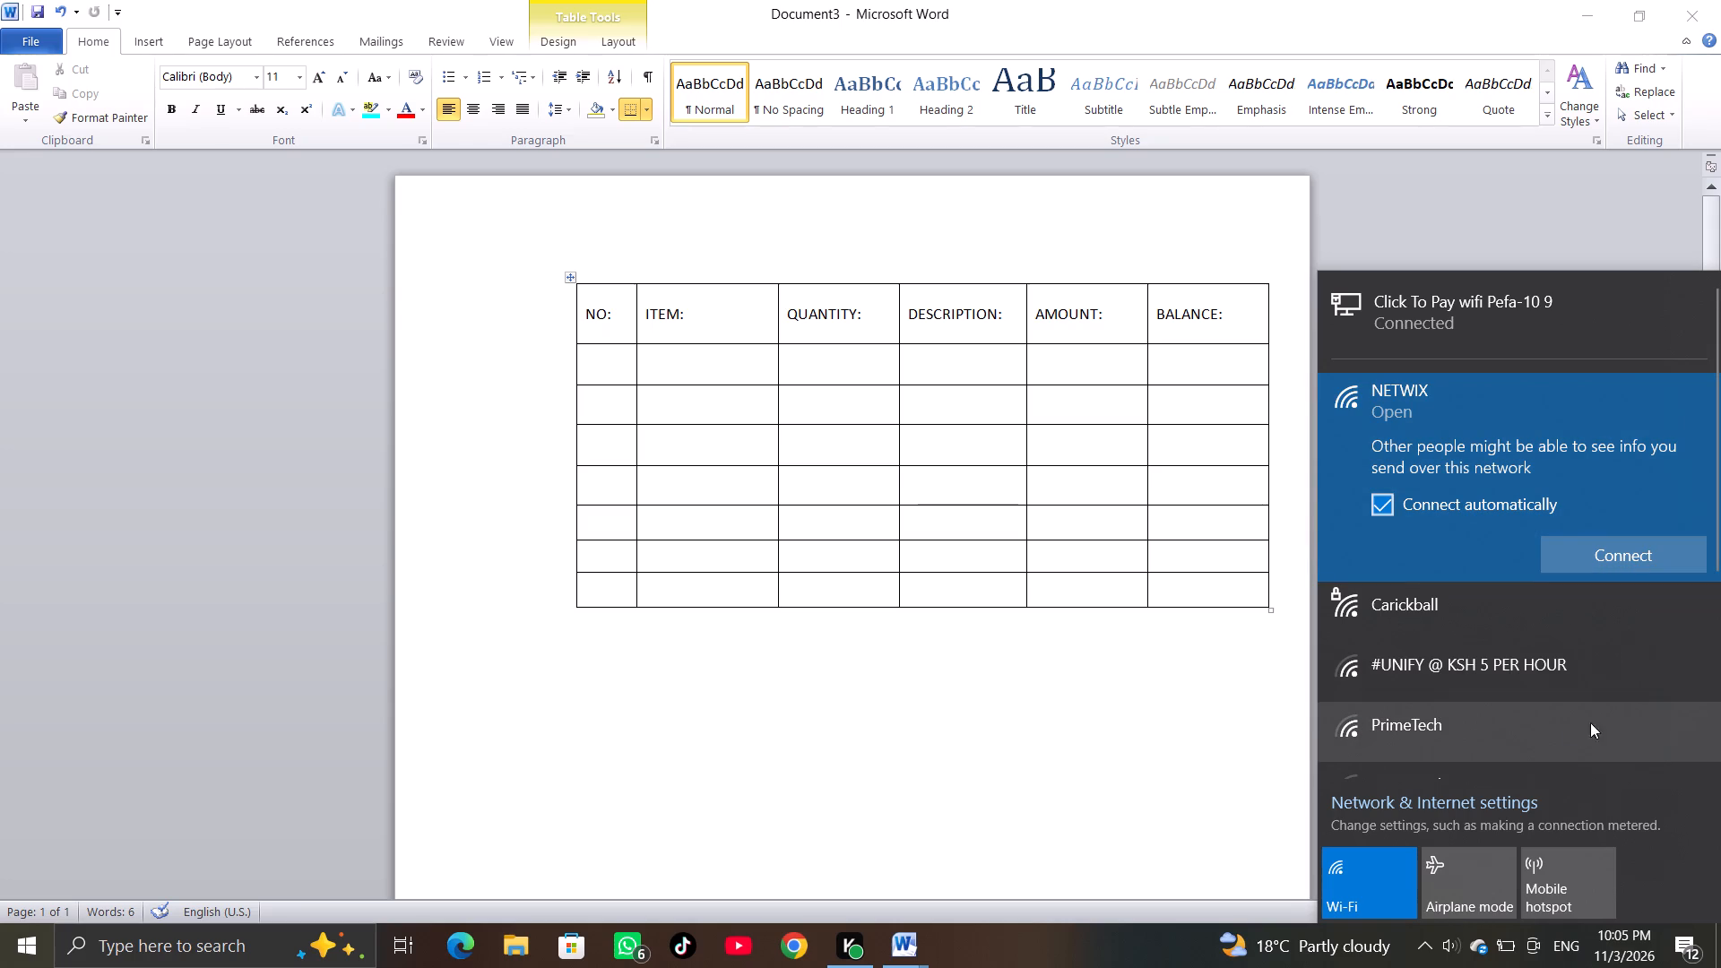
{"action": "left_click", "coordinate": [1561, 726]}
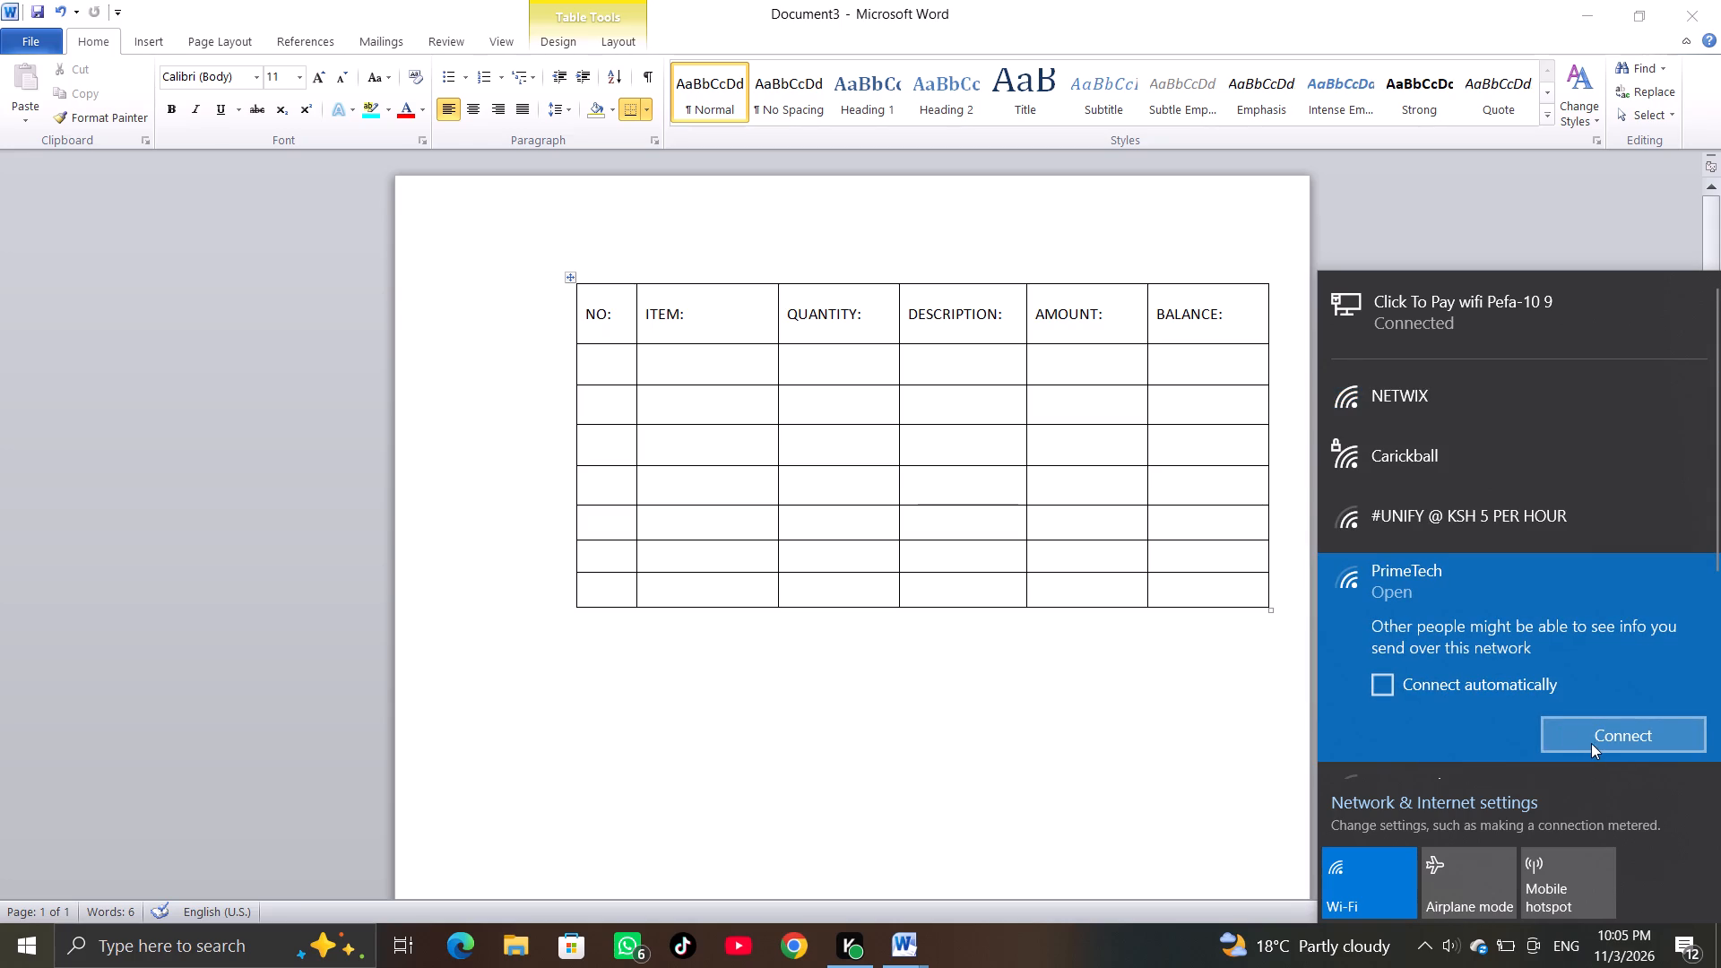
{"action": "left_click", "coordinate": [1596, 742]}
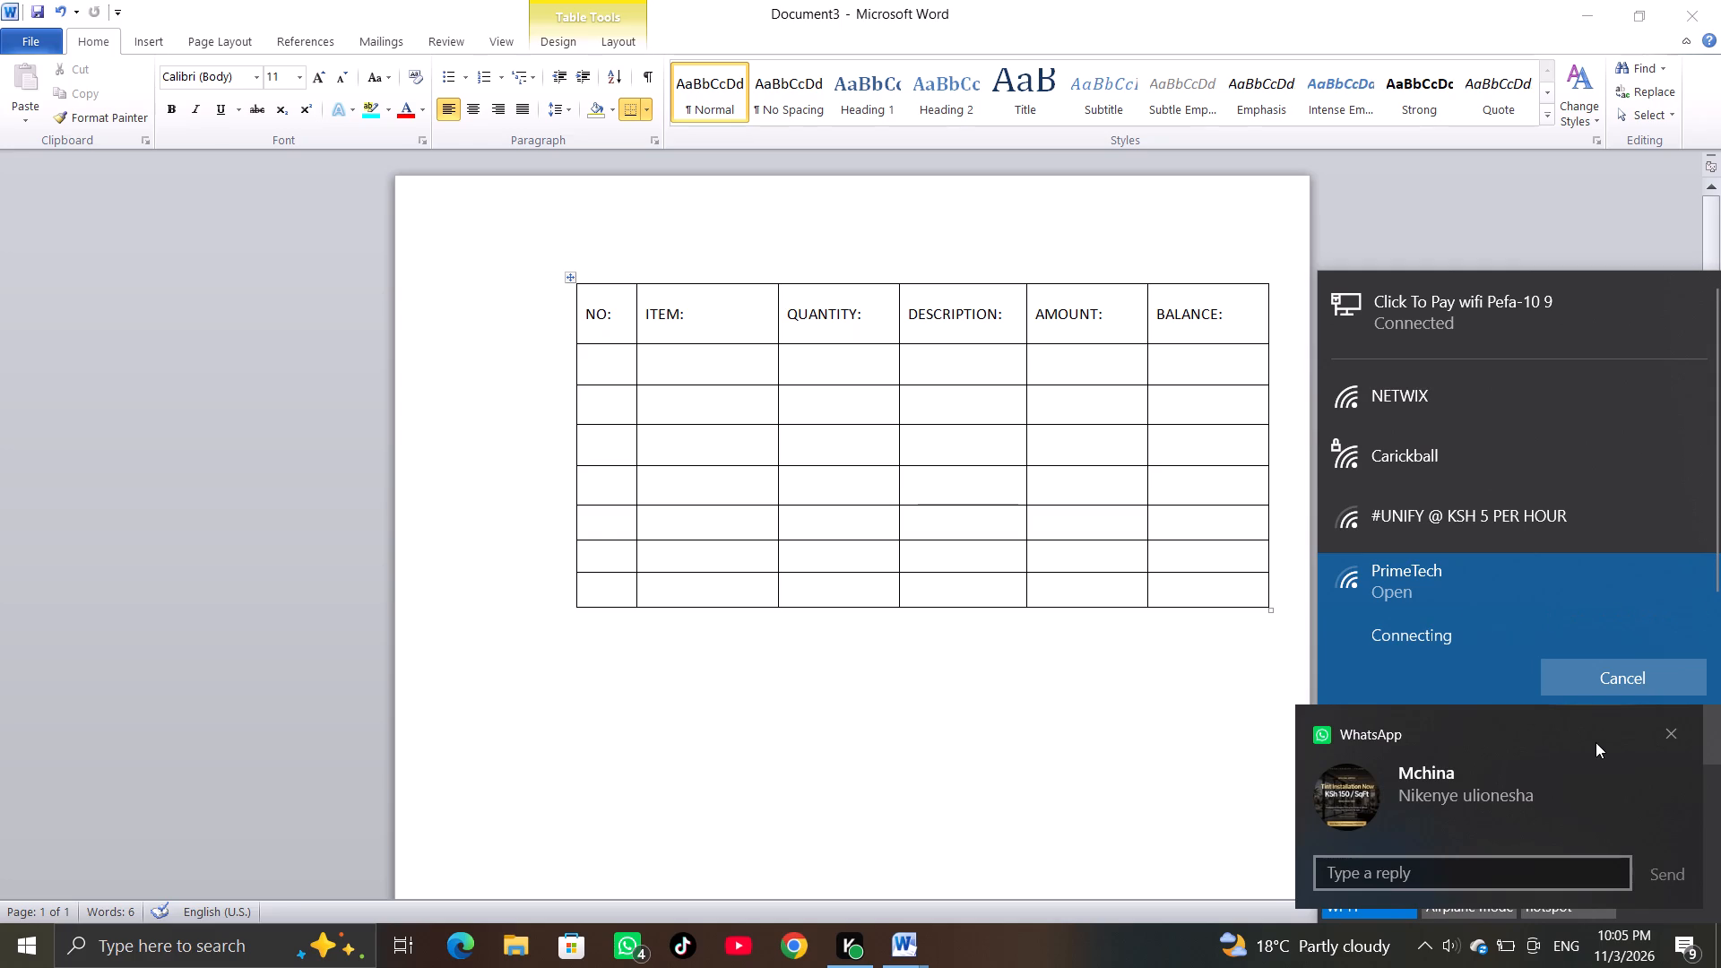
{"action": "left_click", "coordinate": [1637, 690]}
{"action": "left_click", "coordinate": [1678, 727]}
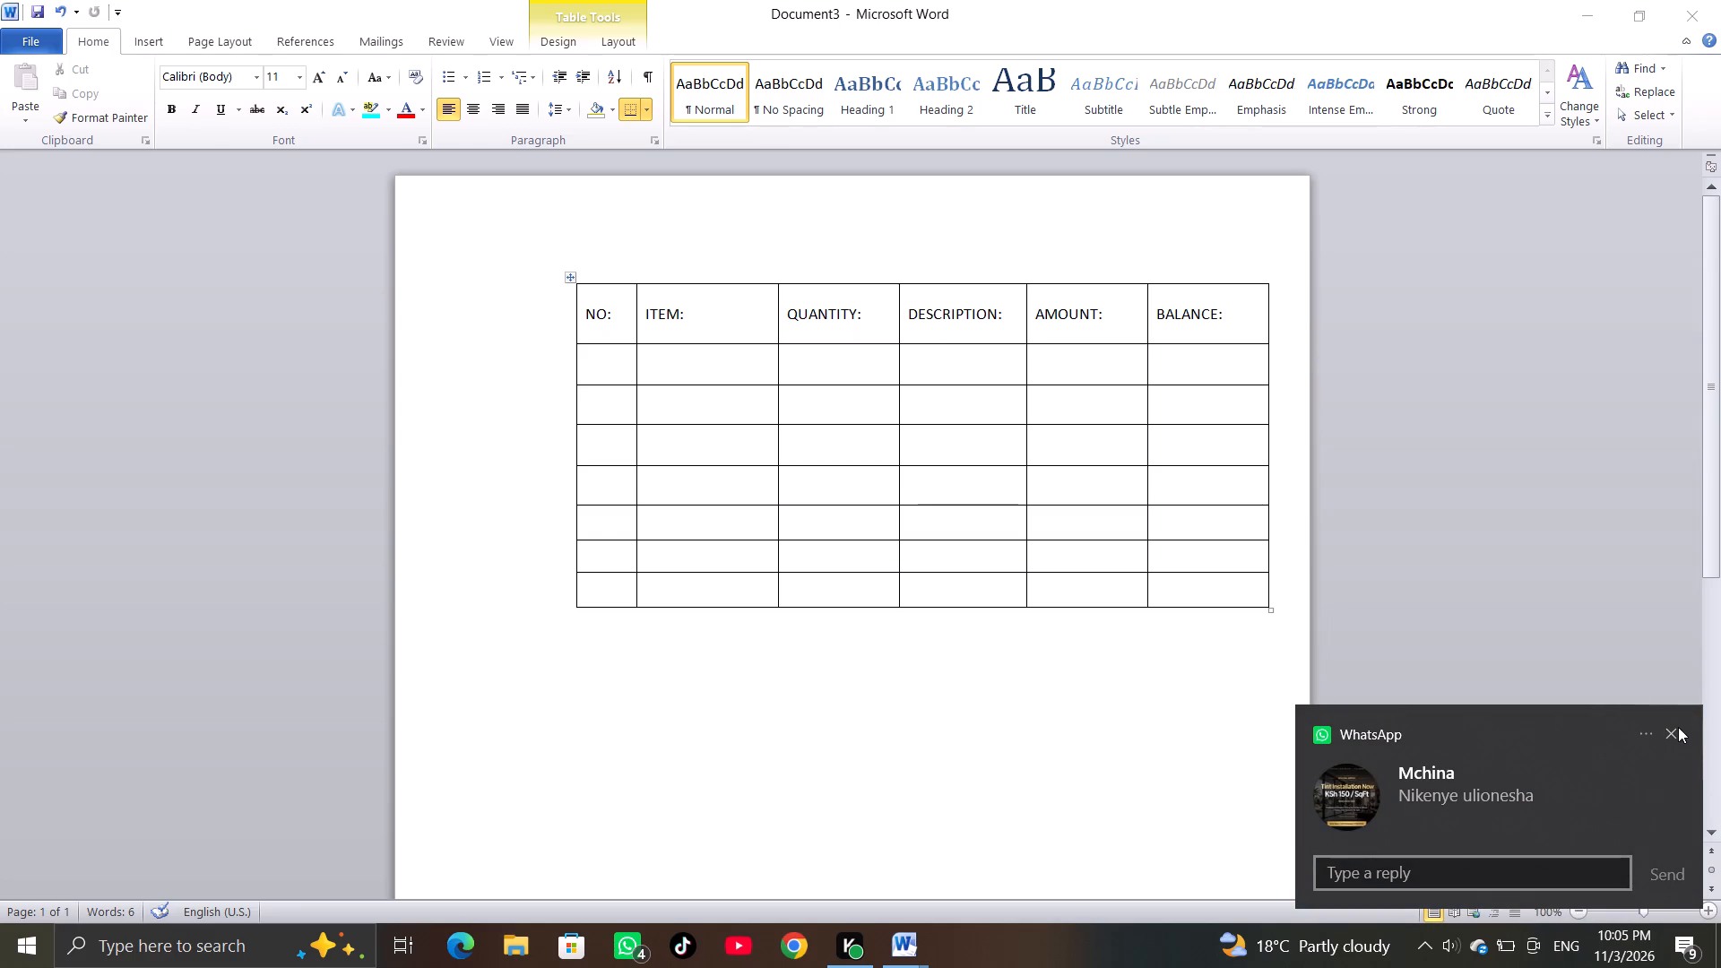
Turn on the computer's mobile hotspot from the network settings.
{"action": "left_click", "coordinate": [1431, 941]}
{"action": "left_click", "coordinate": [1423, 859]}
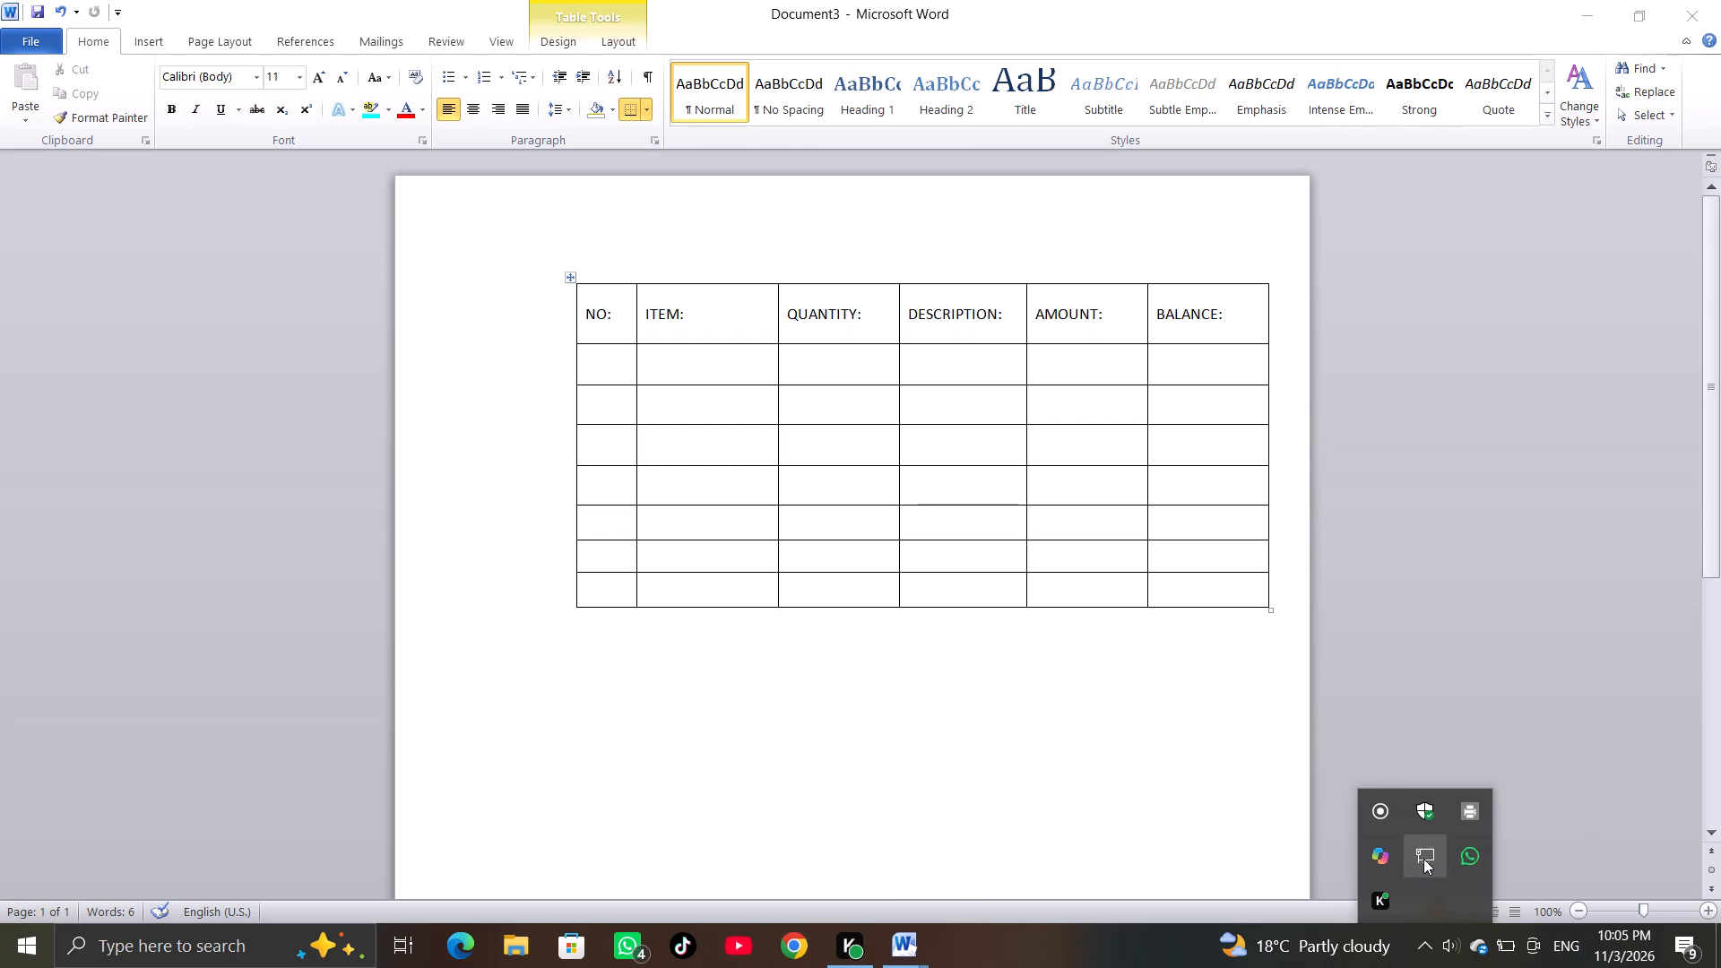
{"action": "left_click", "coordinate": [1553, 890]}
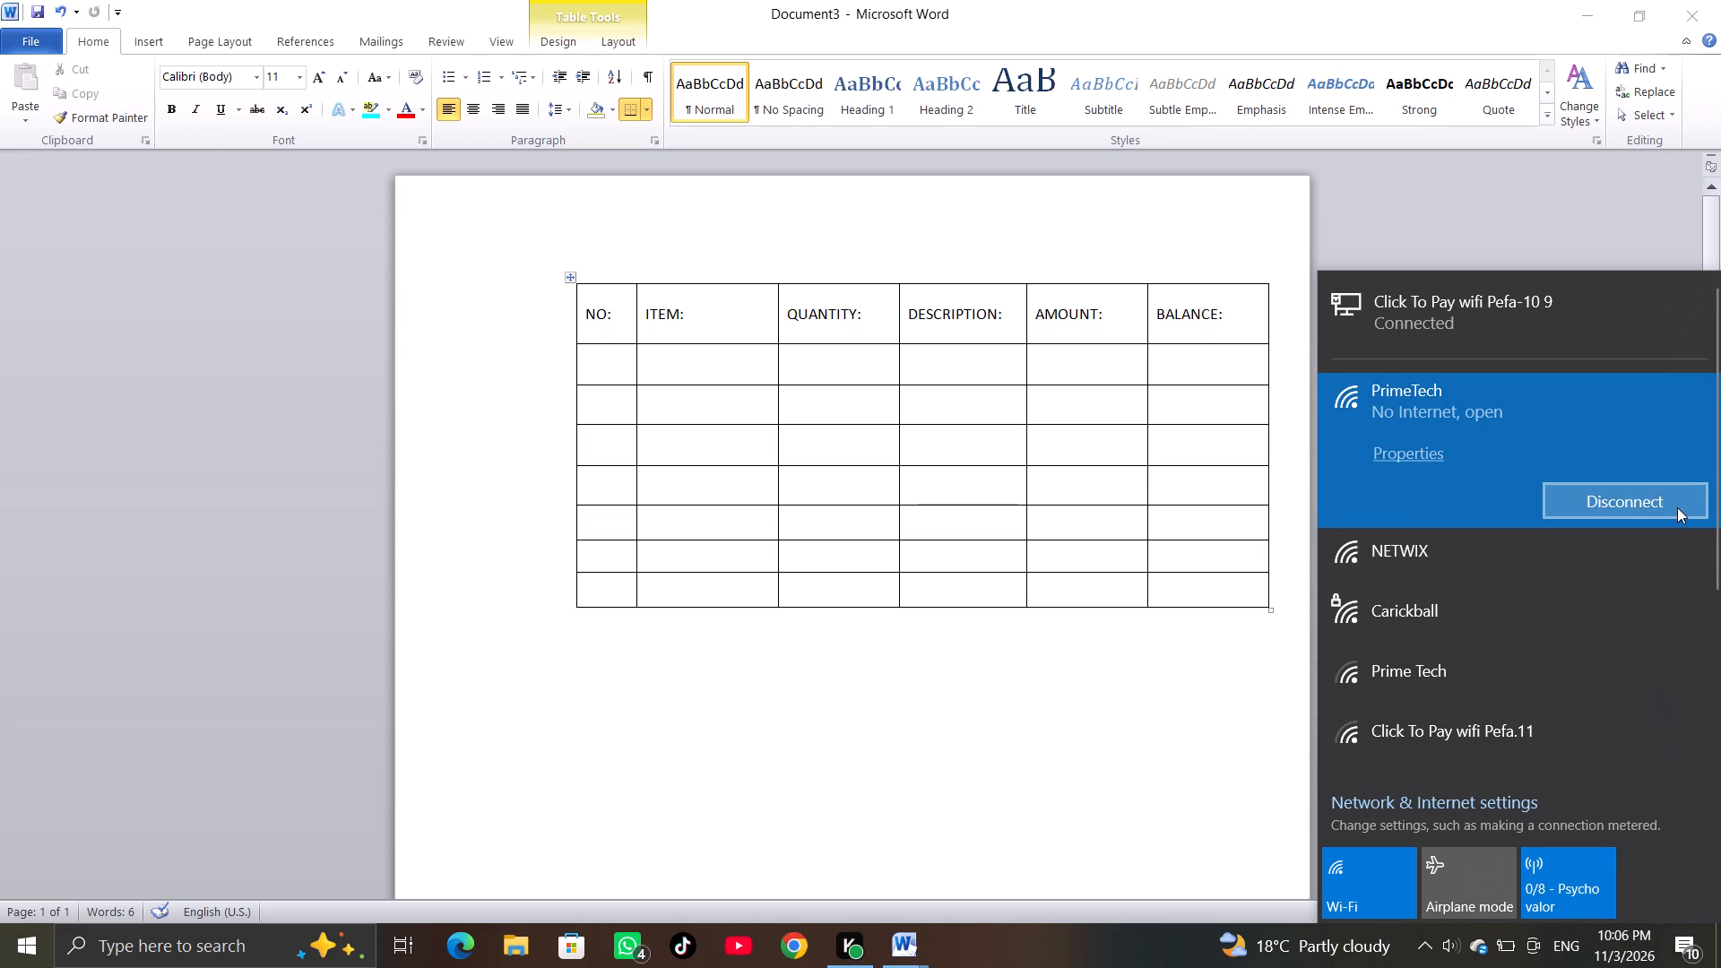
Review the accumulated Windows notifications and clear them group by group, including WhatsApp, Wireless, Kuro and HFM.
{"action": "left_click", "coordinate": [1689, 935]}
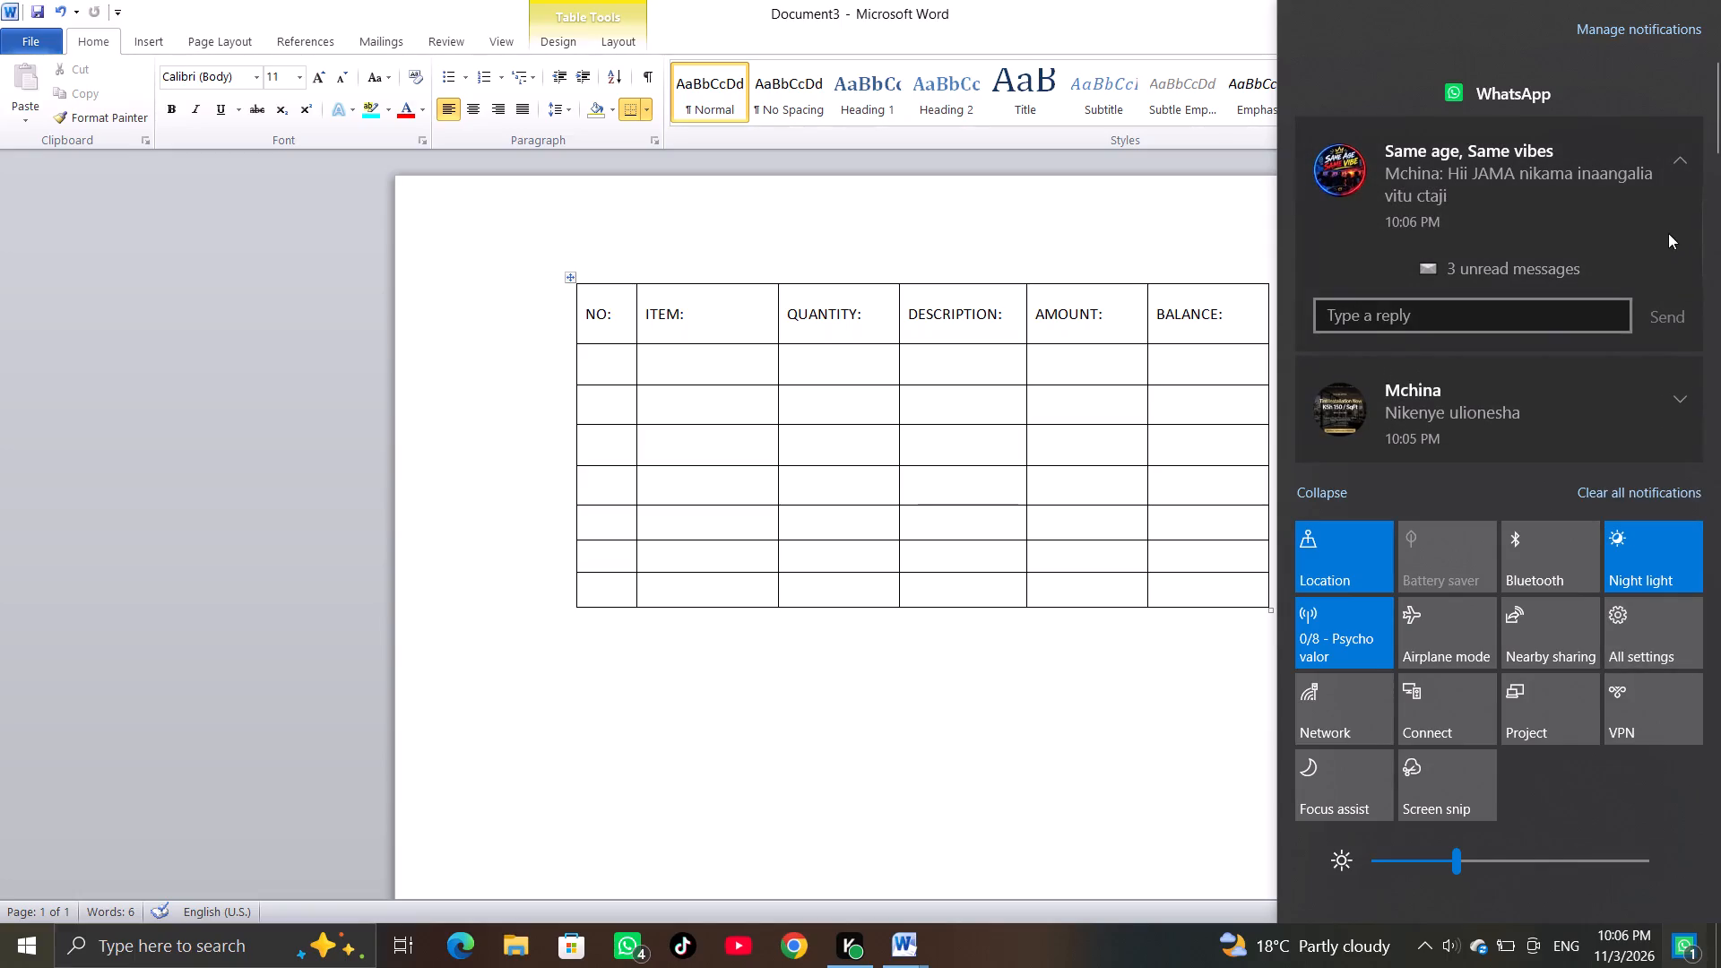
{"action": "scroll", "coordinate": [1668, 233], "scroll_direction": "down", "scroll_amount": 2}
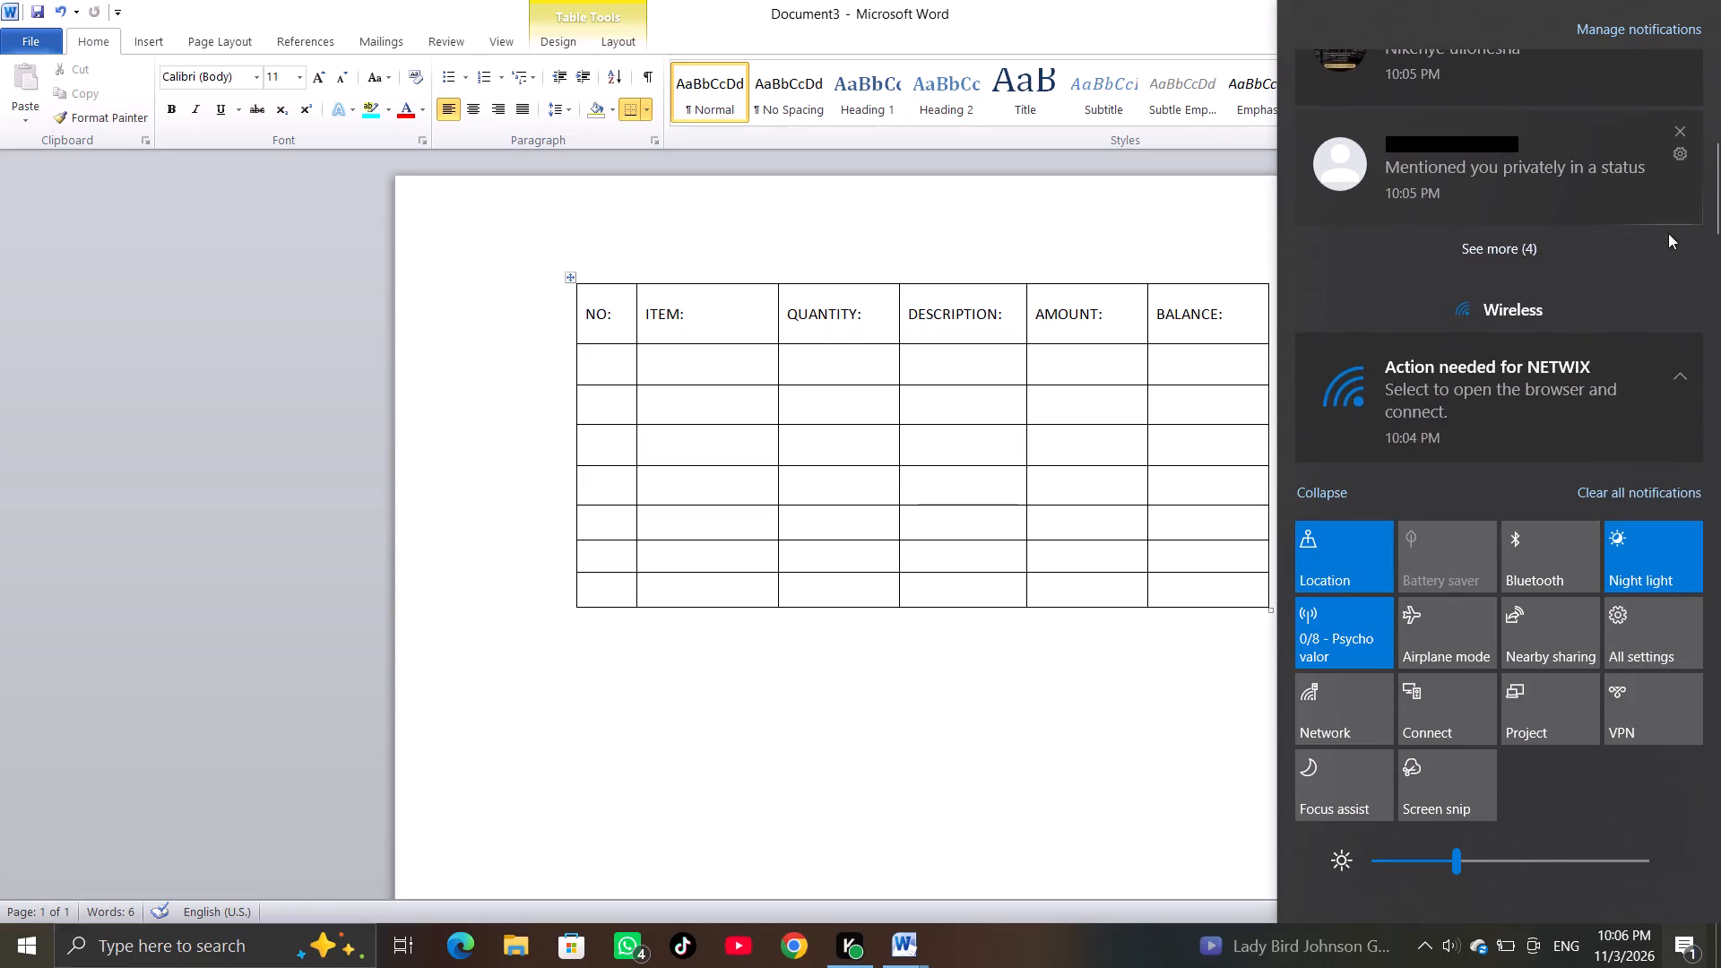
{"action": "scroll", "coordinate": [1668, 233], "scroll_direction": "down", "scroll_amount": 2}
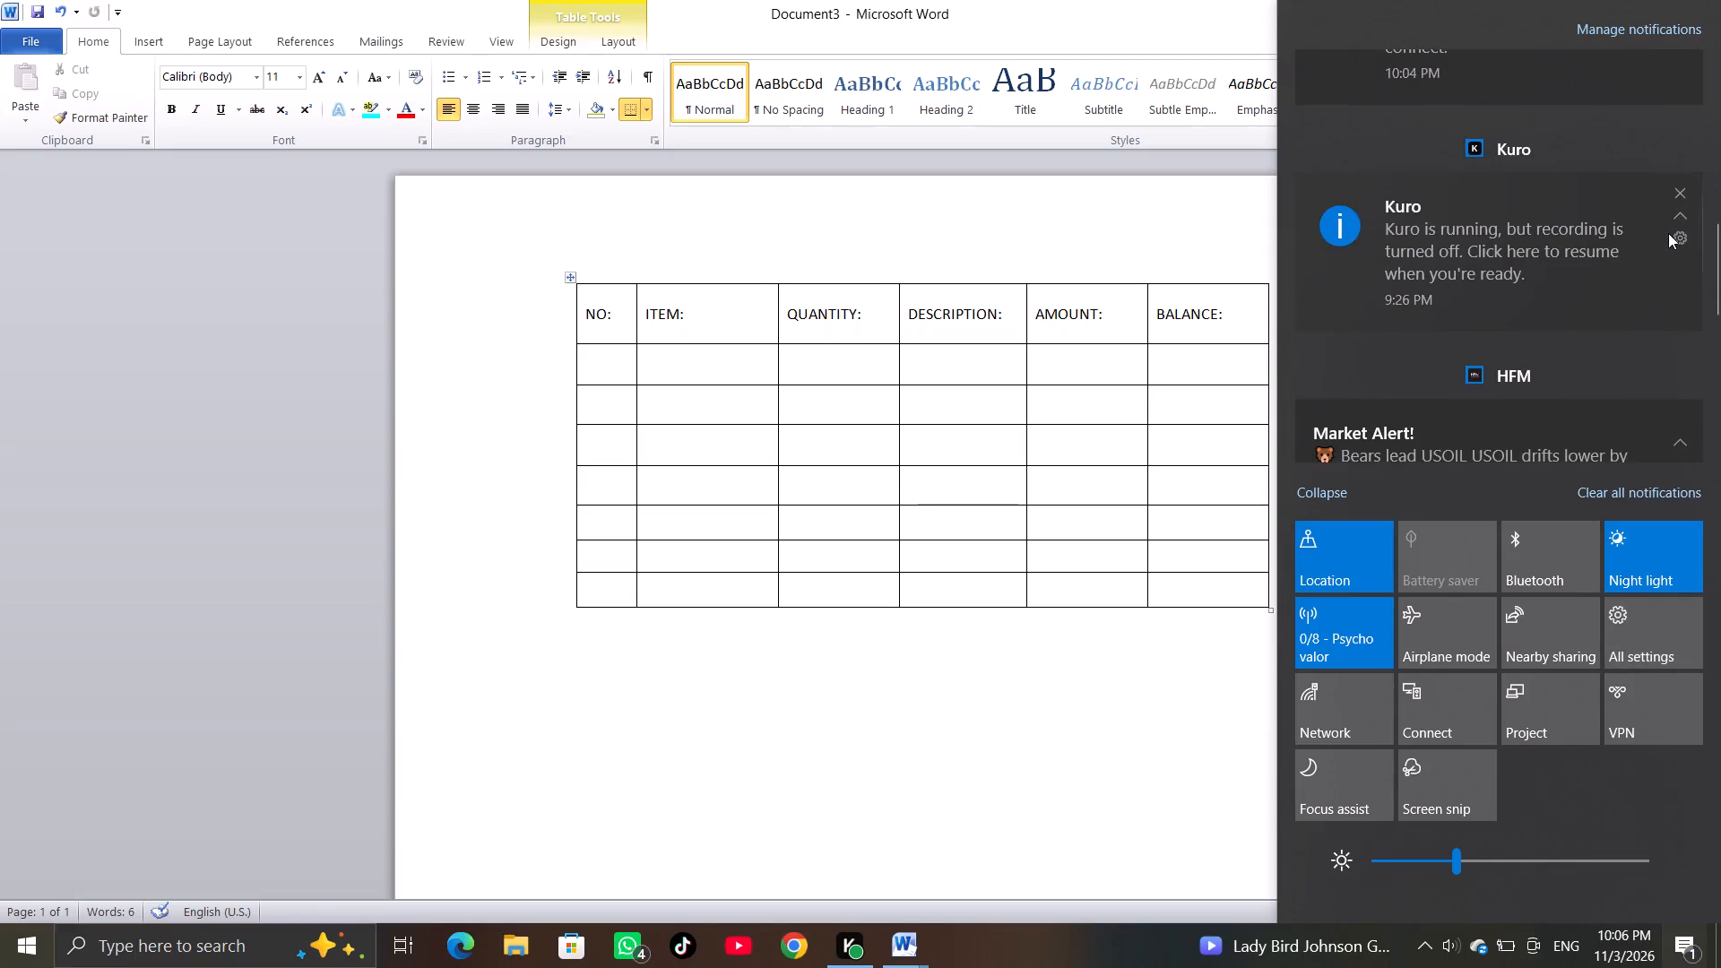
{"action": "scroll", "coordinate": [1668, 233], "scroll_direction": "down", "scroll_amount": 4}
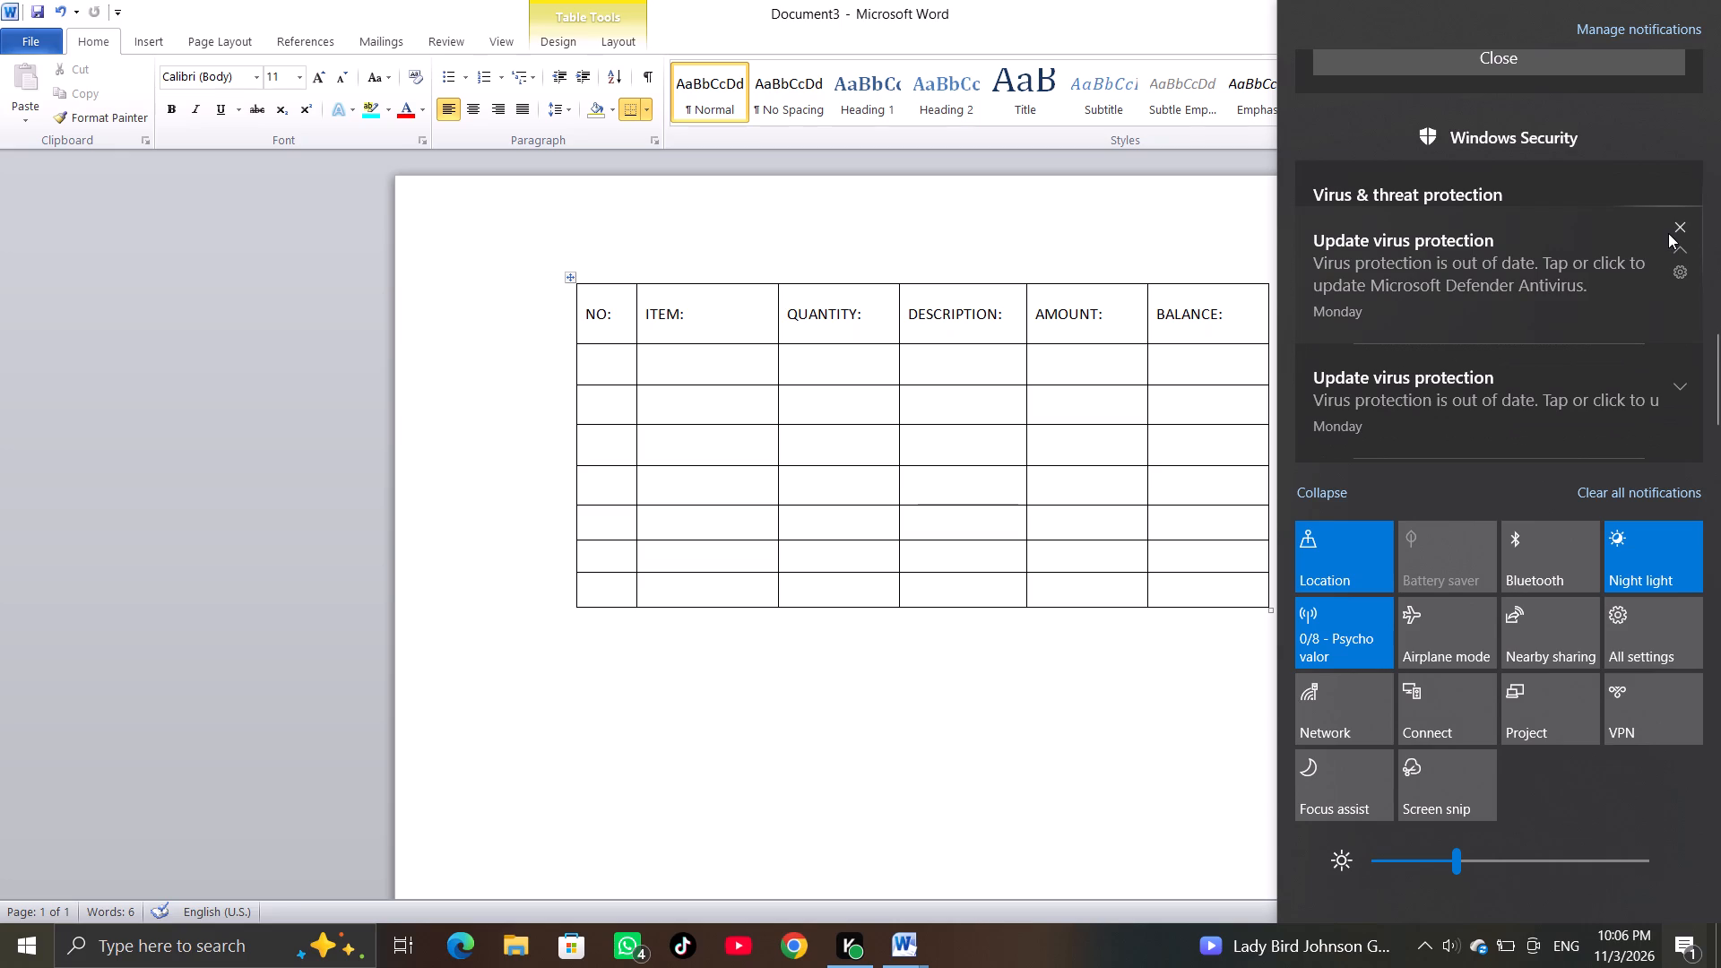
{"action": "scroll", "coordinate": [1668, 233], "scroll_direction": "down", "scroll_amount": 2}
{"action": "scroll", "coordinate": [1668, 233], "scroll_direction": "up", "scroll_amount": 11}
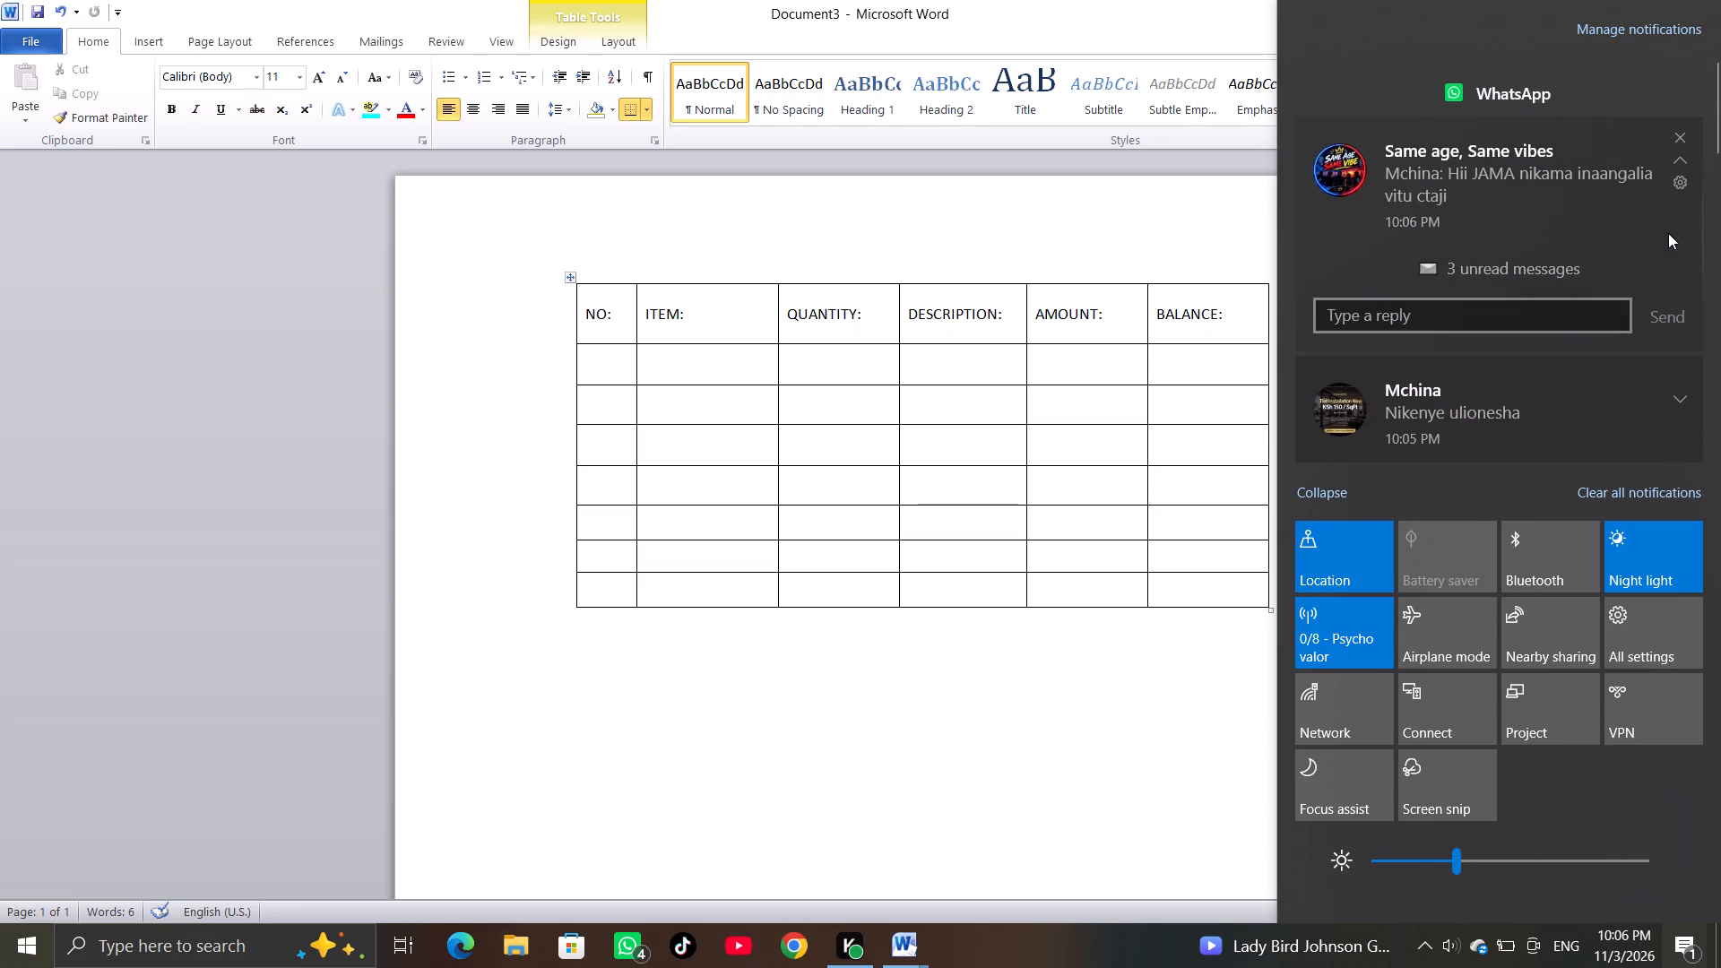
{"action": "left_click", "coordinate": [1681, 93]}
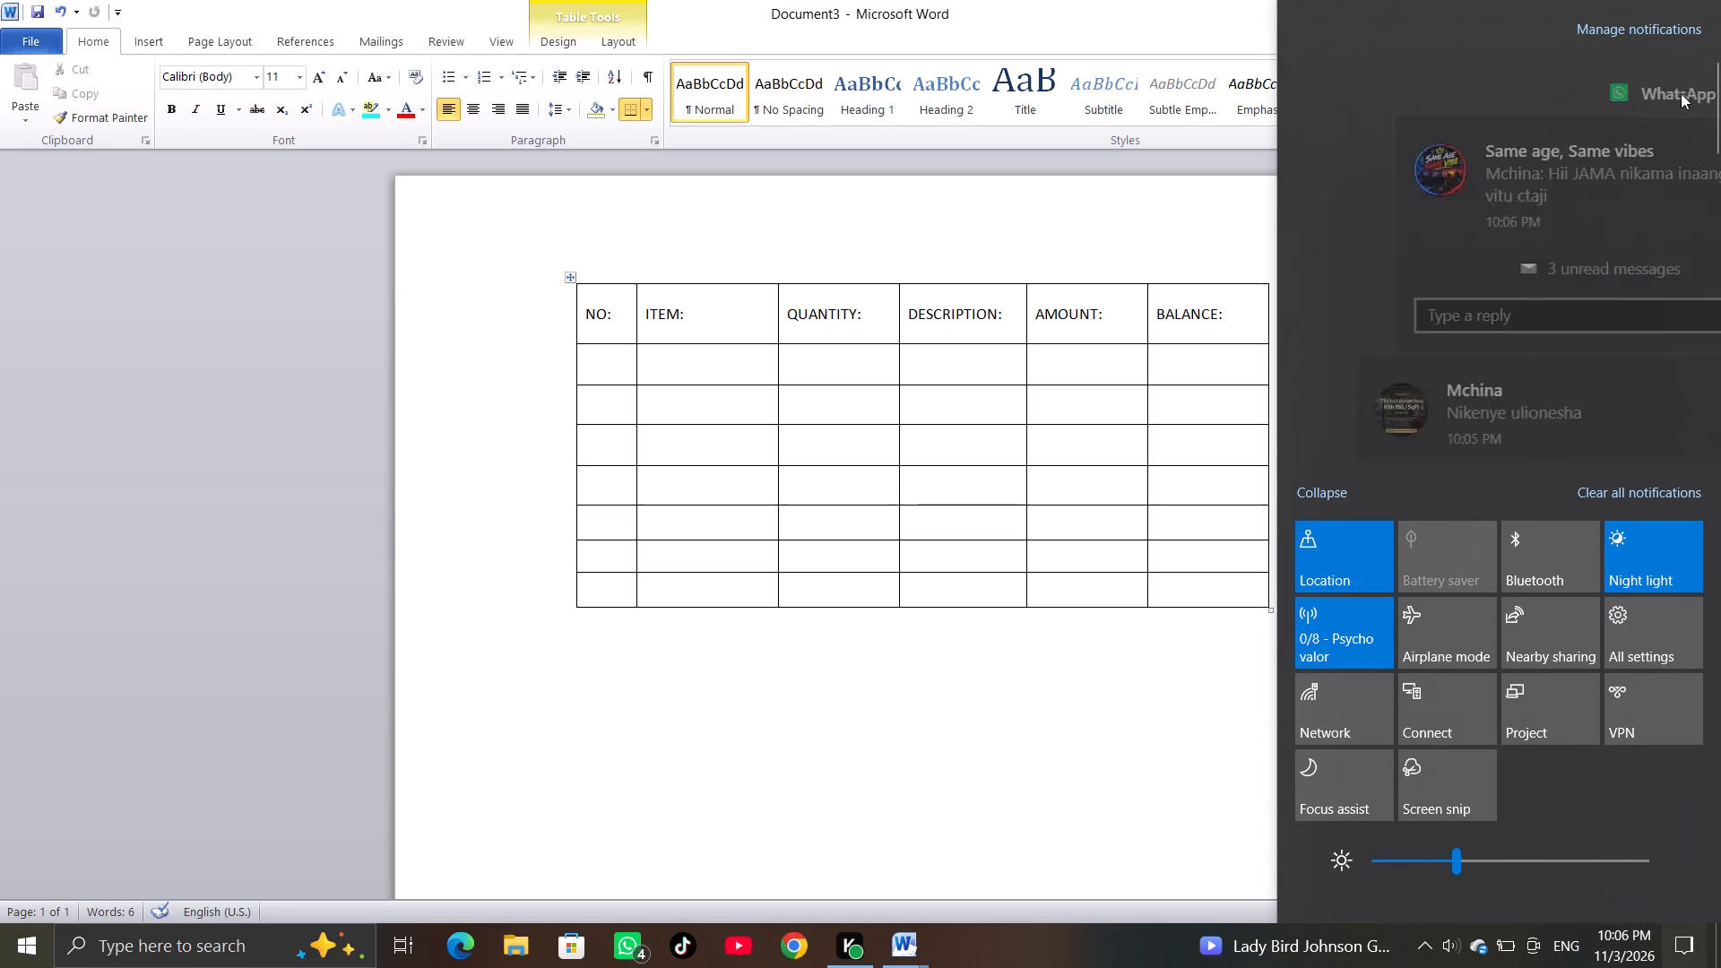
{"action": "left_click", "coordinate": [1681, 88]}
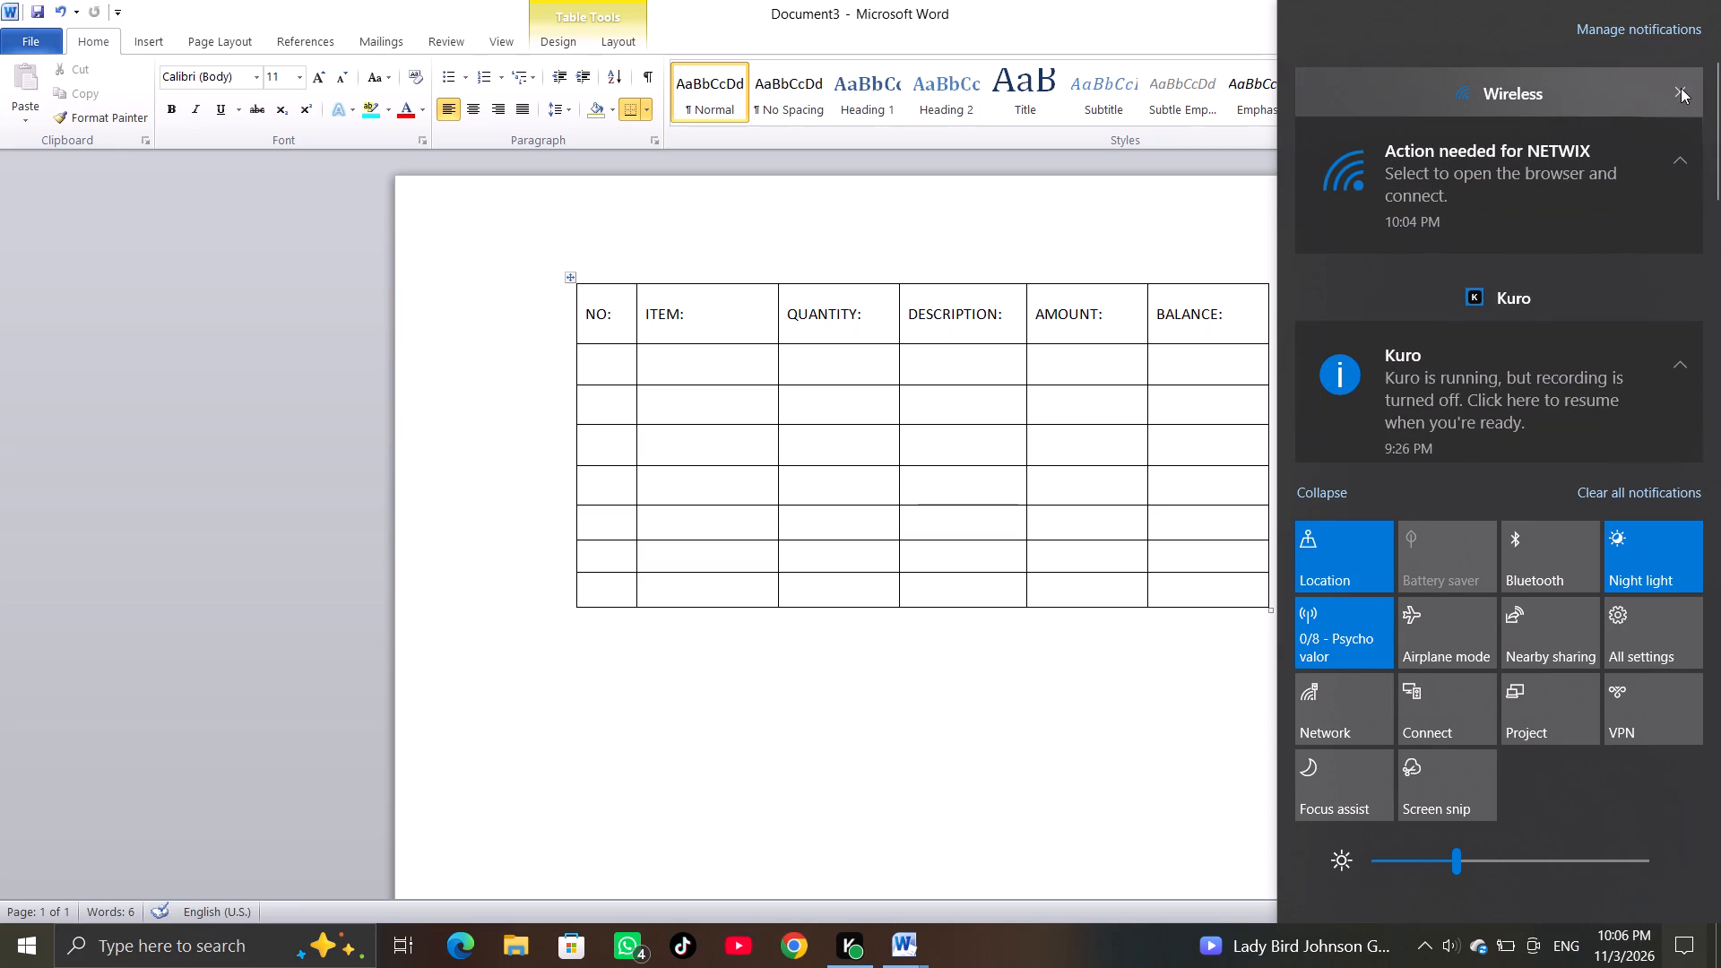
{"action": "left_click", "coordinate": [1678, 85]}
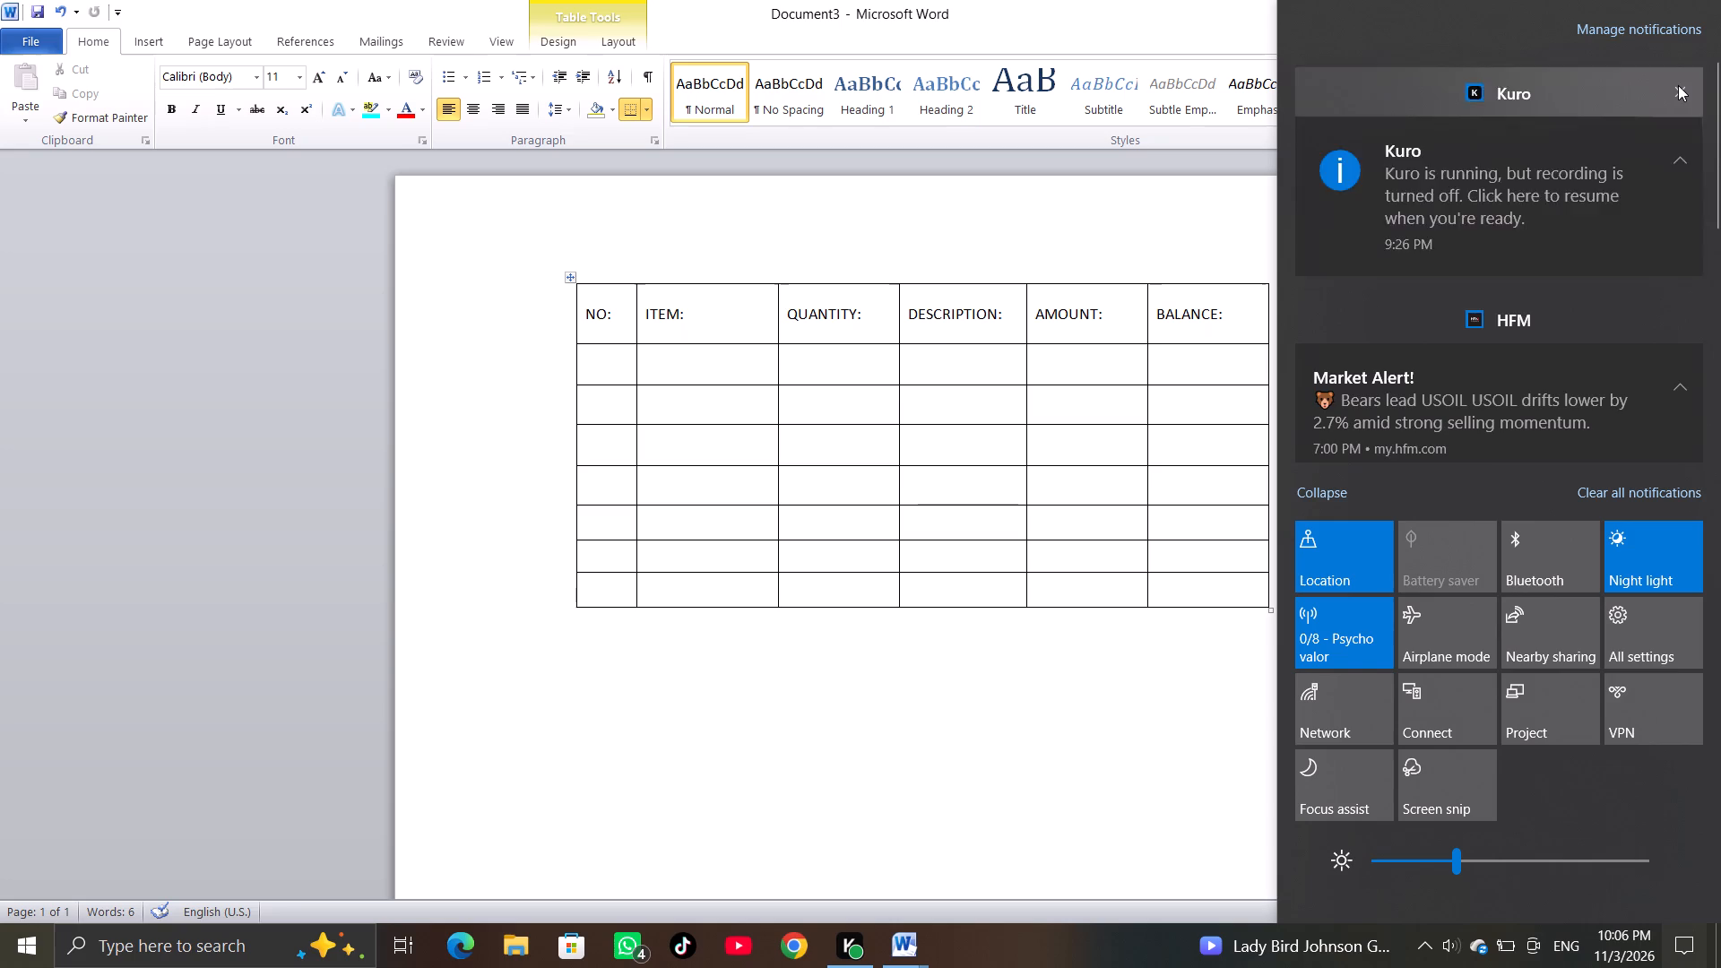
{"action": "left_click", "coordinate": [1685, 93]}
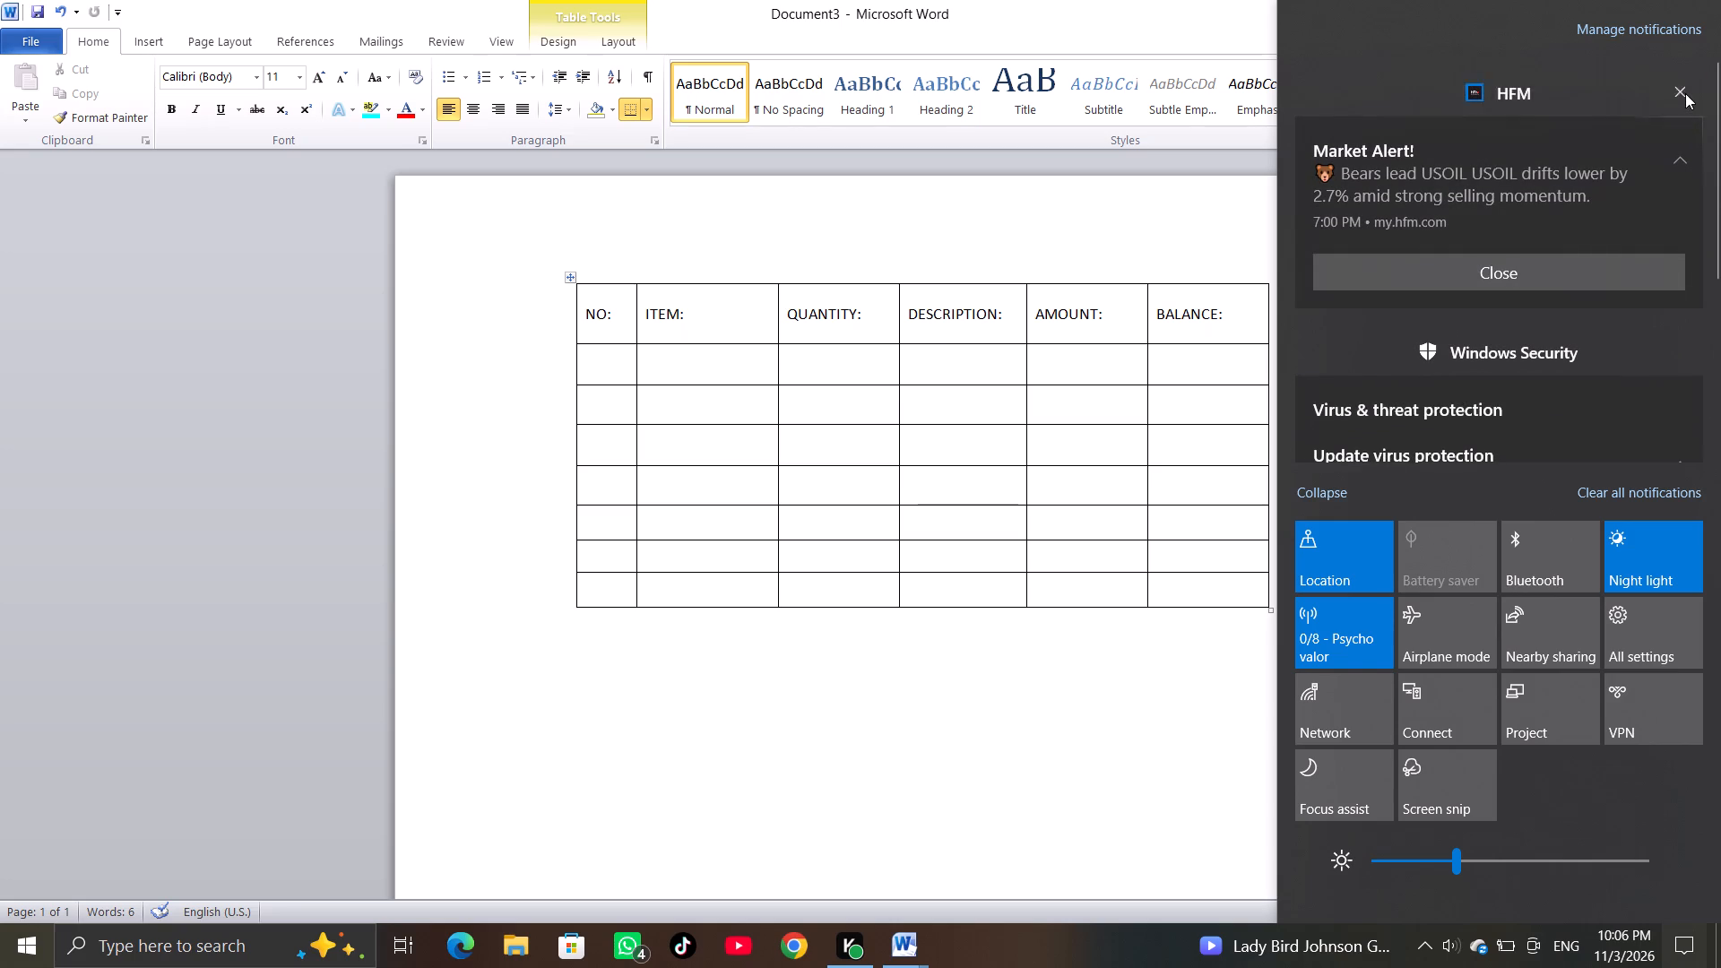
{"action": "left_click", "coordinate": [1685, 93]}
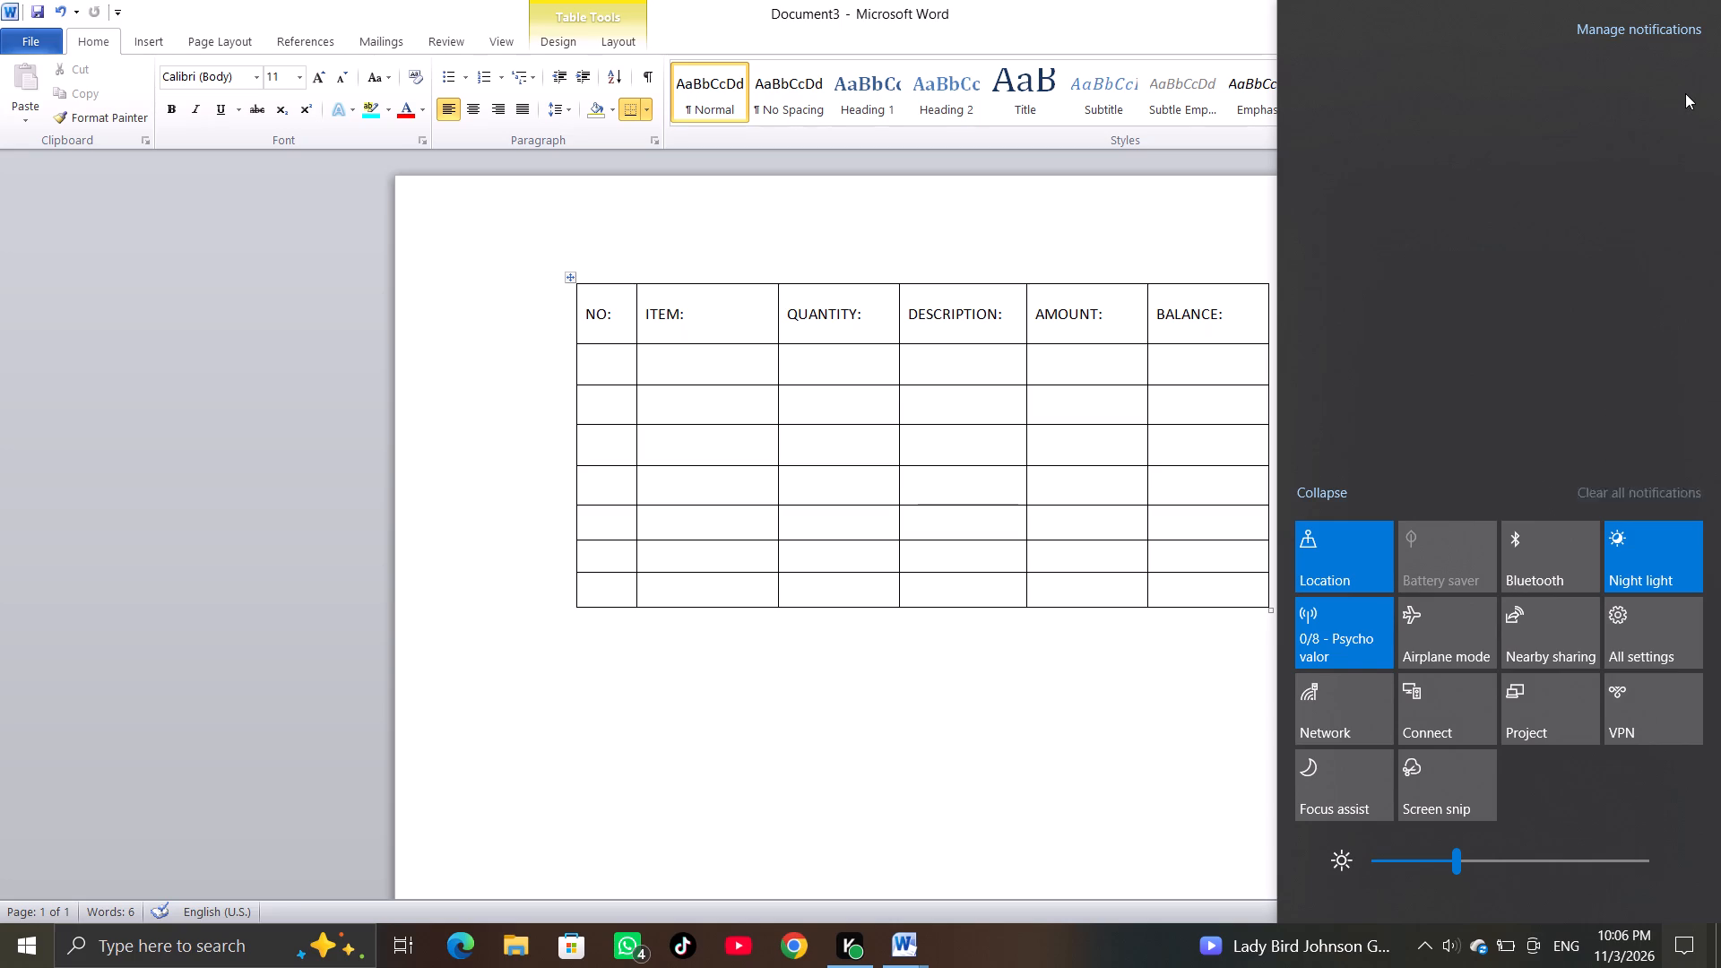
Check the connection status of the PrimeTech Wi-Fi network.
{"action": "left_click", "coordinate": [1427, 936]}
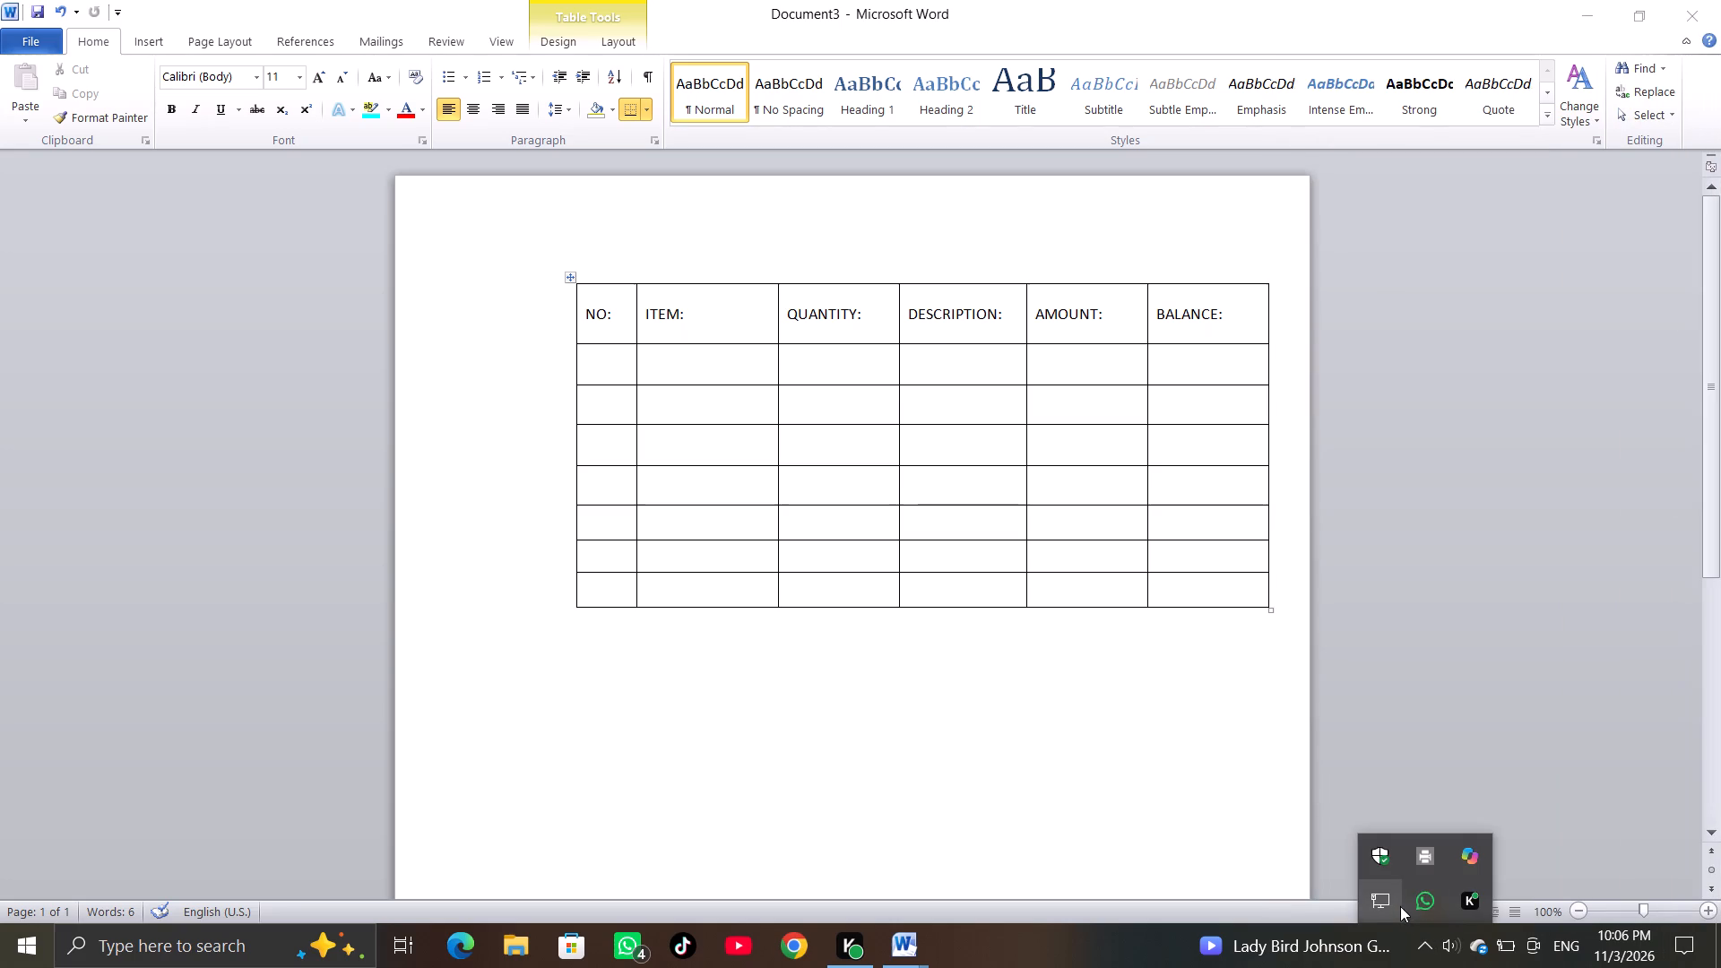
{"action": "left_click", "coordinate": [1394, 903]}
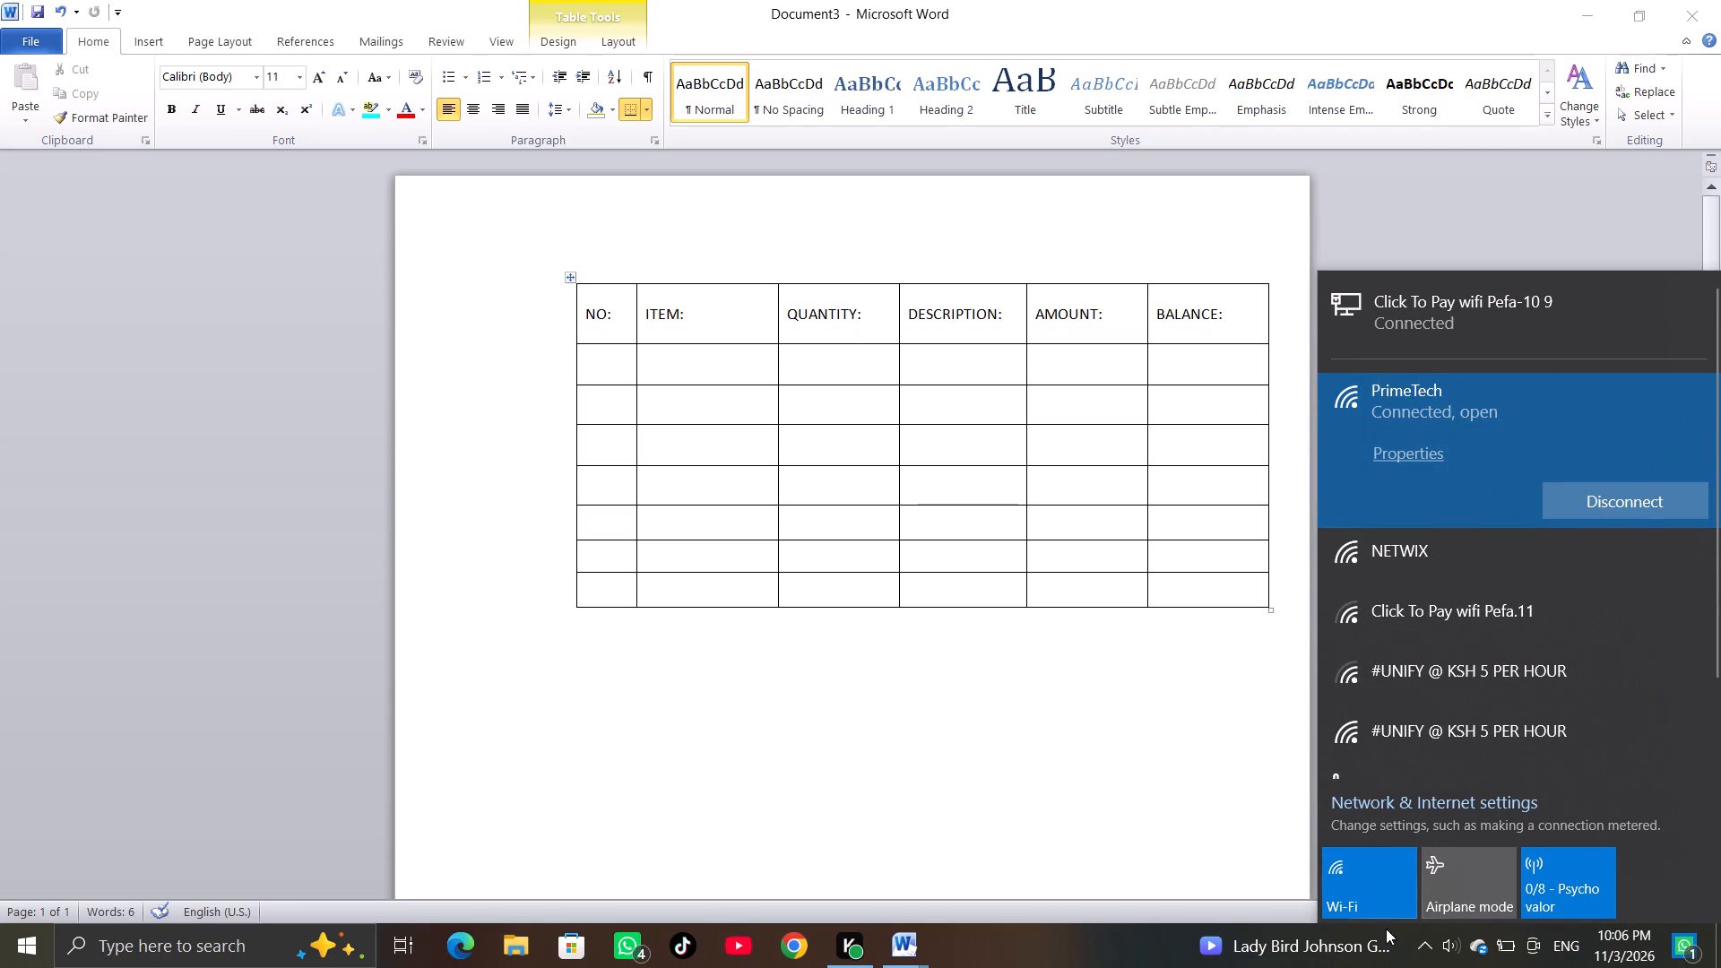
{"action": "left_click", "coordinate": [1422, 949]}
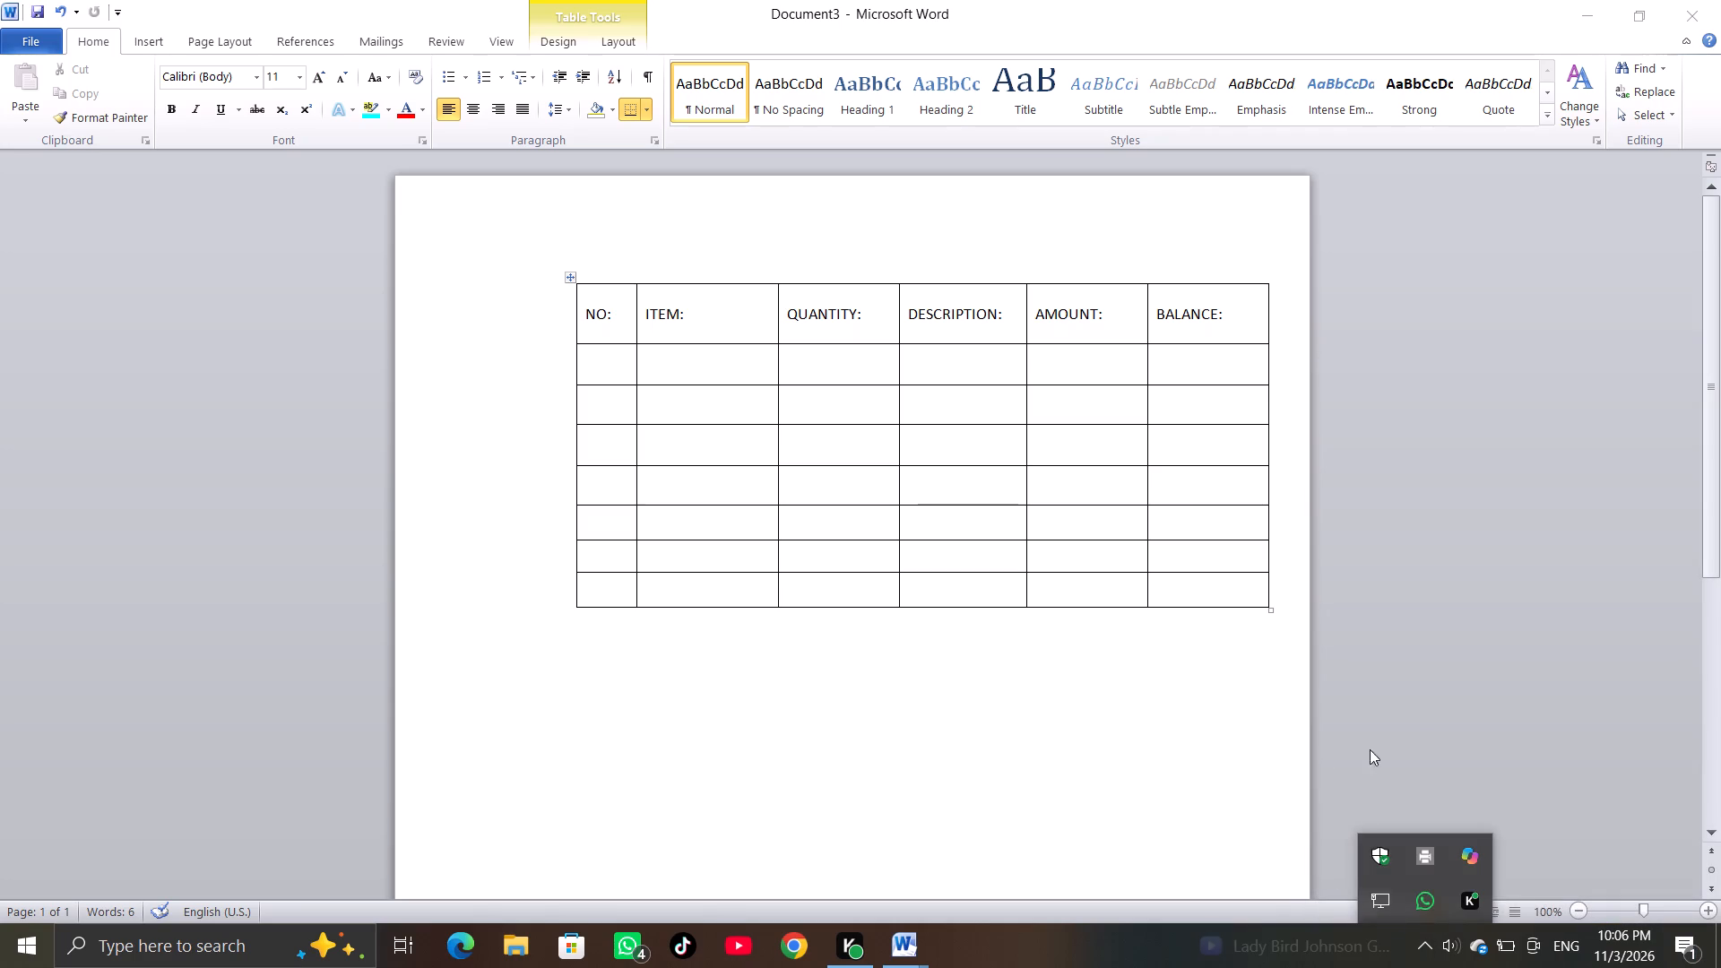
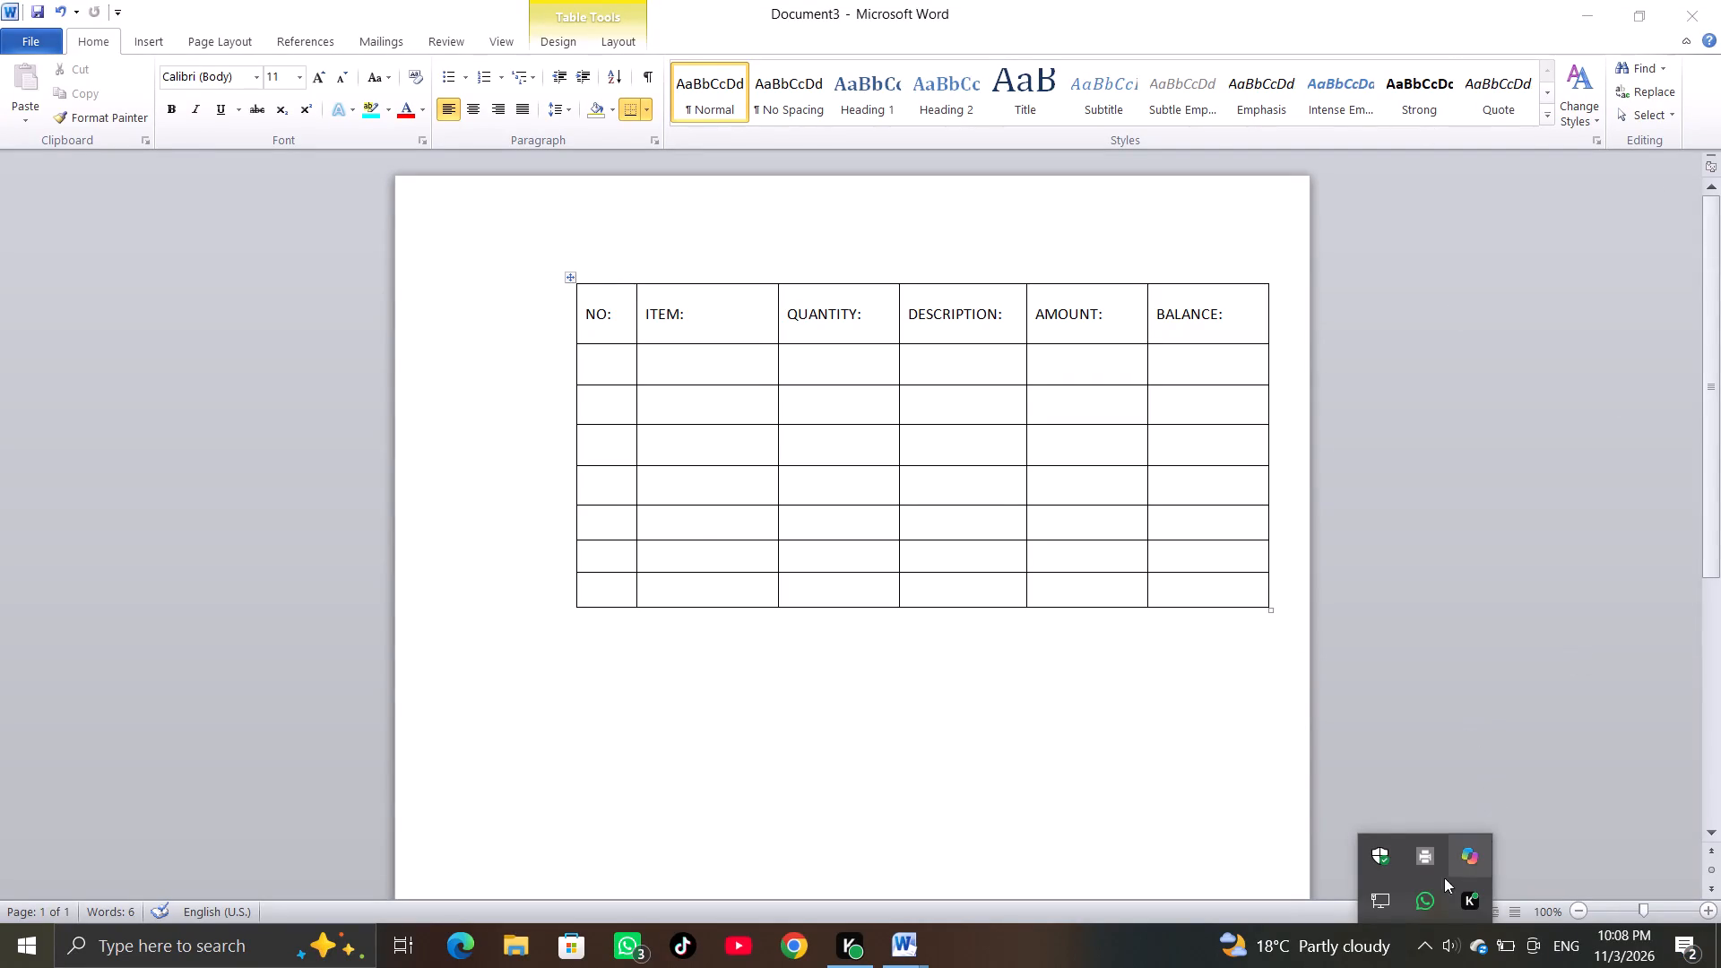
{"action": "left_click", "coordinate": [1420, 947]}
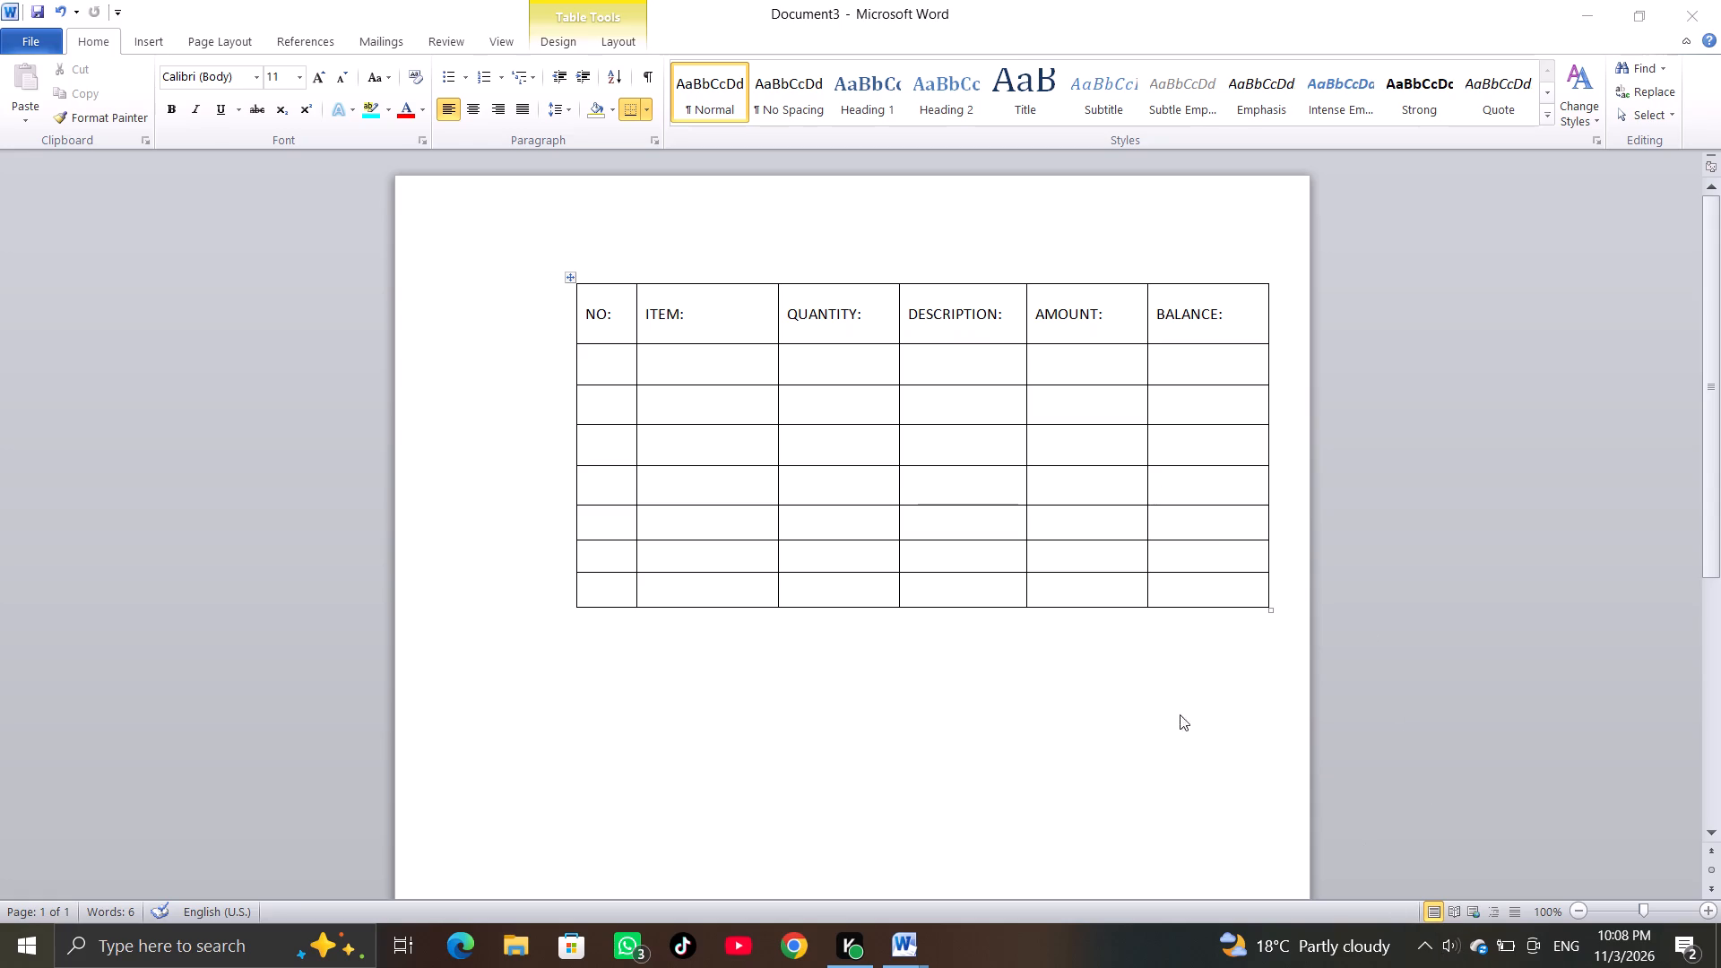
Place the text cursor in the first empty cell below the "NO:" heading.
{"action": "left_click", "coordinate": [592, 368]}
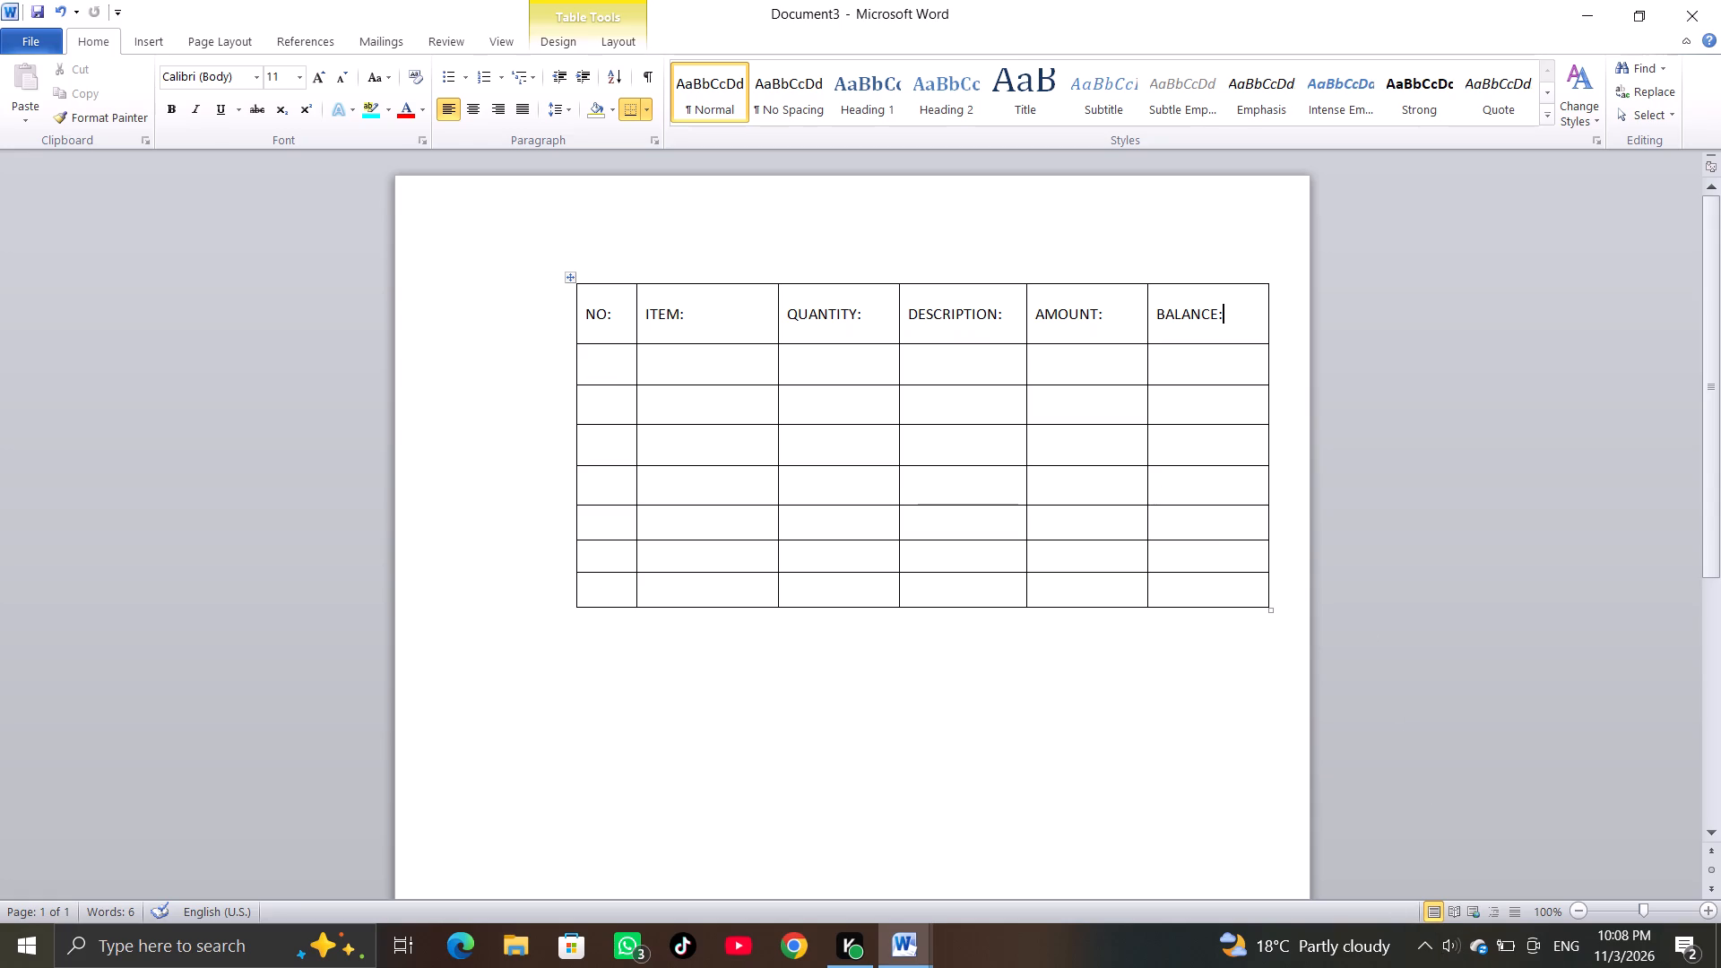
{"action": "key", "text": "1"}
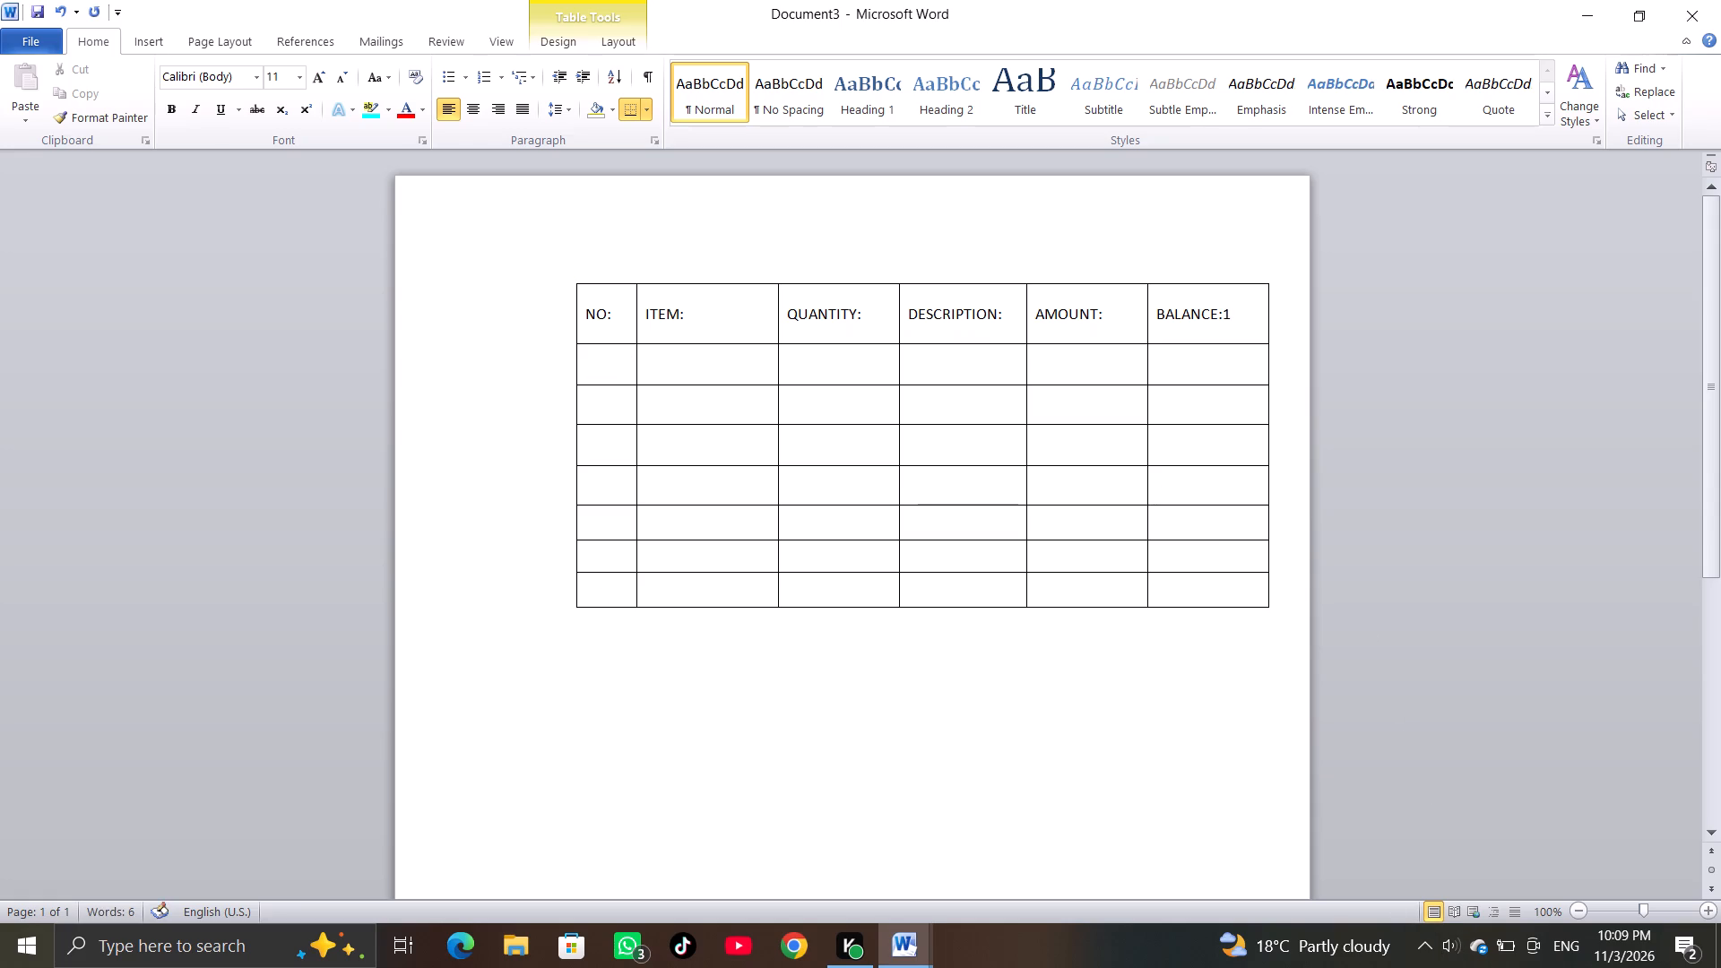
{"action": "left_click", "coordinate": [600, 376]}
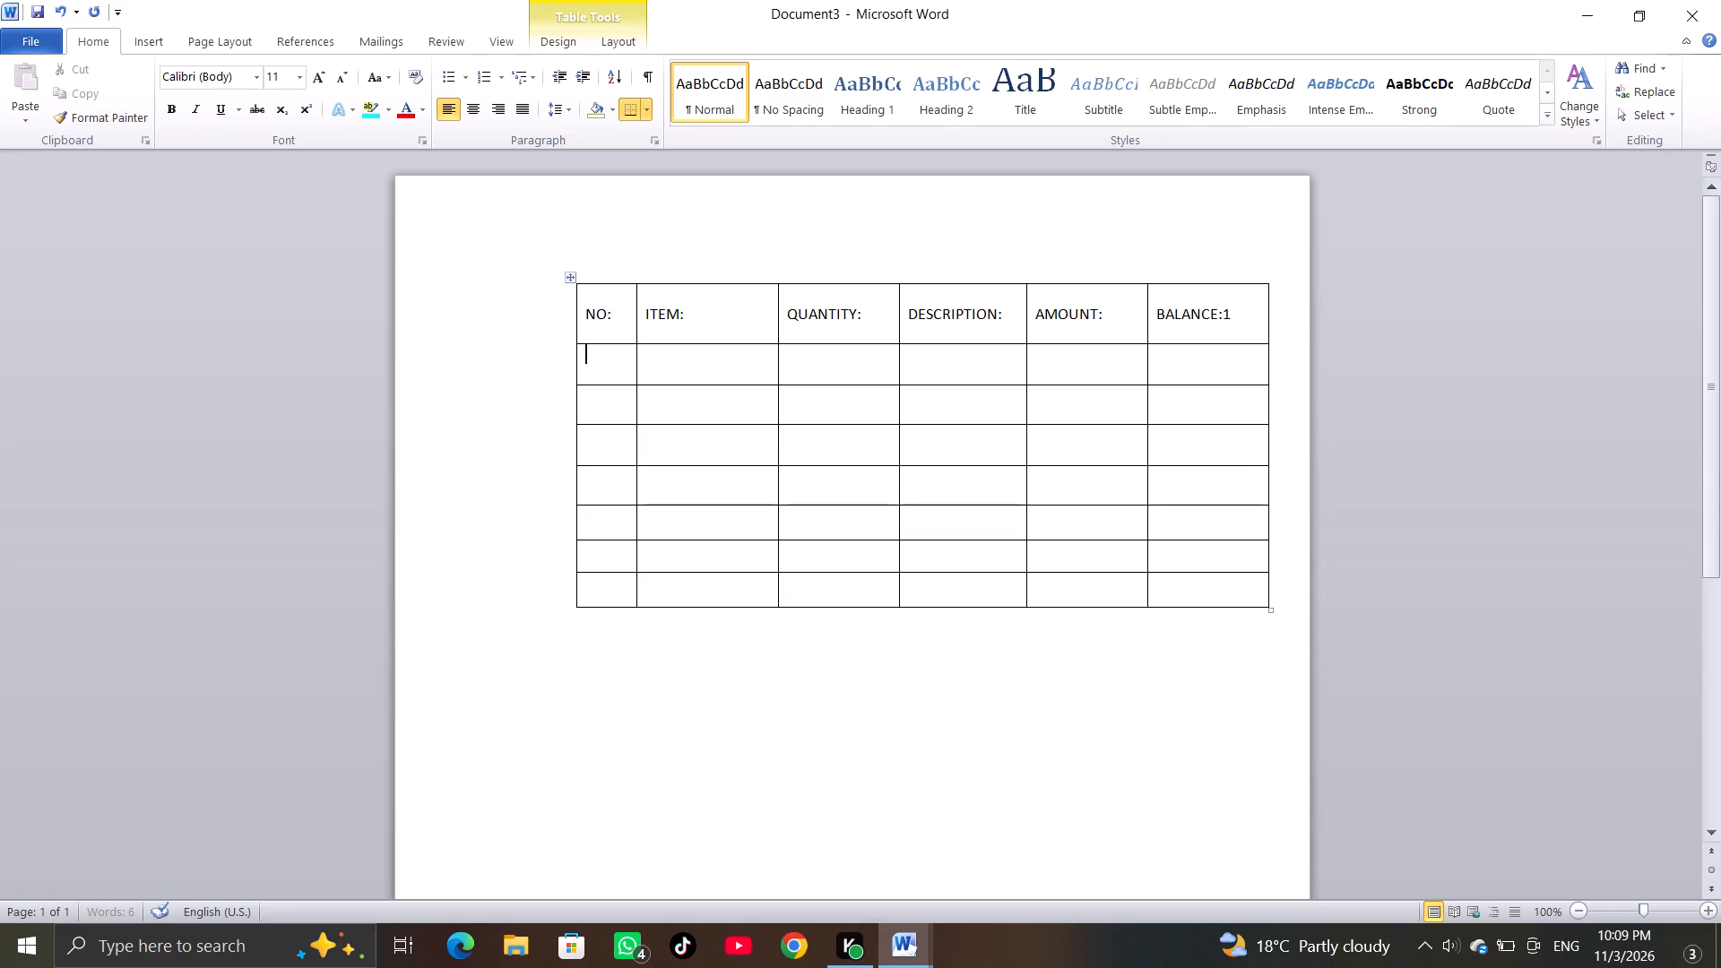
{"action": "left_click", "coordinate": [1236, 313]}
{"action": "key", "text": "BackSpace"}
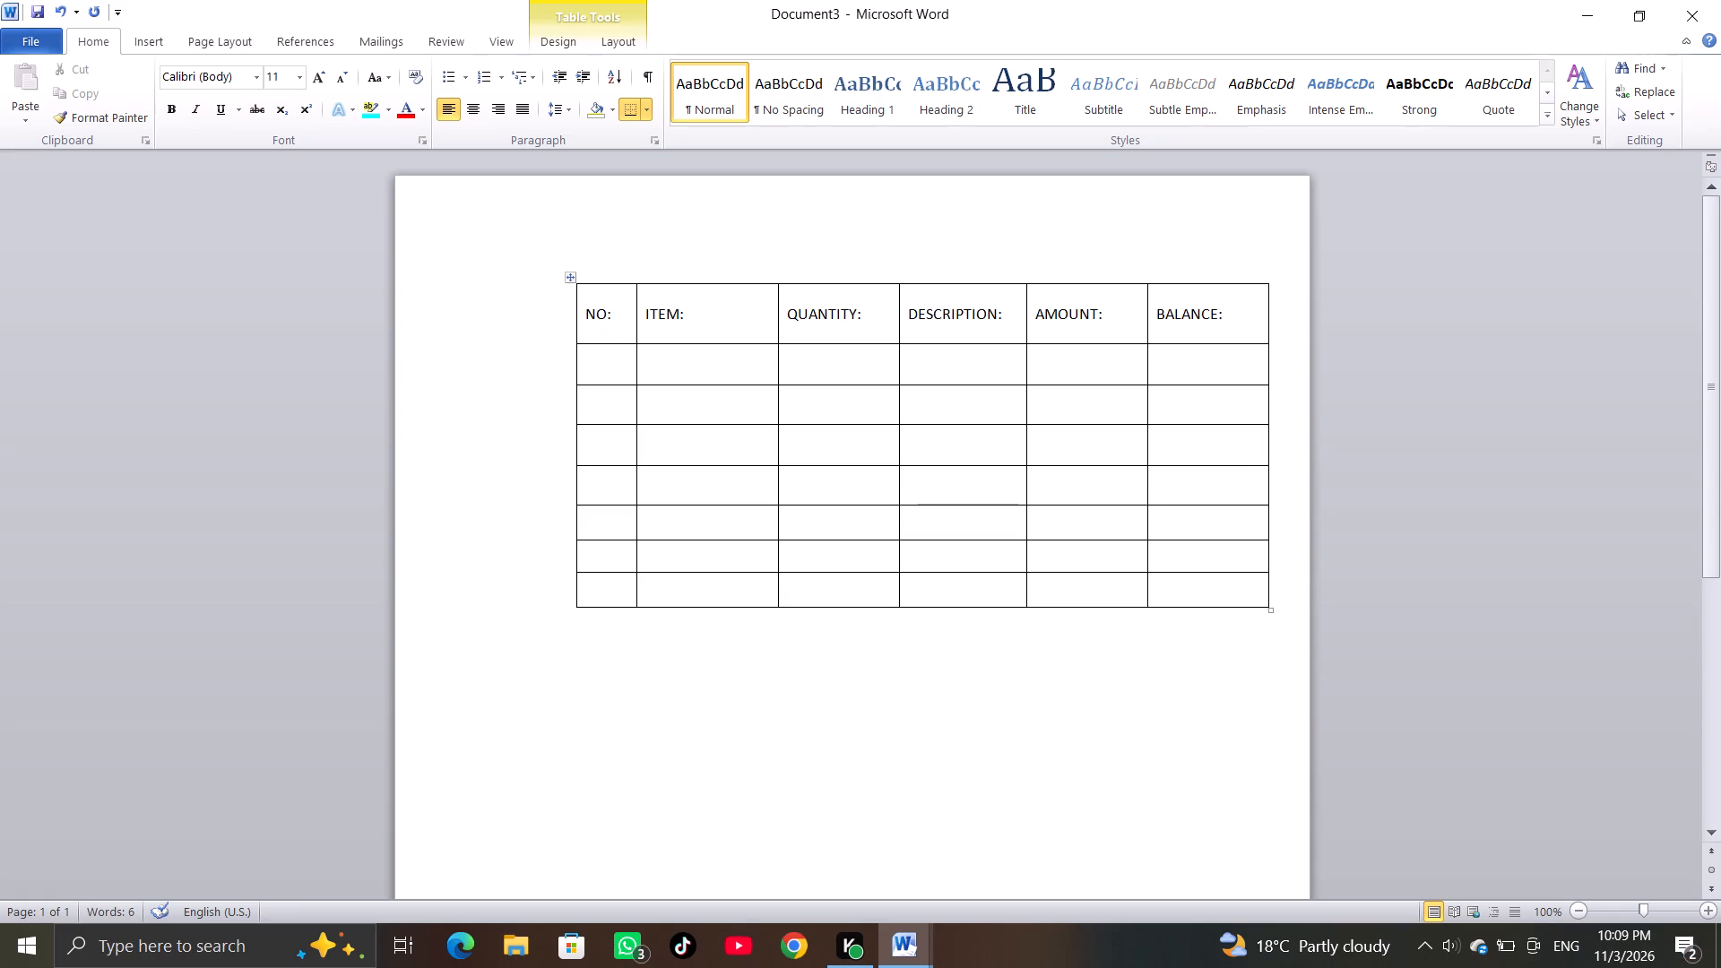
Enter the number 1 on the second line of the first cell below the "NO:" heading.
{"action": "left_click", "coordinate": [613, 372]}
{"action": "key", "text": "1"}
{"action": "key", "text": "BackSpace"}
{"action": "key", "text": "Return"}
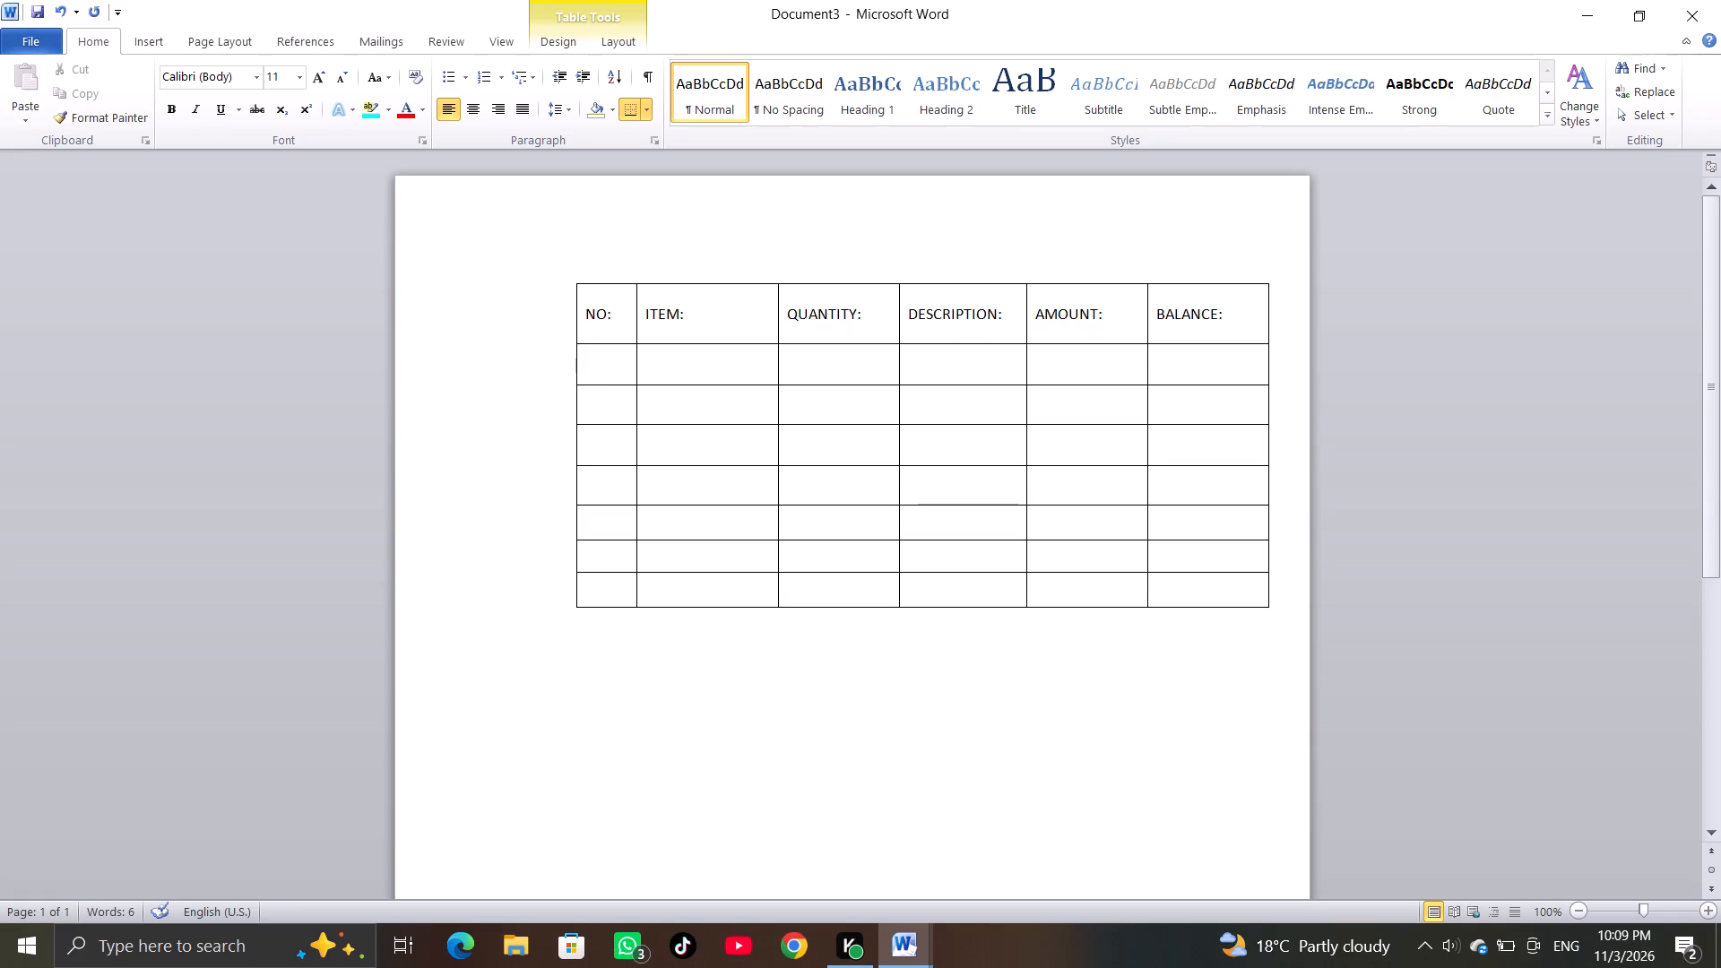
{"action": "key", "text": "Tab"}
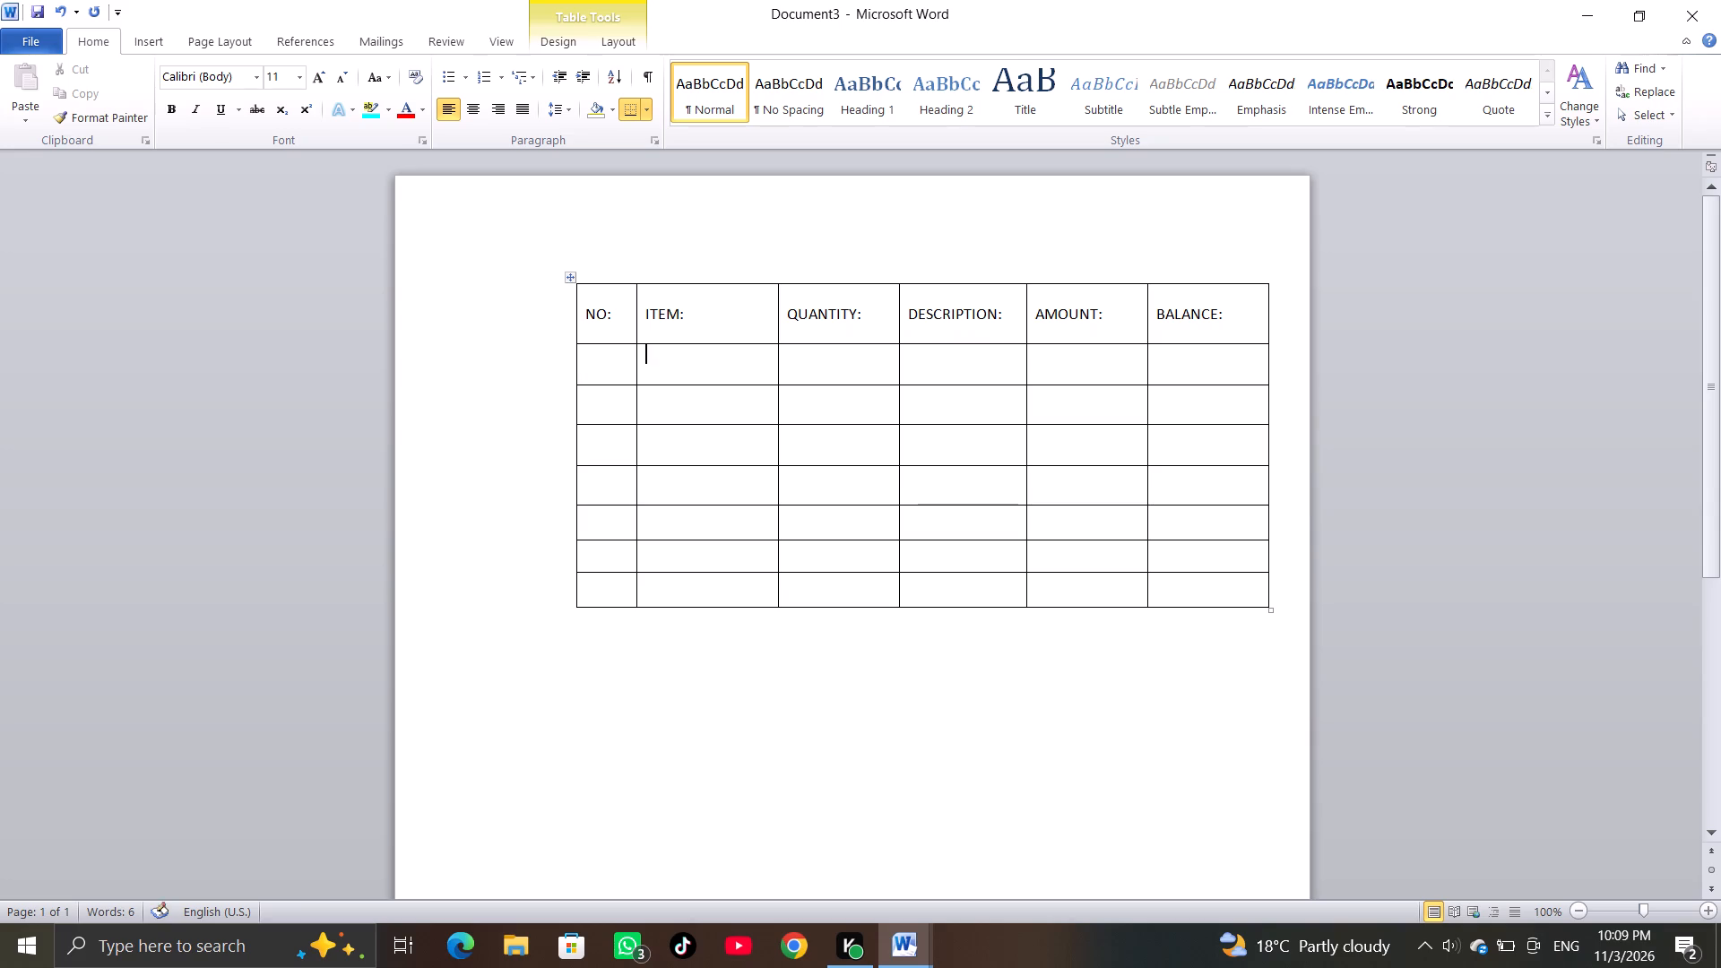
{"action": "left_click", "coordinate": [613, 372]}
{"action": "key", "text": "1"}
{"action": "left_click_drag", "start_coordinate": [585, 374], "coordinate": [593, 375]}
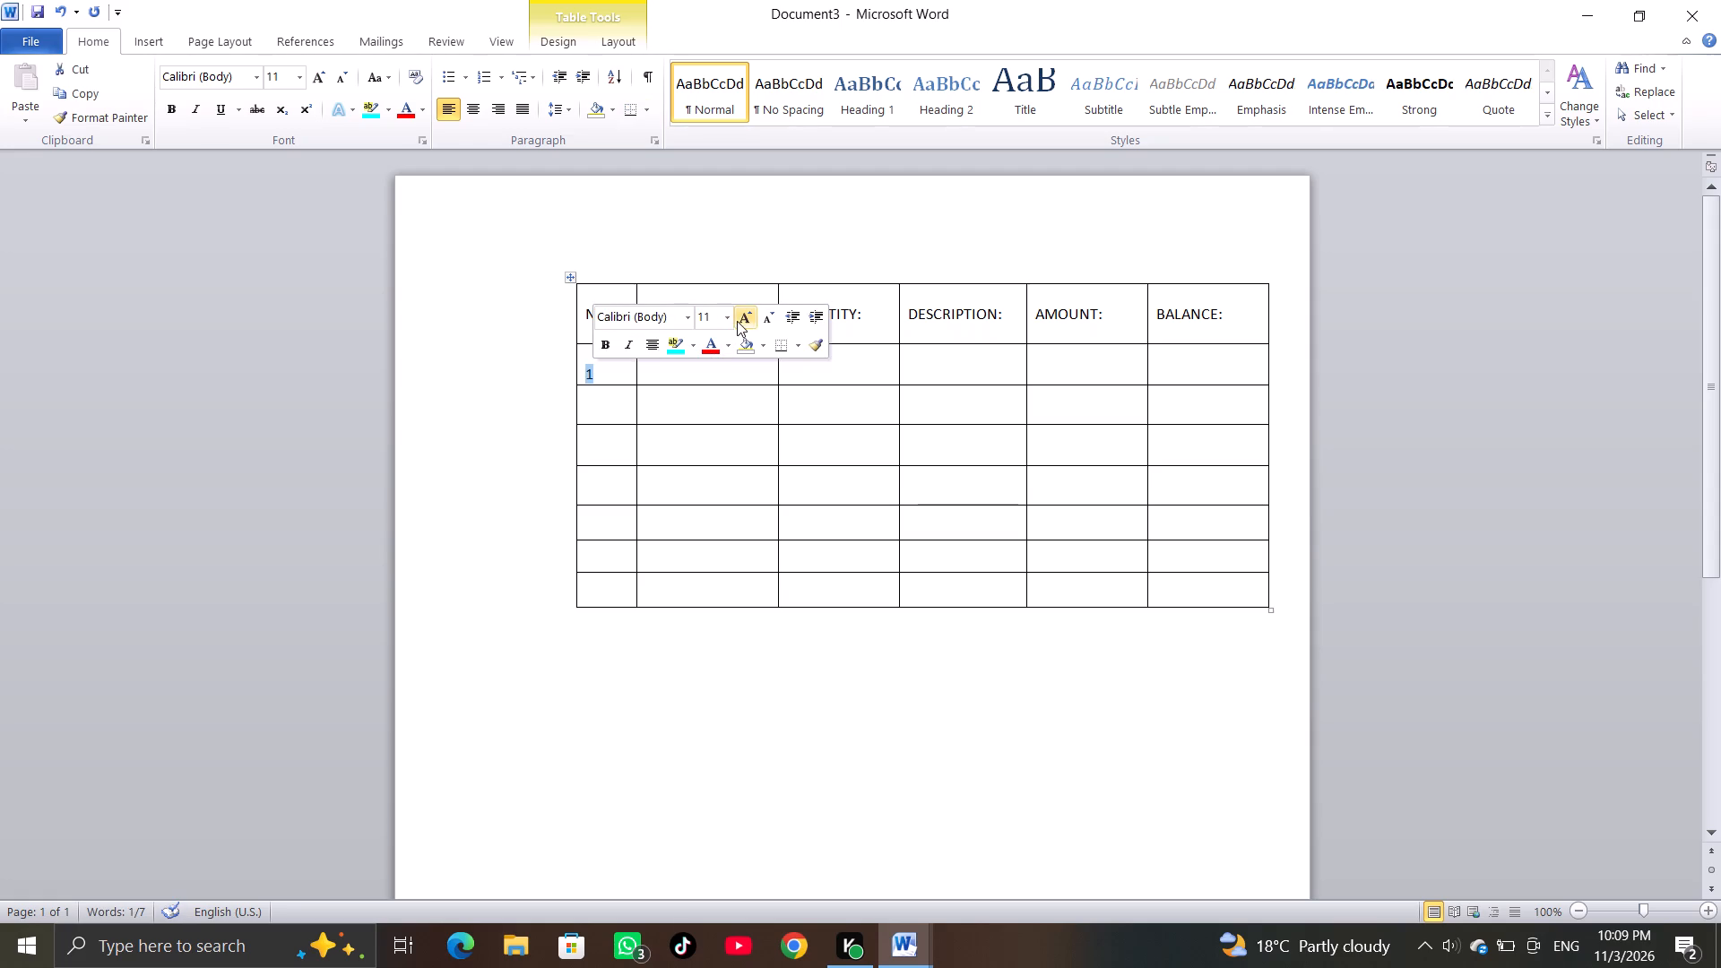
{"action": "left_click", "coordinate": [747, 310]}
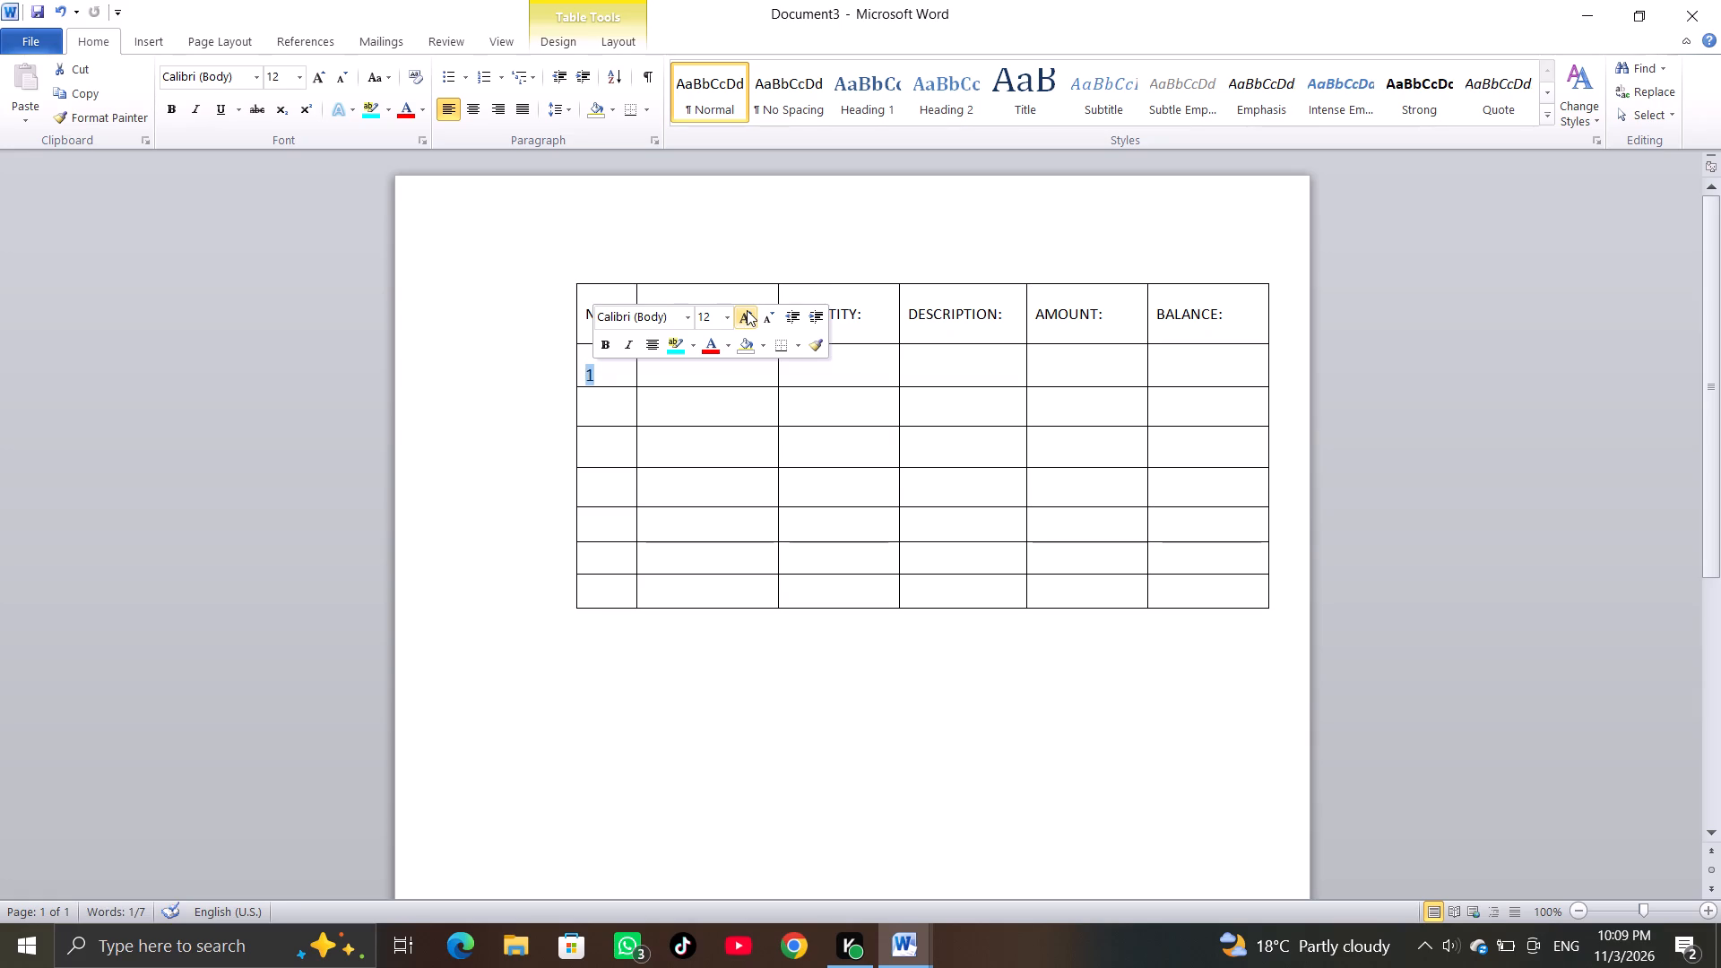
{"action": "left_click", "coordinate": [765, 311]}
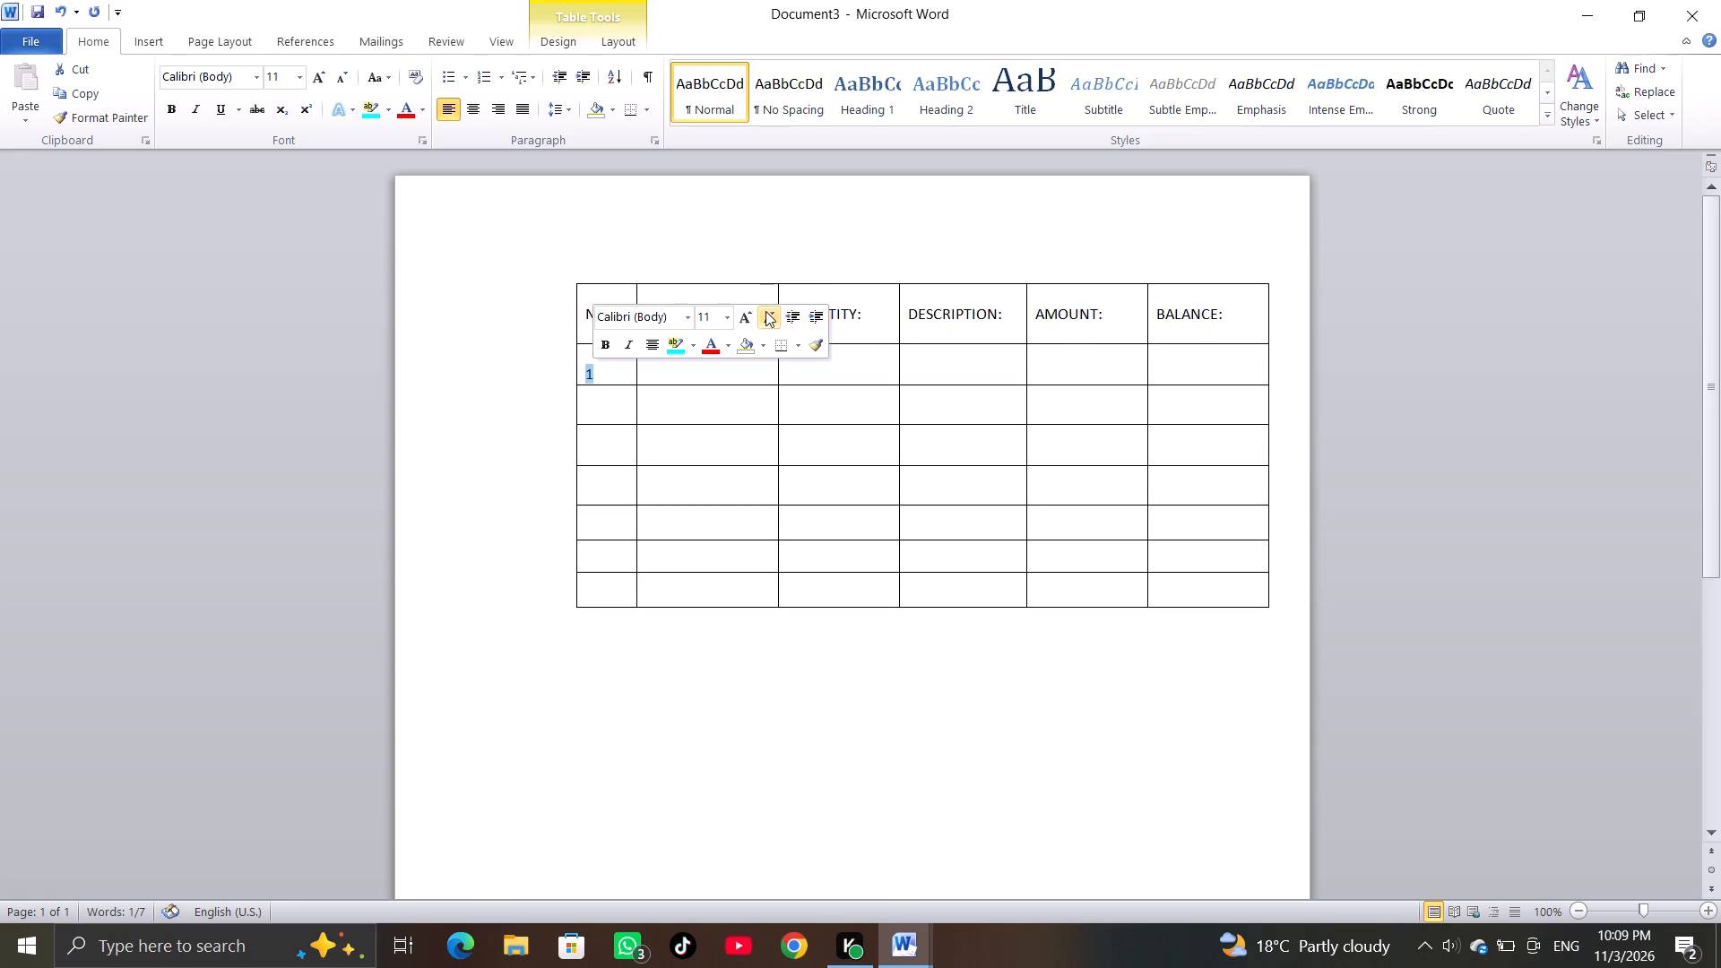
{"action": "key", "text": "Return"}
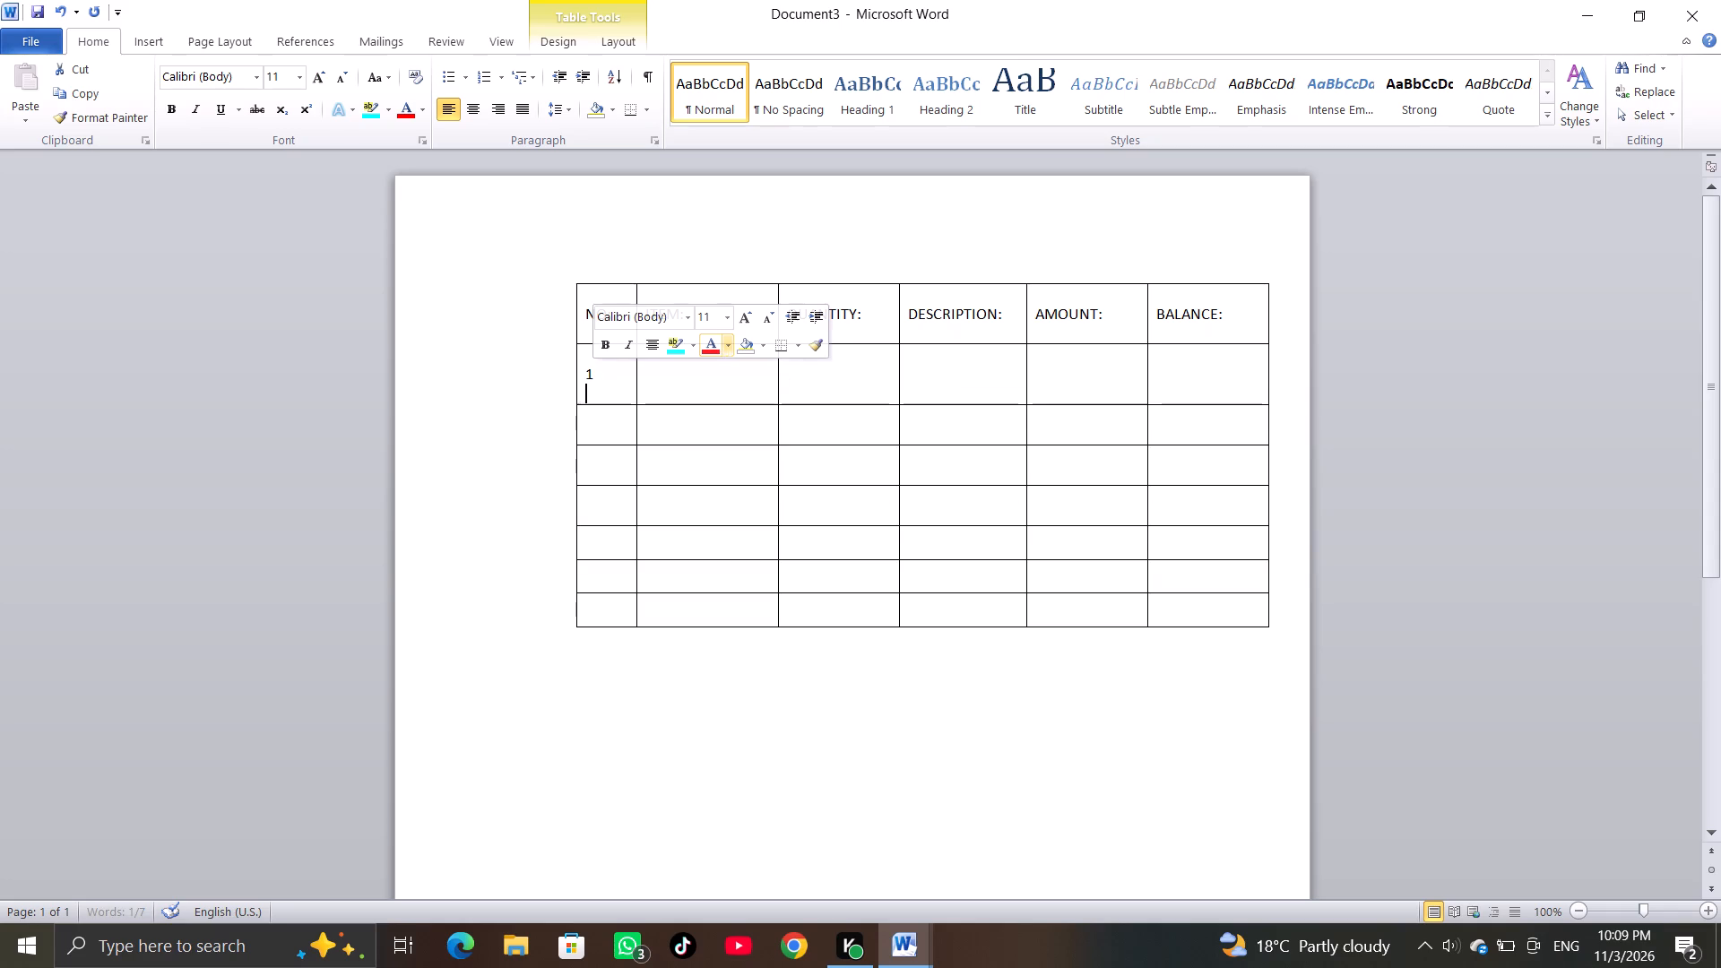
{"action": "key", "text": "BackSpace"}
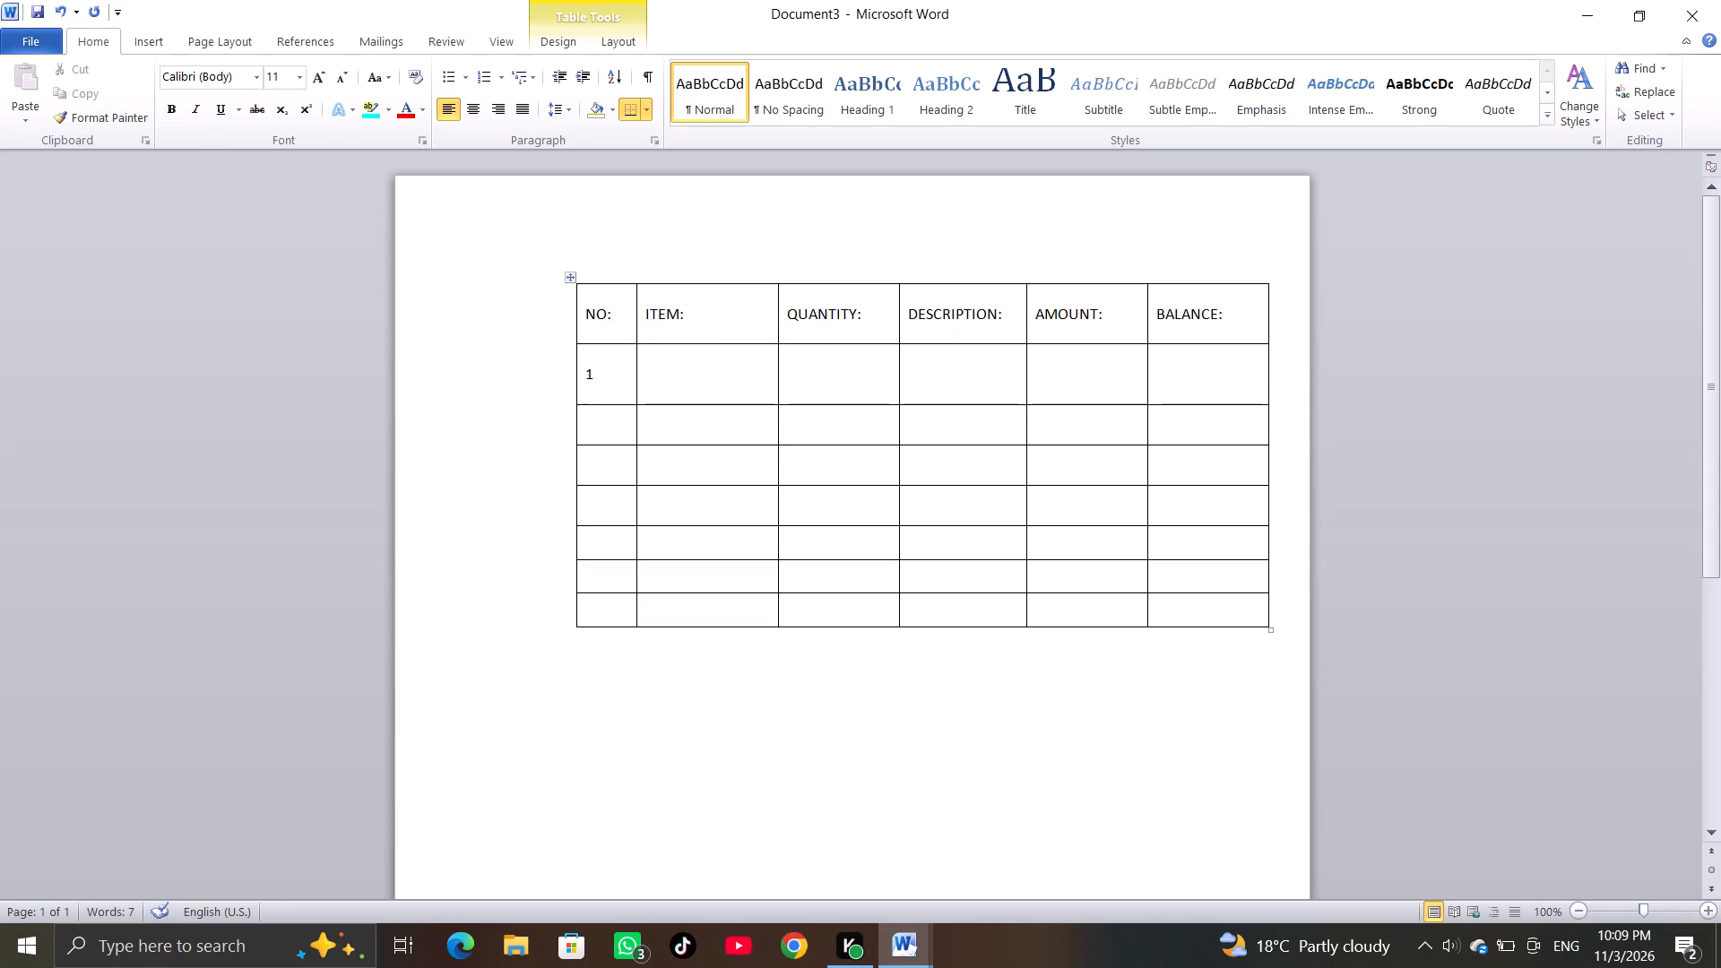
Start a second line in the first cell below the "ITEM:" heading.
{"action": "left_click", "coordinate": [667, 367]}
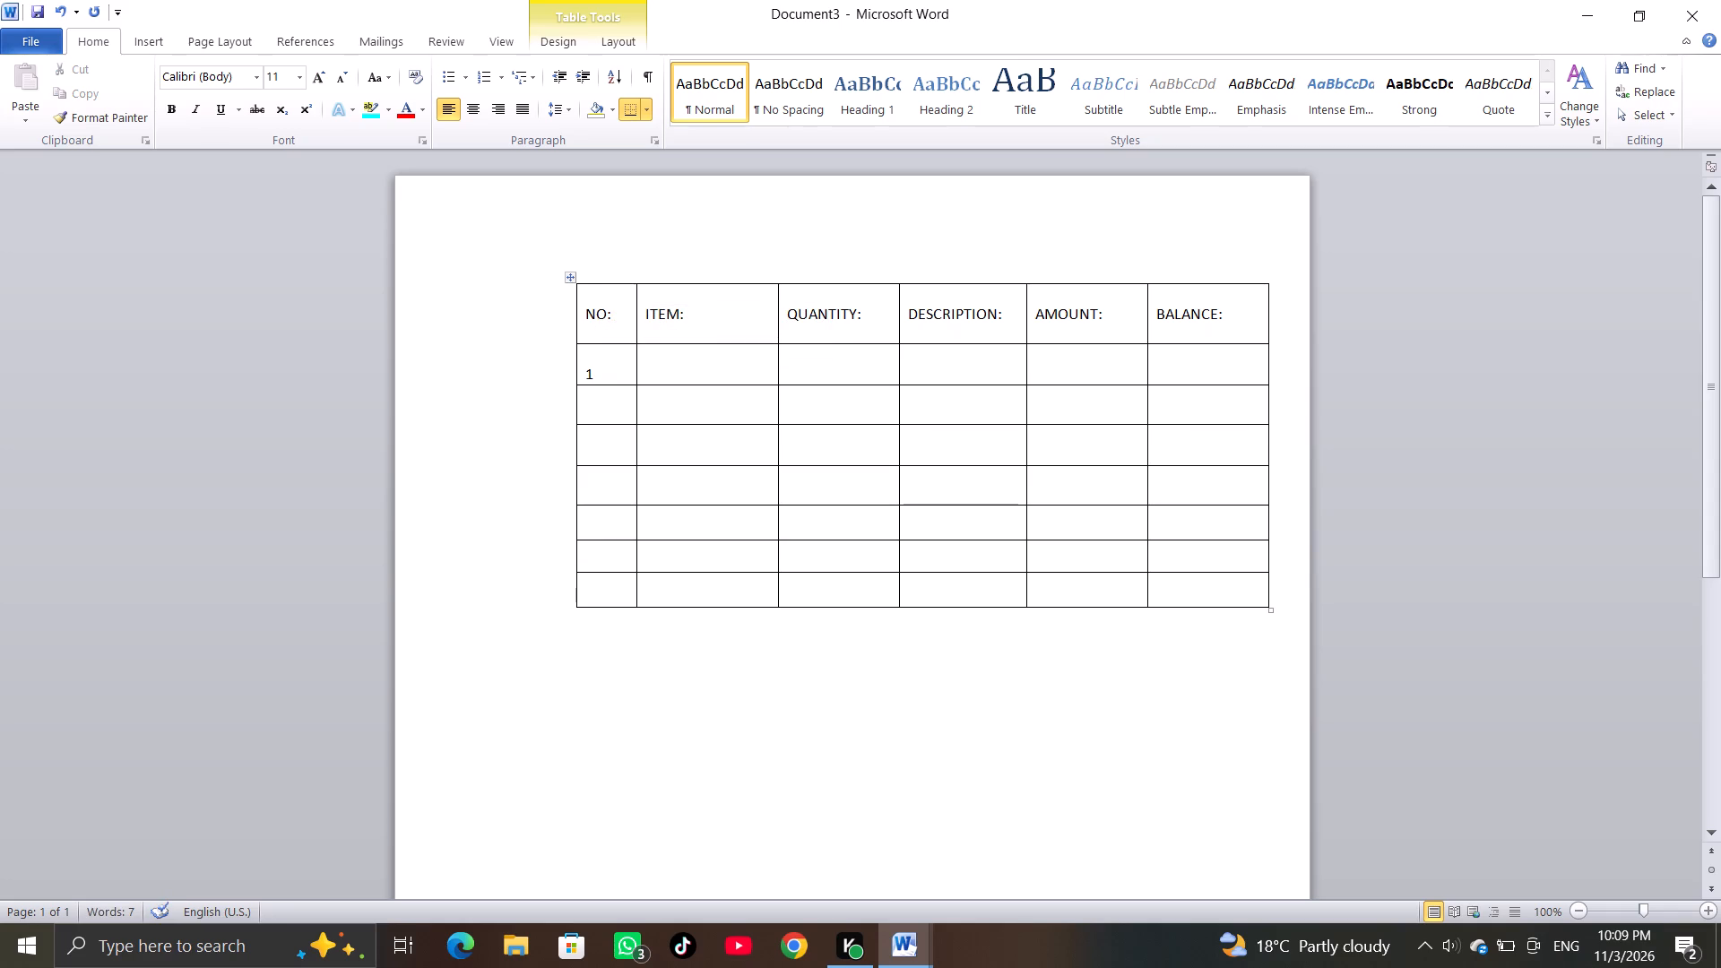
{"action": "key", "text": "Return"}
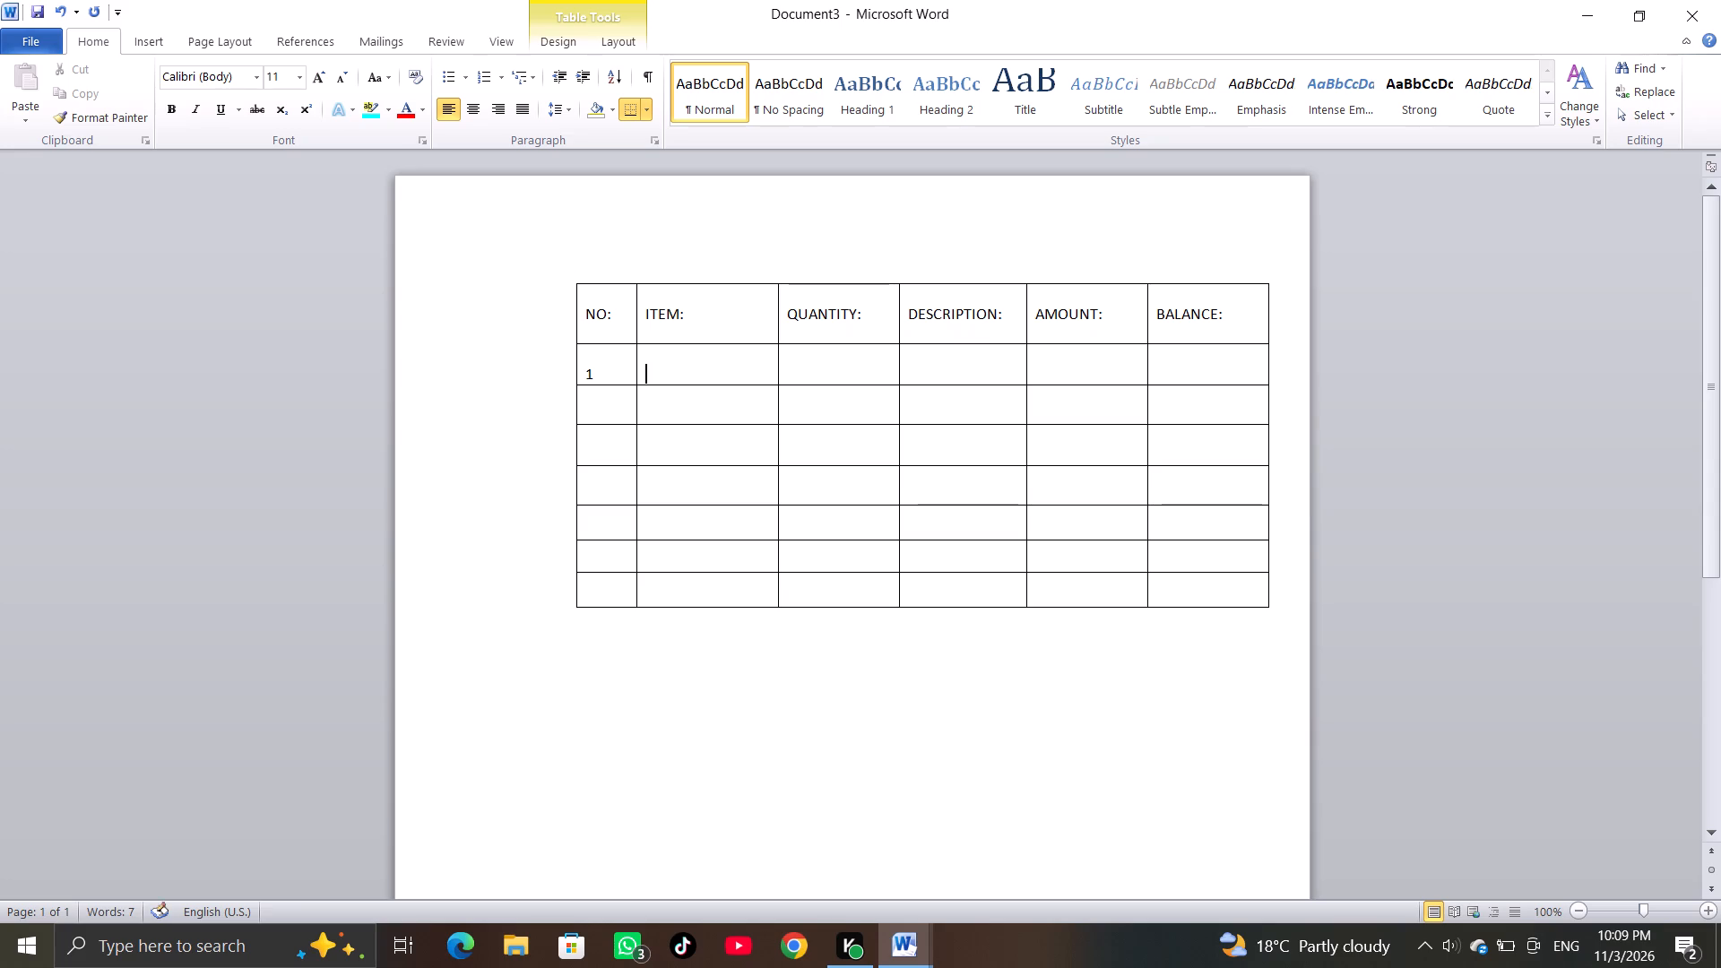
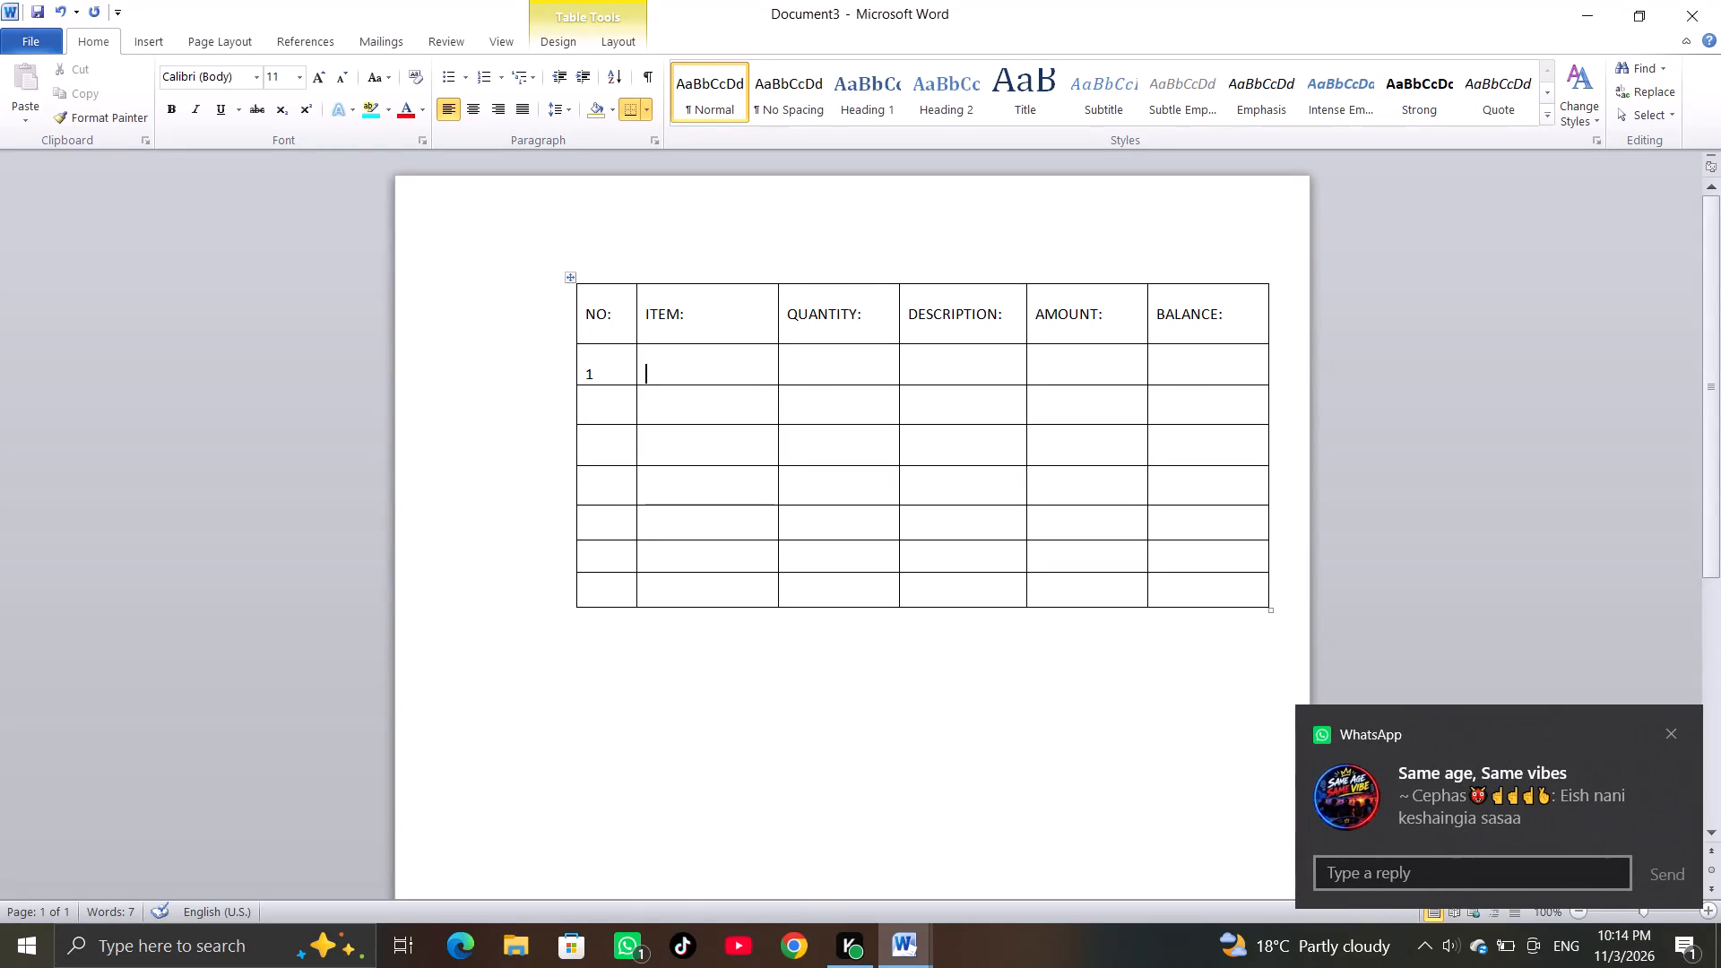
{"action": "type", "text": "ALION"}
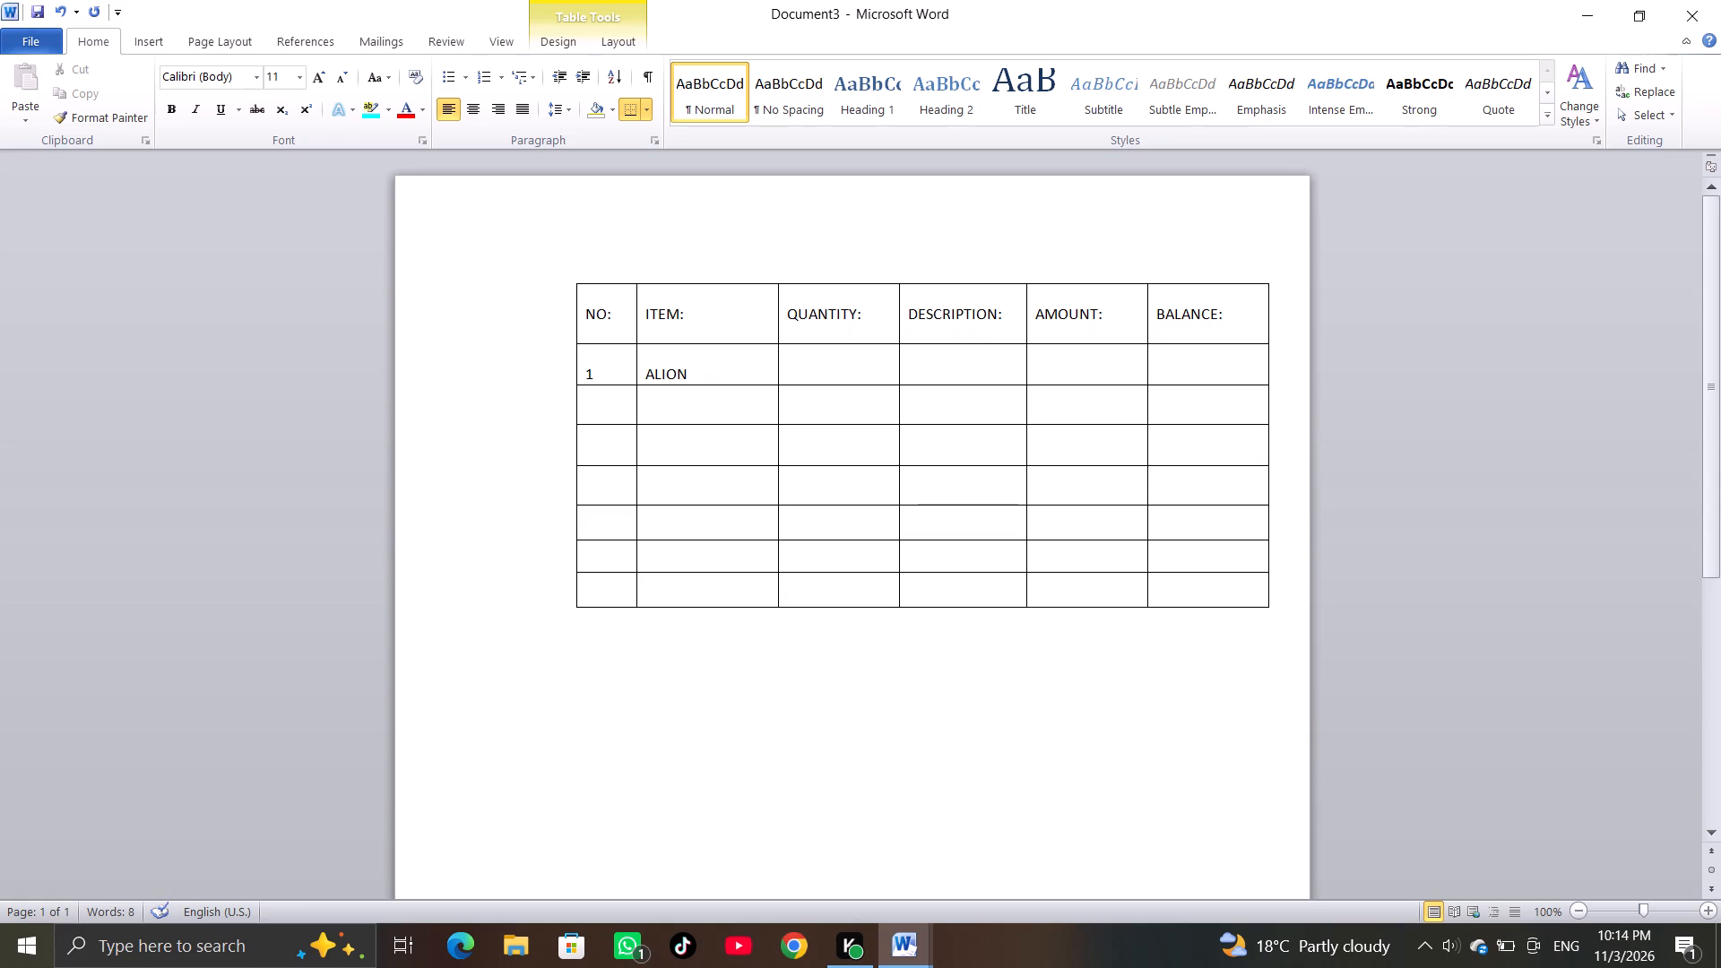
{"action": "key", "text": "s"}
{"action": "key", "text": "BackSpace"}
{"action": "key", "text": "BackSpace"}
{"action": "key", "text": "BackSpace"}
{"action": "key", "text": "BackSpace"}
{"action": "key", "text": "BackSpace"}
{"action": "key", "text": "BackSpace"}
Enter "ALYONES COOKER" on the second line of the item cell in row 1.
{"action": "key", "text": "a"}
{"action": "type", "text": "LY"}
{"action": "type", "text": "ONES"}
{"action": "key", "text": "space"}
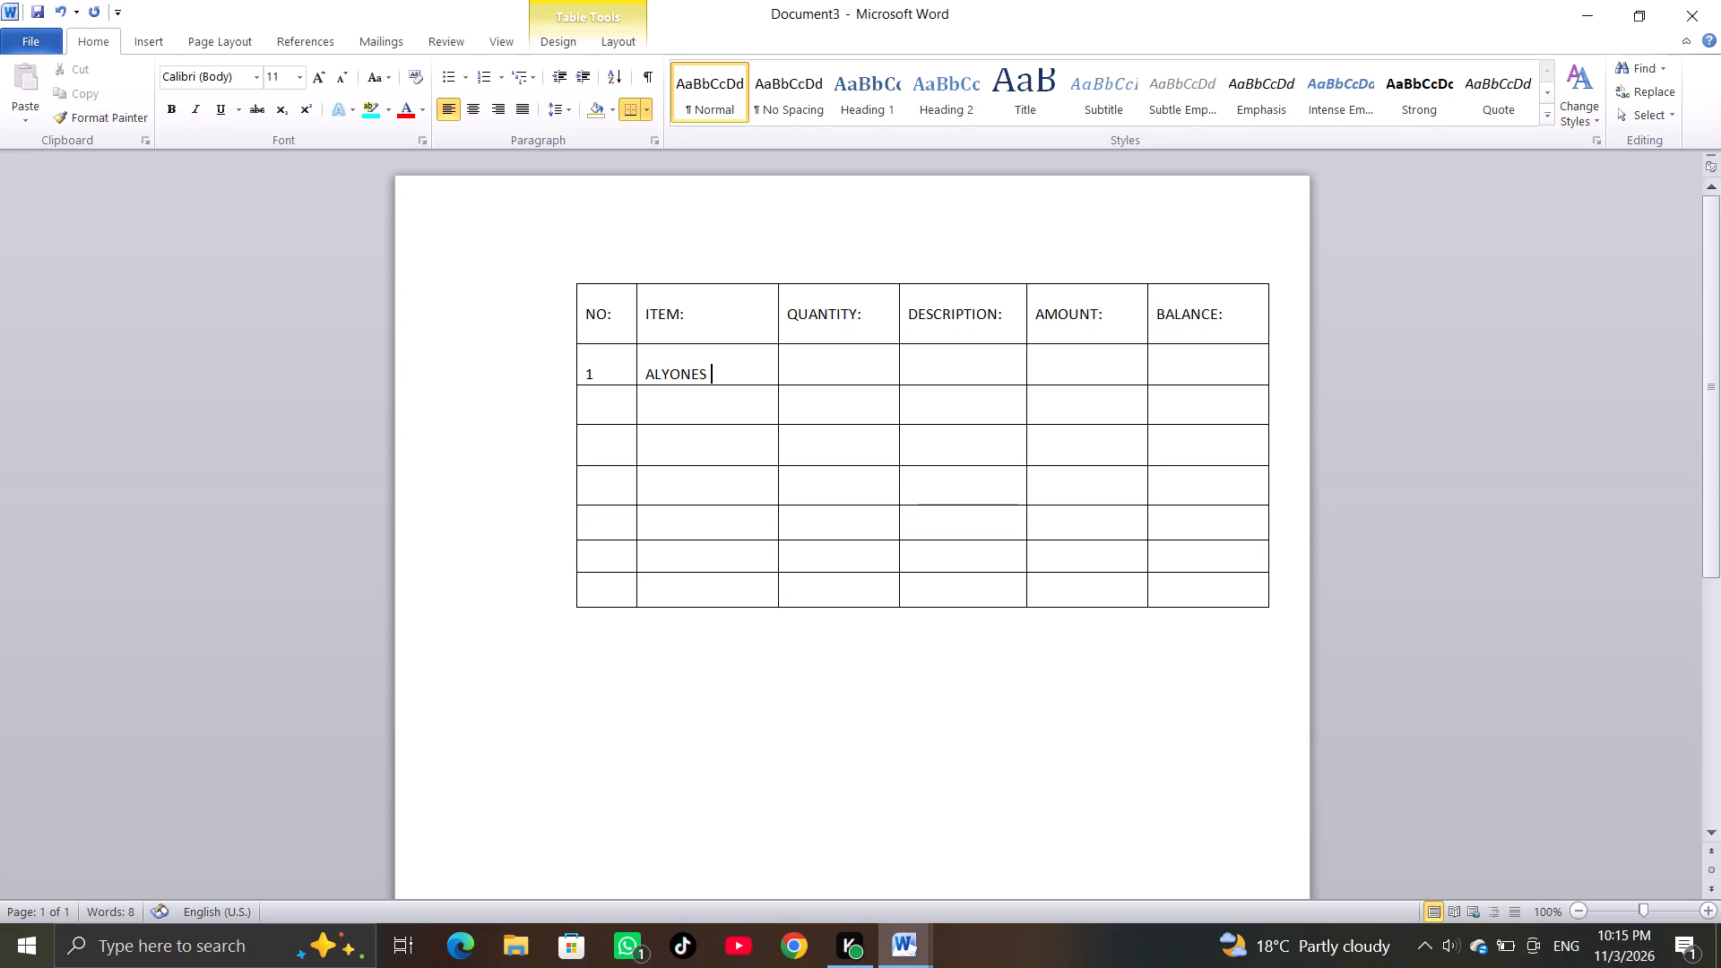
{"action": "type", "text": "COOKER"}
Enter the quantity 5 on the second line of the first cell below the "QUANTITY:" heading.
{"action": "left_click", "coordinate": [796, 374]}
{"action": "key", "text": "Return"}
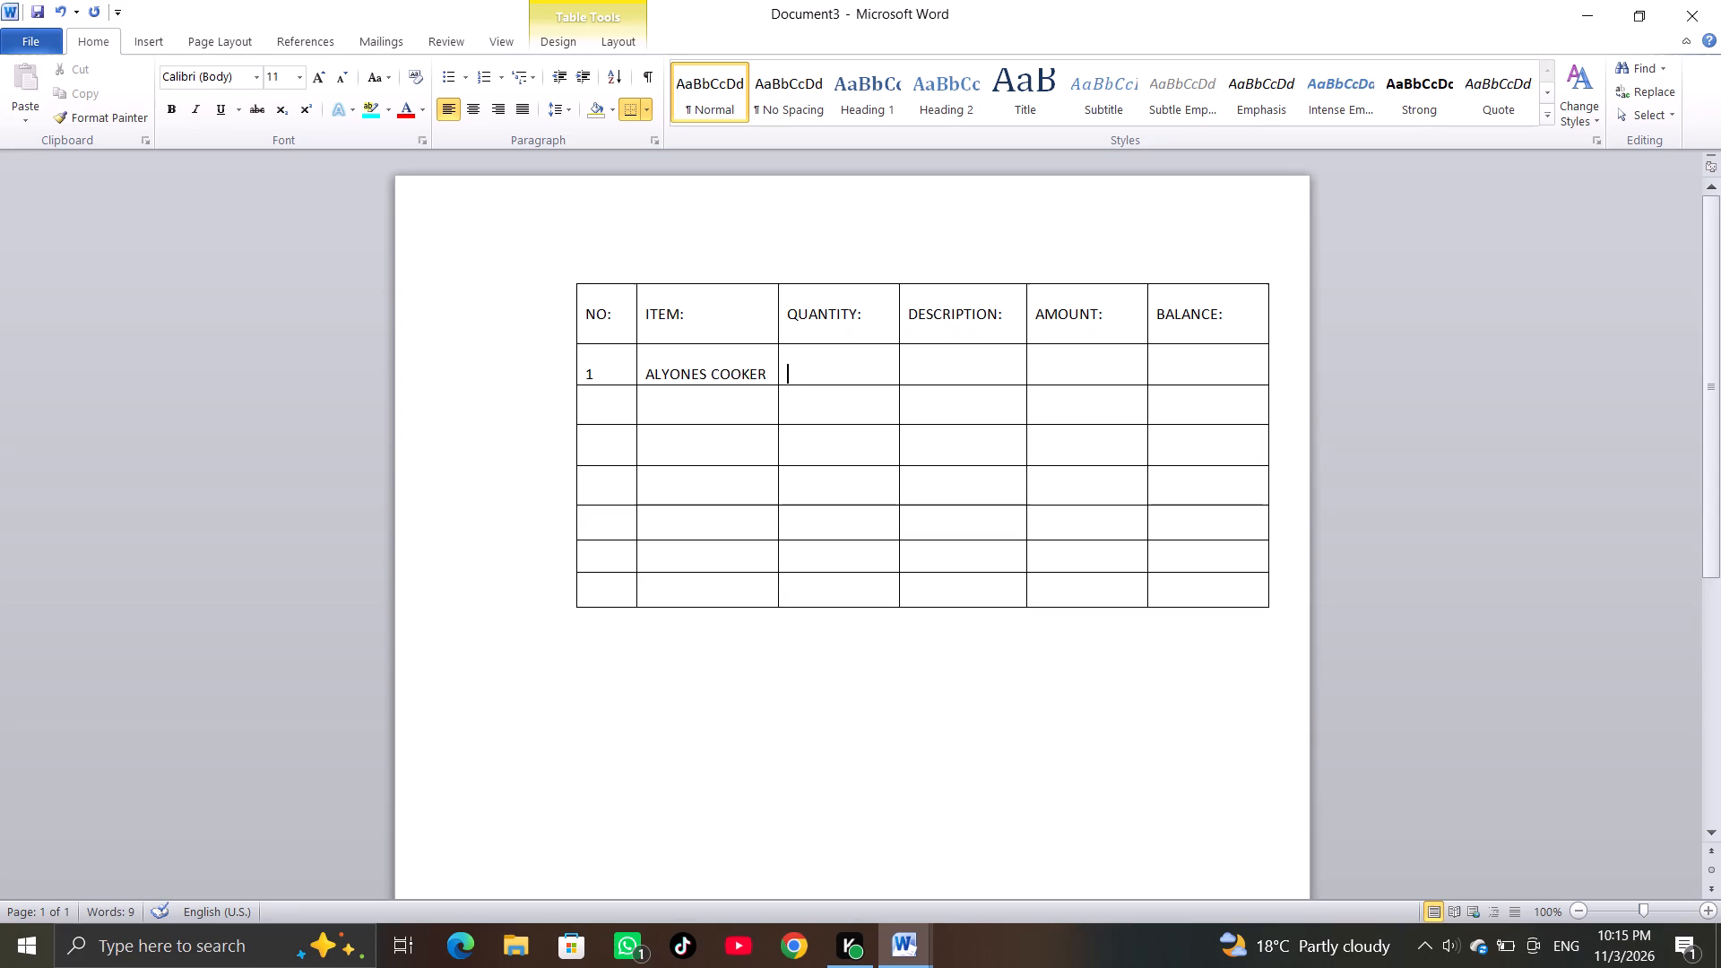
{"action": "key", "text": "5"}
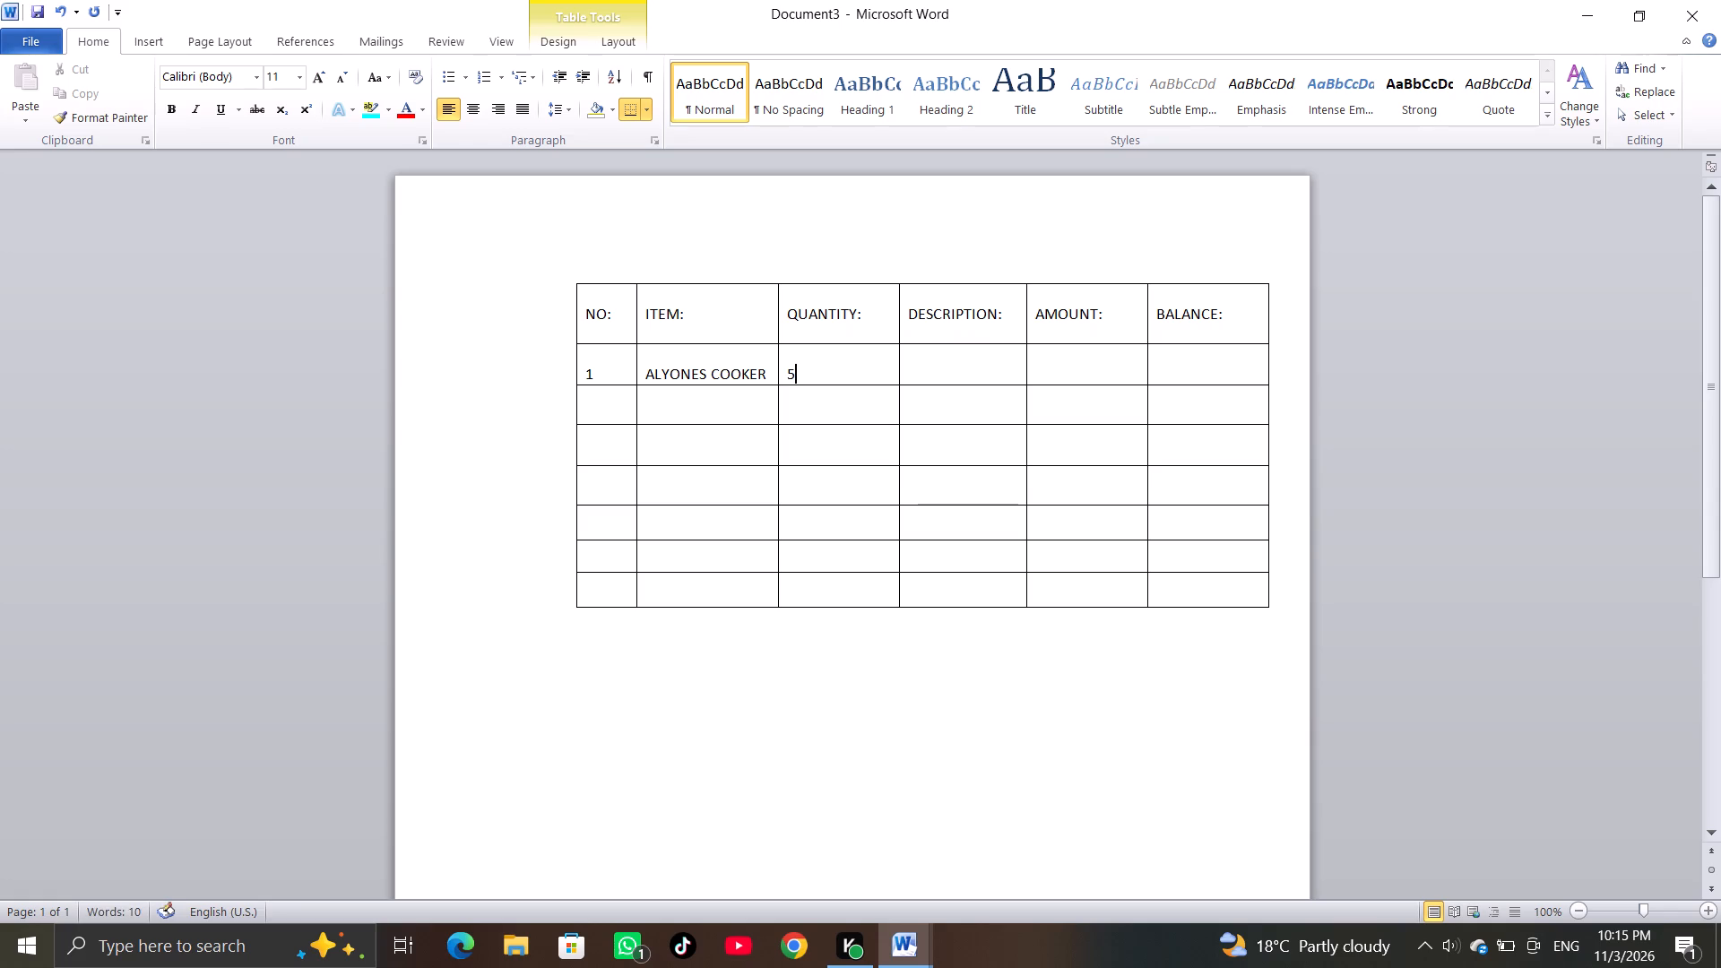
Enter "5 BY 3 INCH" on the second line of the first cell below the "DESCRIPTION:" heading.
{"action": "left_click", "coordinate": [949, 358]}
{"action": "key", "text": "Return"}
{"action": "key", "text": "5"}
{"action": "key", "text": "space"}
{"action": "type", "text": "BY"}
{"action": "key", "text": "space"}
{"action": "key", "text": "3"}
{"action": "key", "text": "space"}
{"action": "type", "text": "INC"}
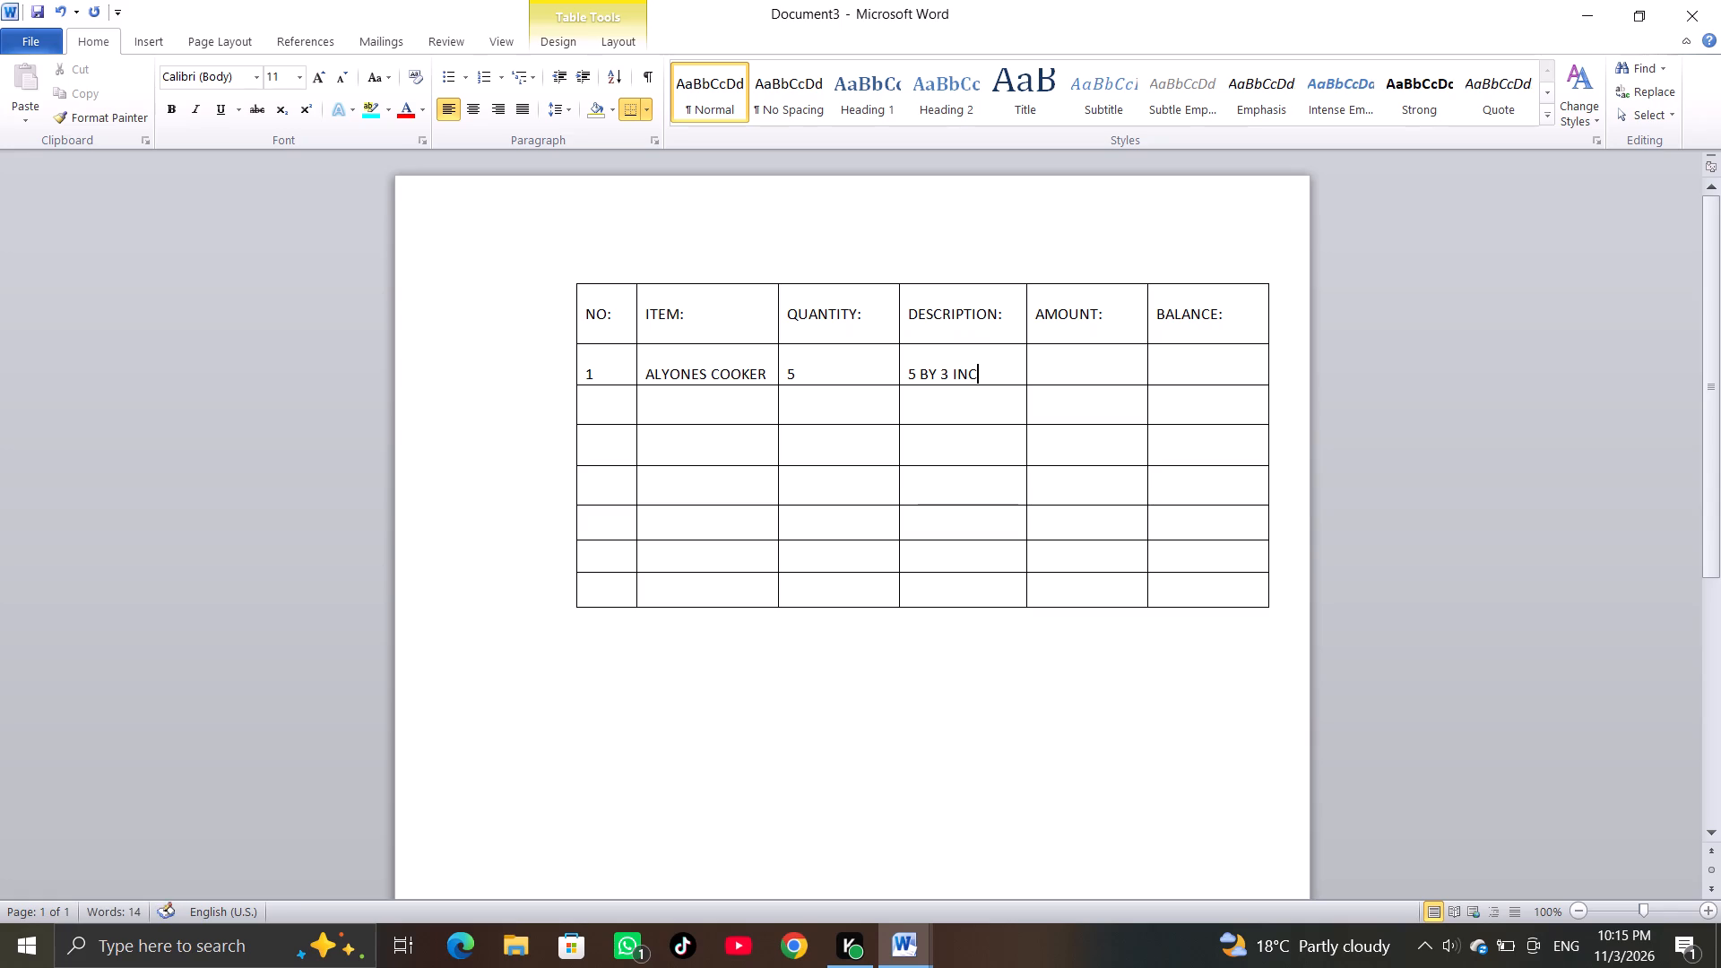
{"action": "key", "text": "h"}
Start a second line in the first cell below the "AMOUNT:" heading.
{"action": "left_click", "coordinate": [1061, 367]}
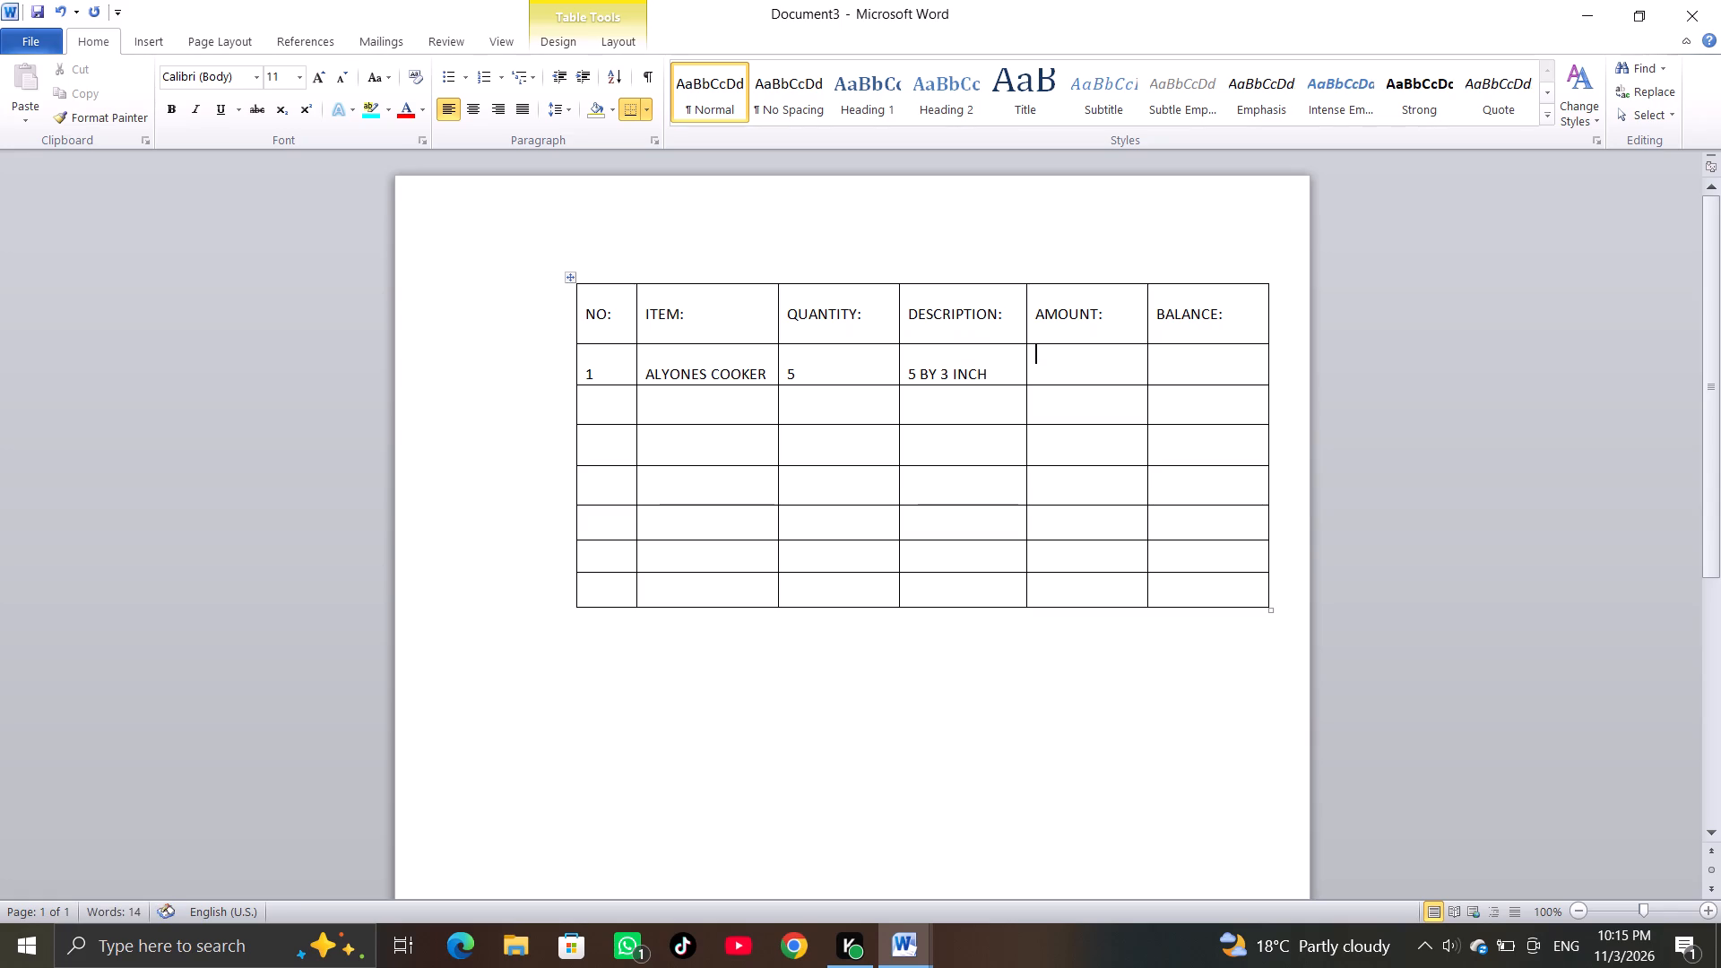
{"action": "left_click", "coordinate": [1049, 373]}
{"action": "key", "text": "Return"}
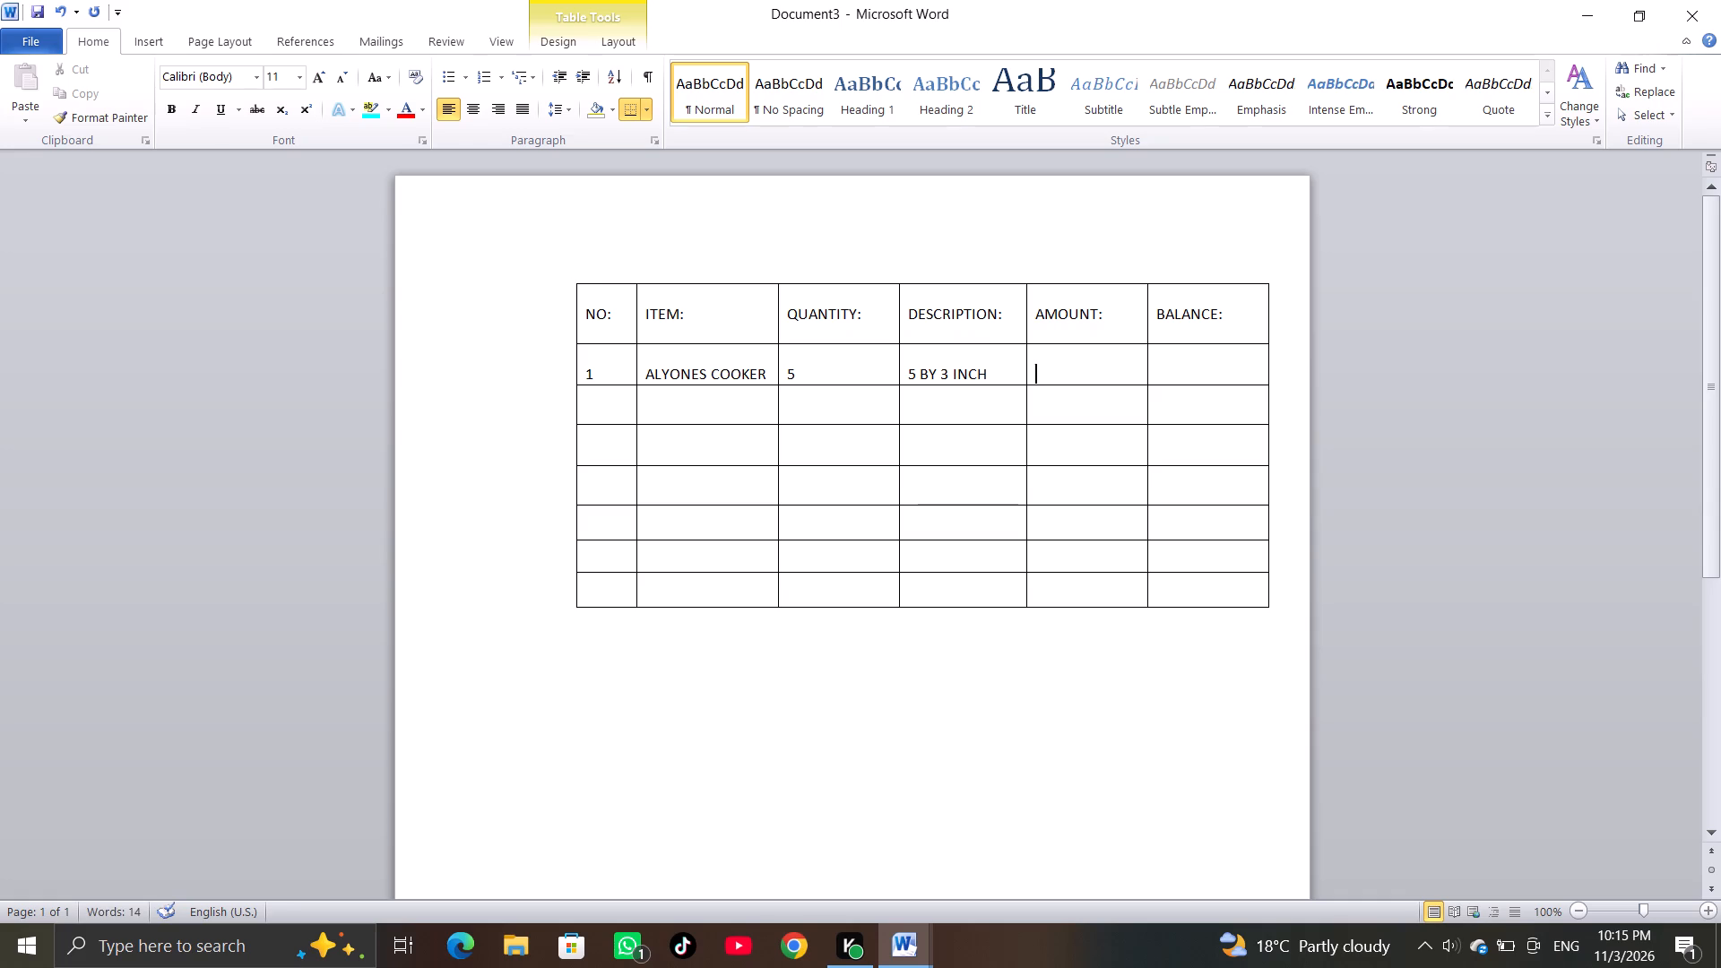
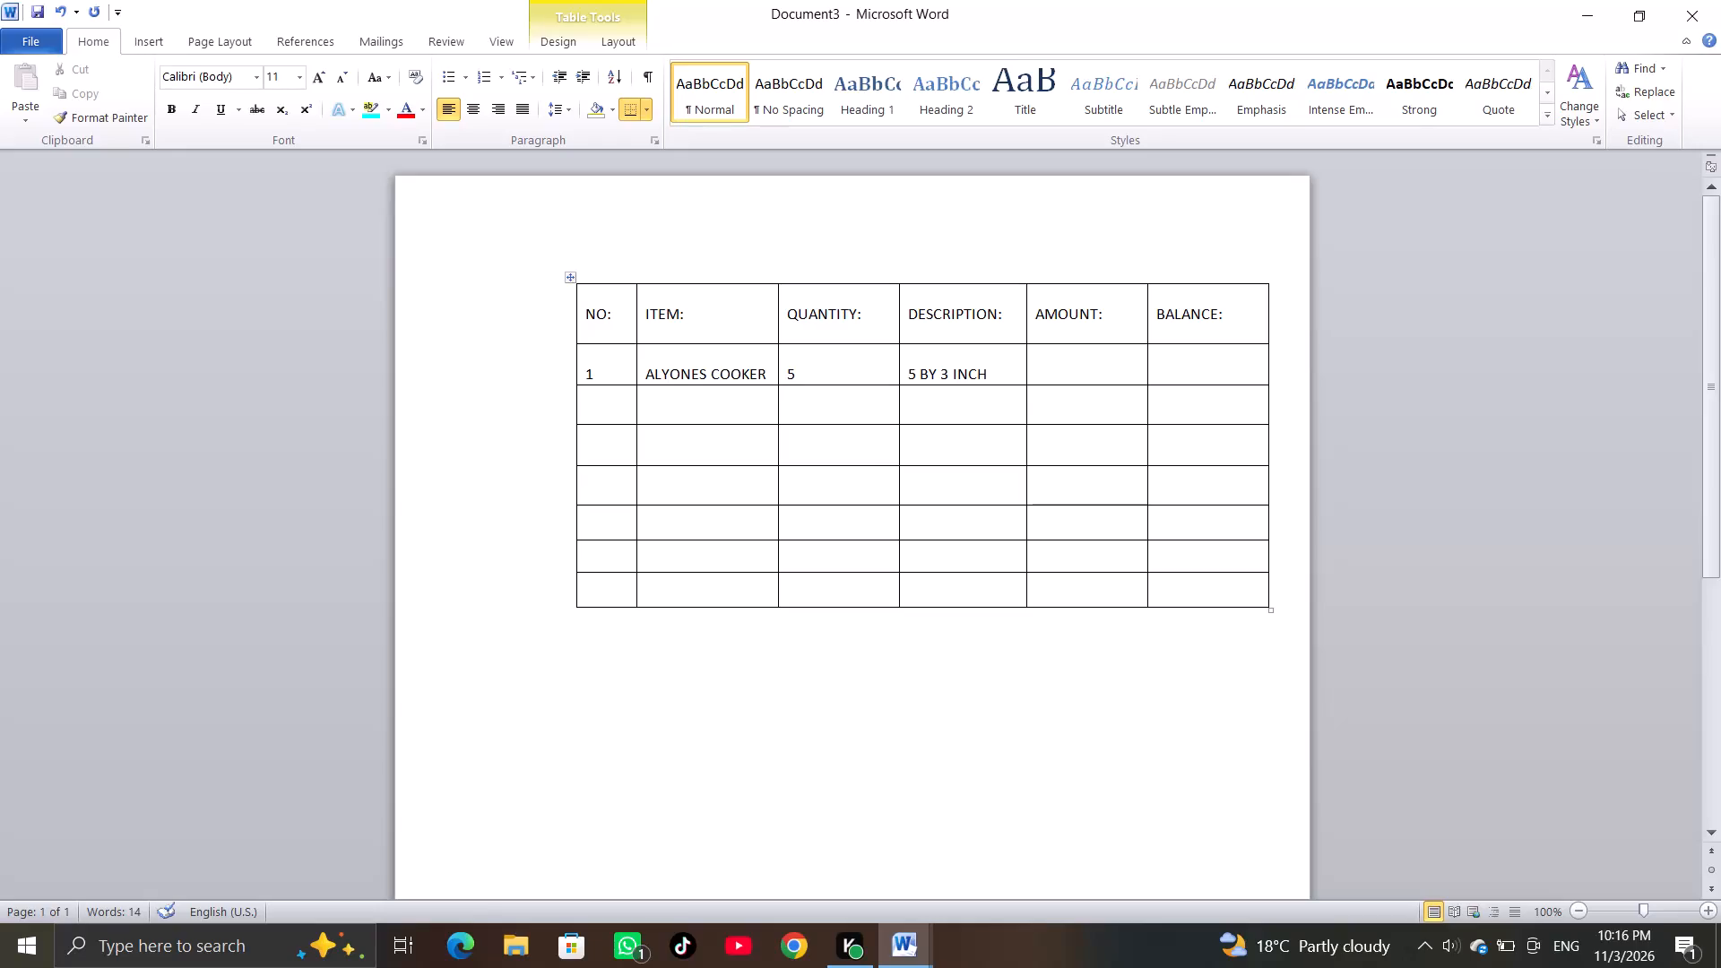
Change the unit in row 1's description cell to mixed case so the entry reads "5 BY 3 Inch".
{"action": "left_click", "coordinate": [988, 373]}
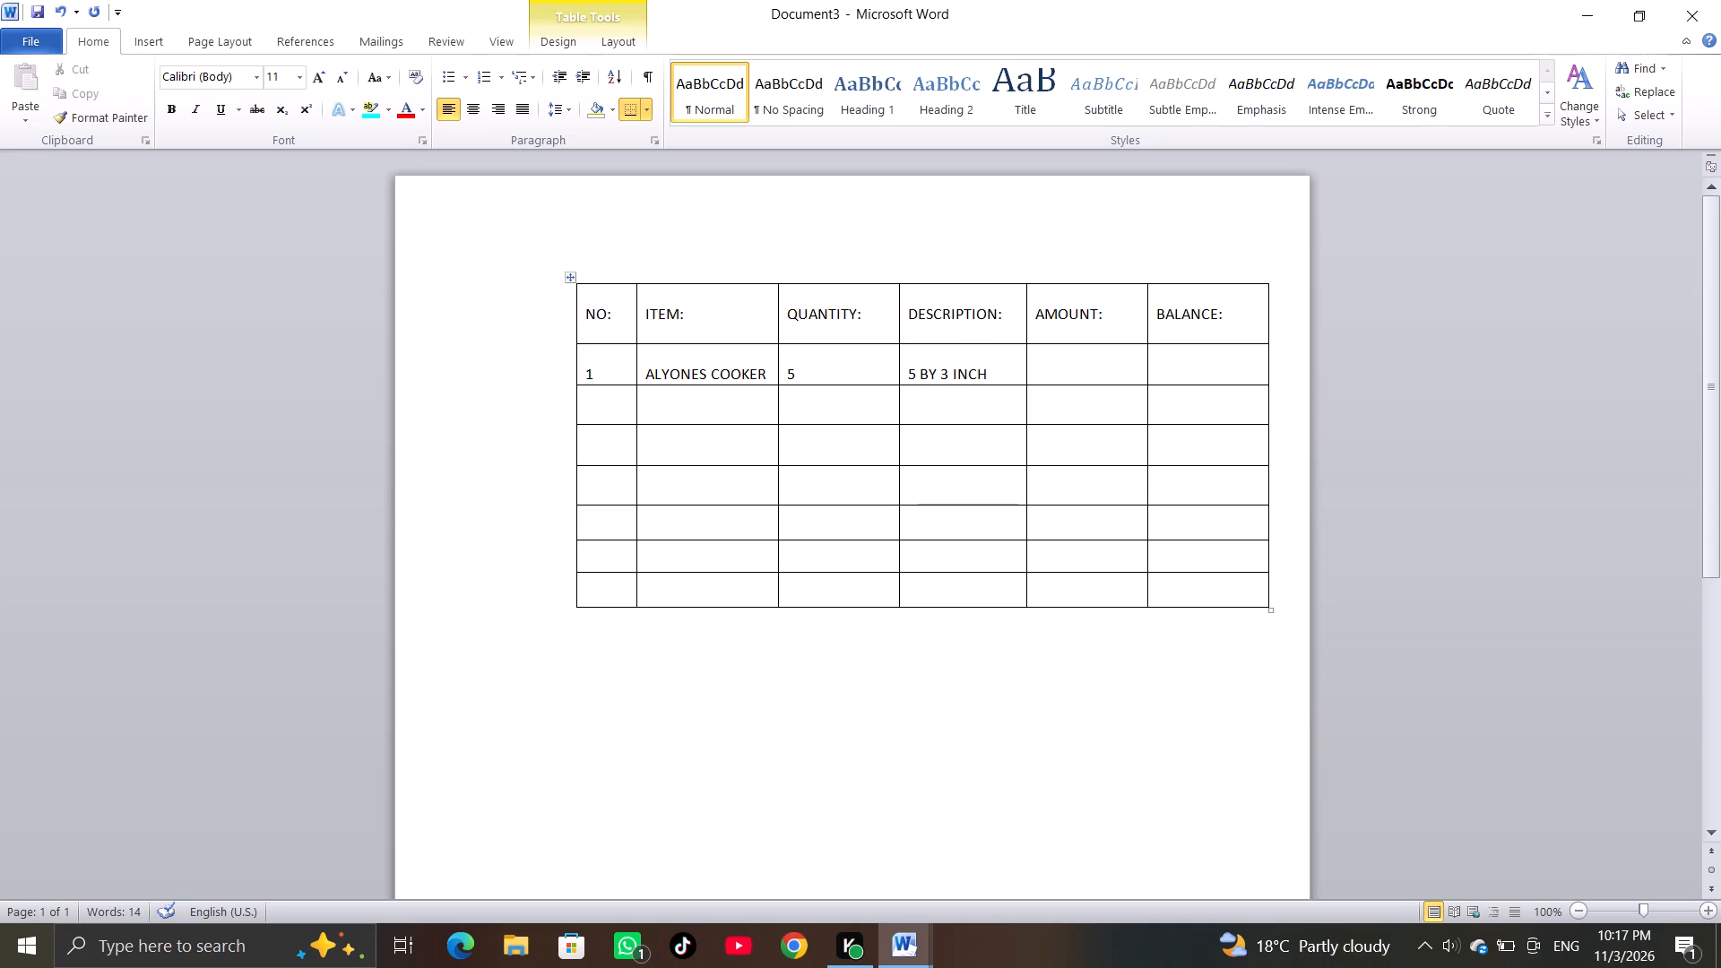
{"action": "key", "text": "BackSpace"}
{"action": "key", "text": "BackSpace"}
{"action": "key", "text": "BackSpace"}
{"action": "type", "text": "nch"}
Place the text cursor on the second line of the first cell below the "AMOUNT:" heading.
{"action": "left_click", "coordinate": [1062, 371]}
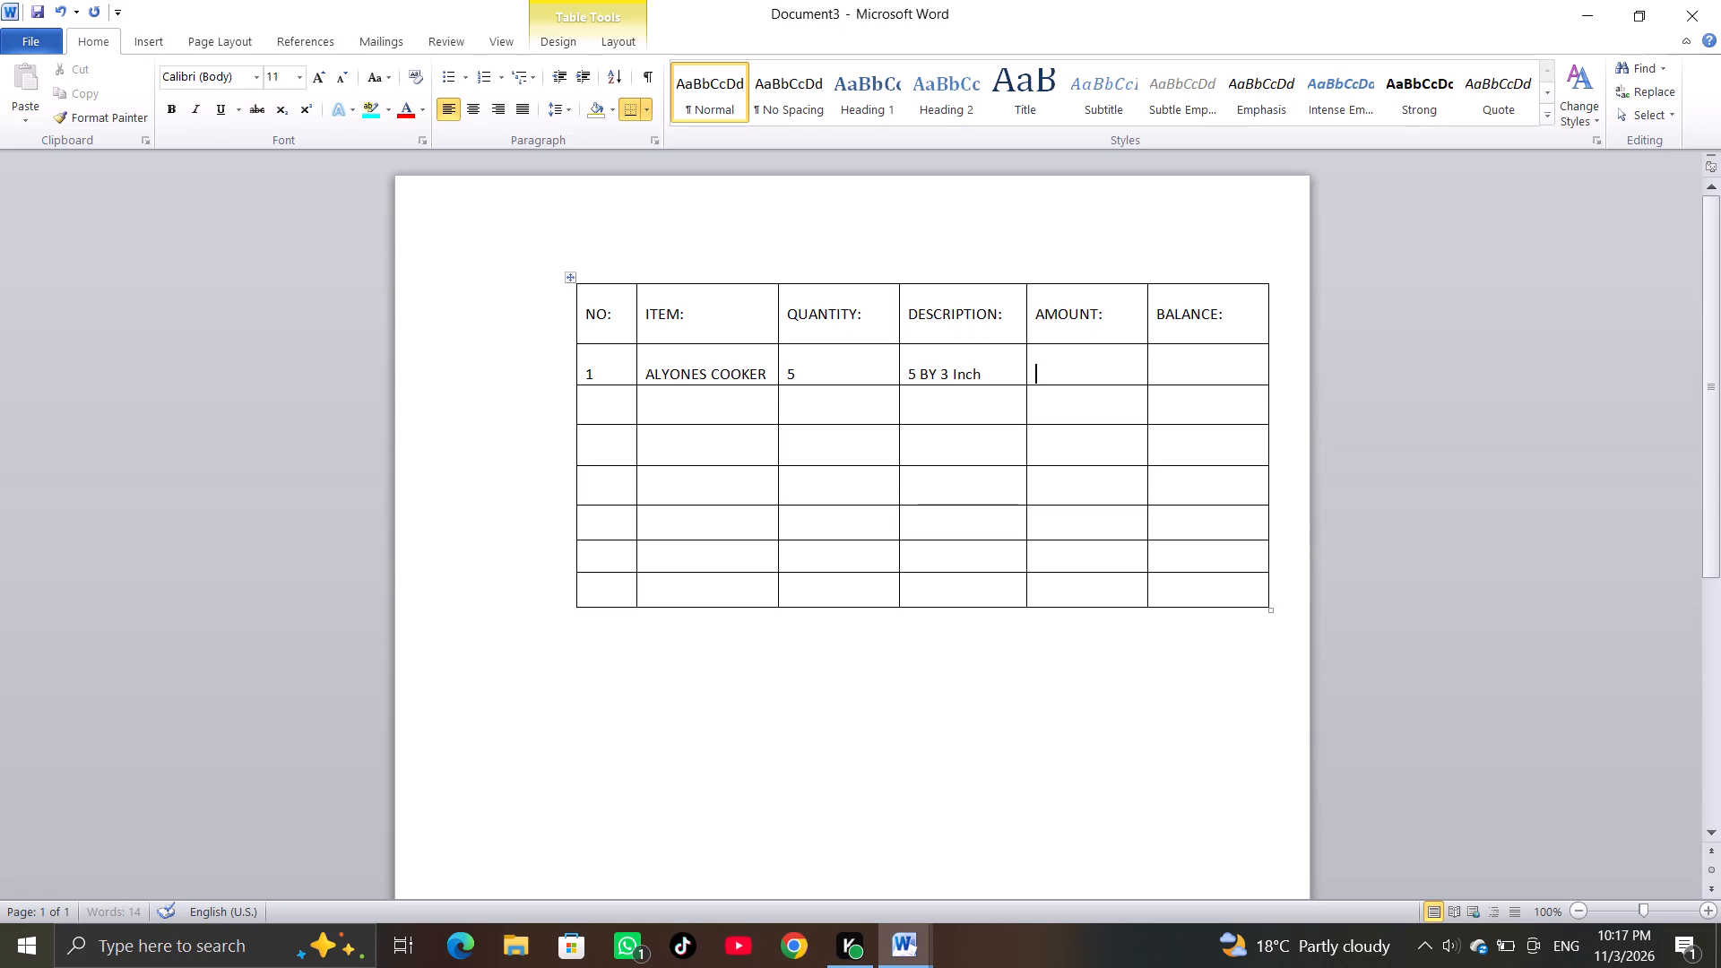
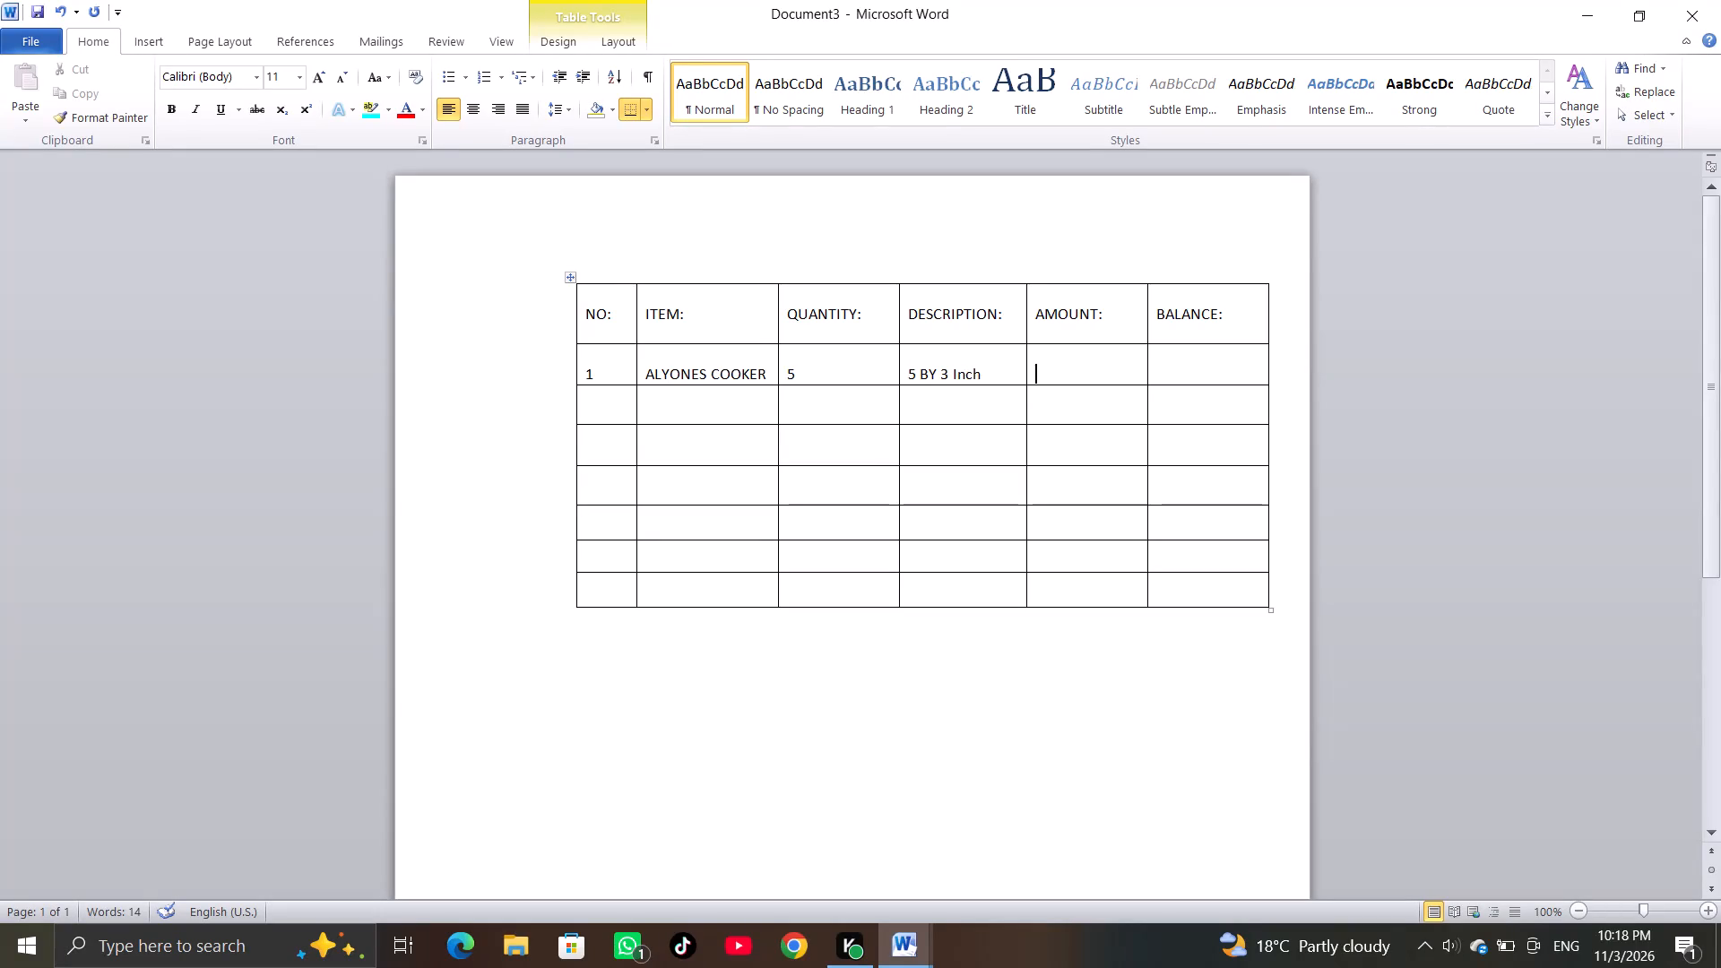
Complete row 1 with the amount 200,000 and, on the second line of its balance cell, 0.00.
{"action": "key", "text": "2"}
{"action": "type", "text": "00"}
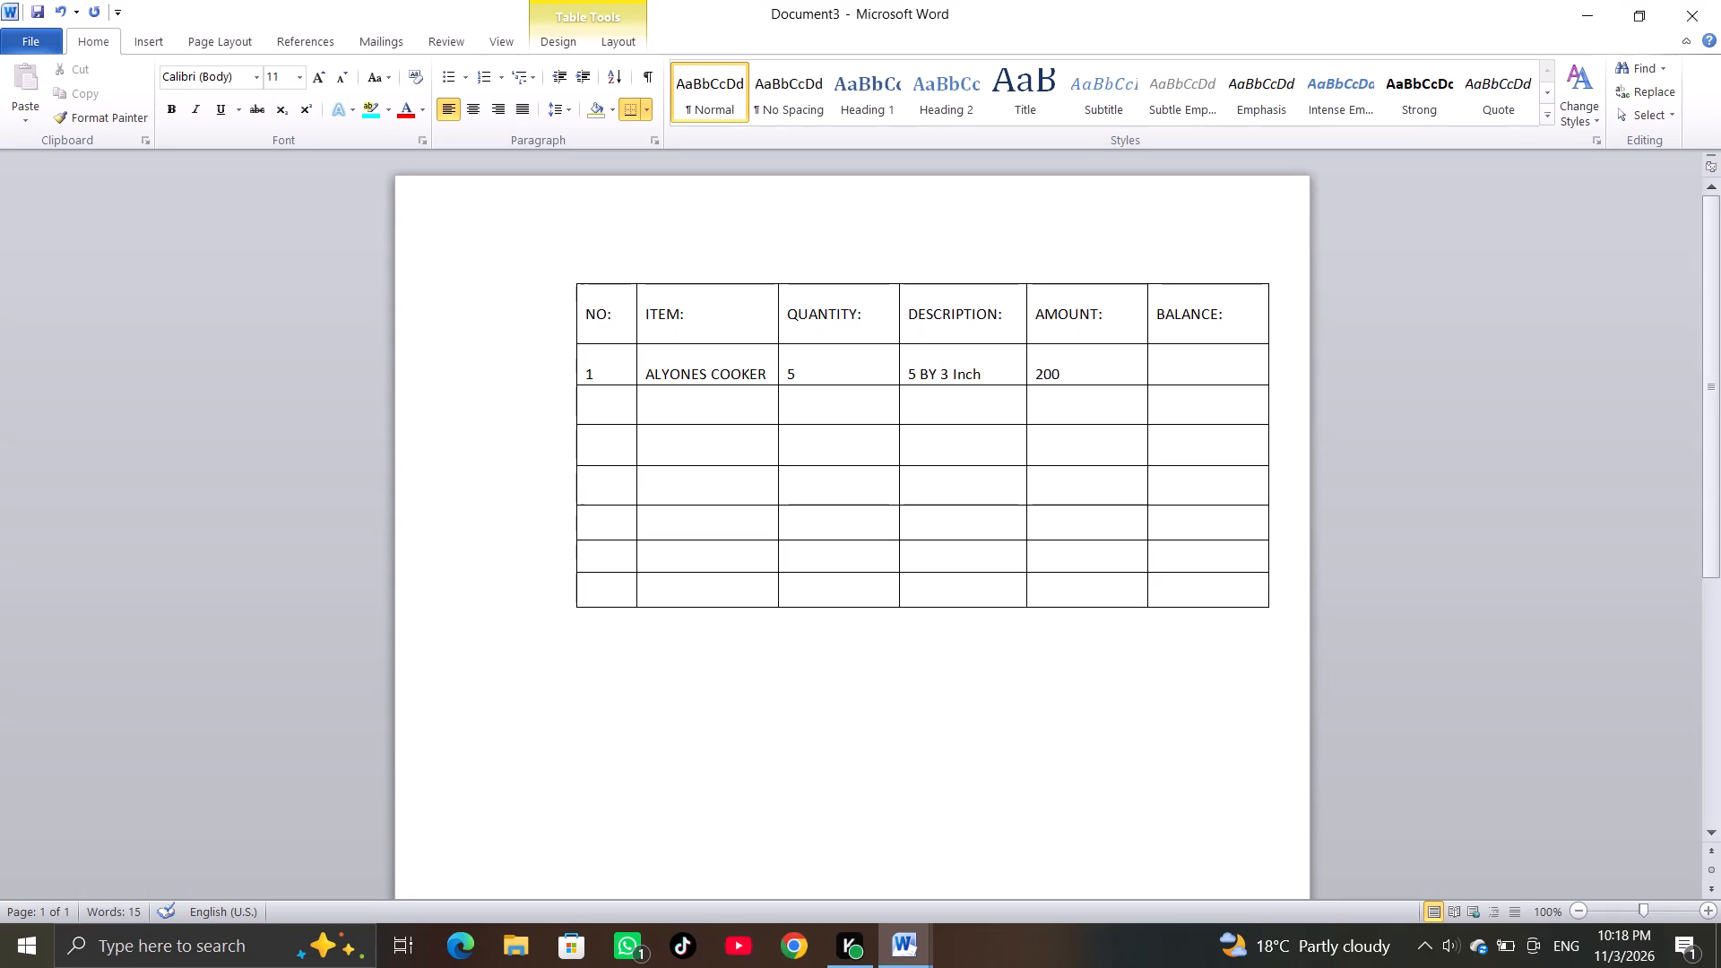
{"action": "key", "text": "comma"}
{"action": "type", "text": "000"}
{"action": "left_click", "coordinate": [1176, 360]}
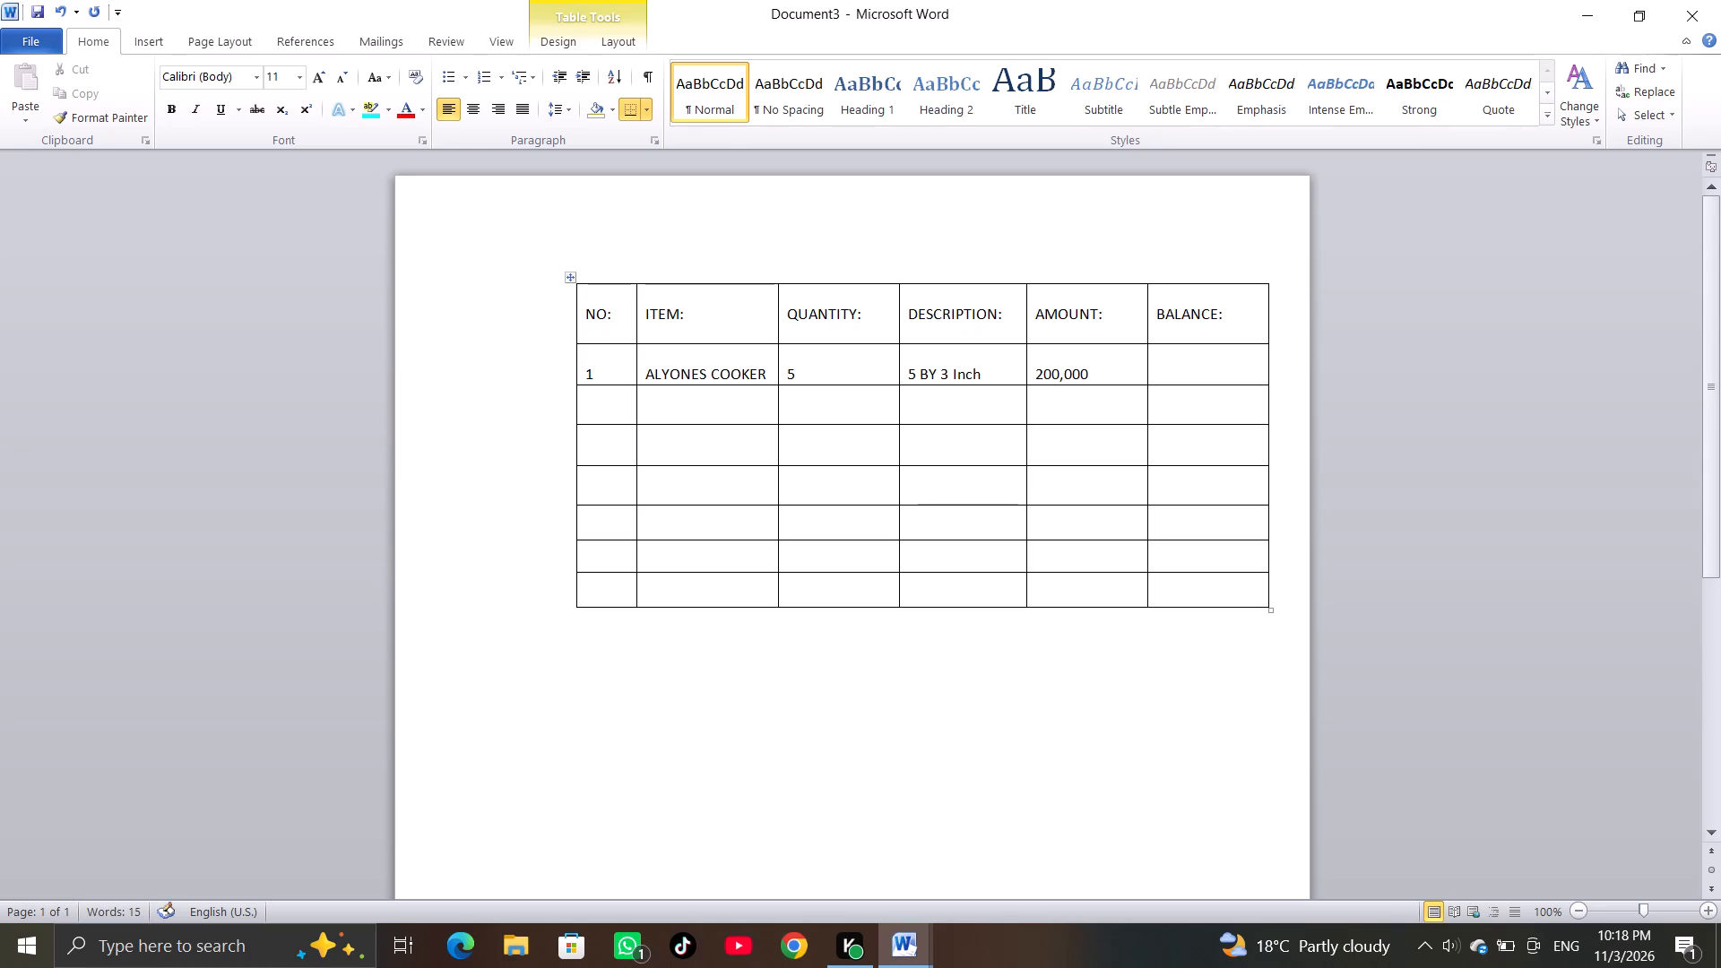
{"action": "key", "text": "Return"}
{"action": "key", "text": "0"}
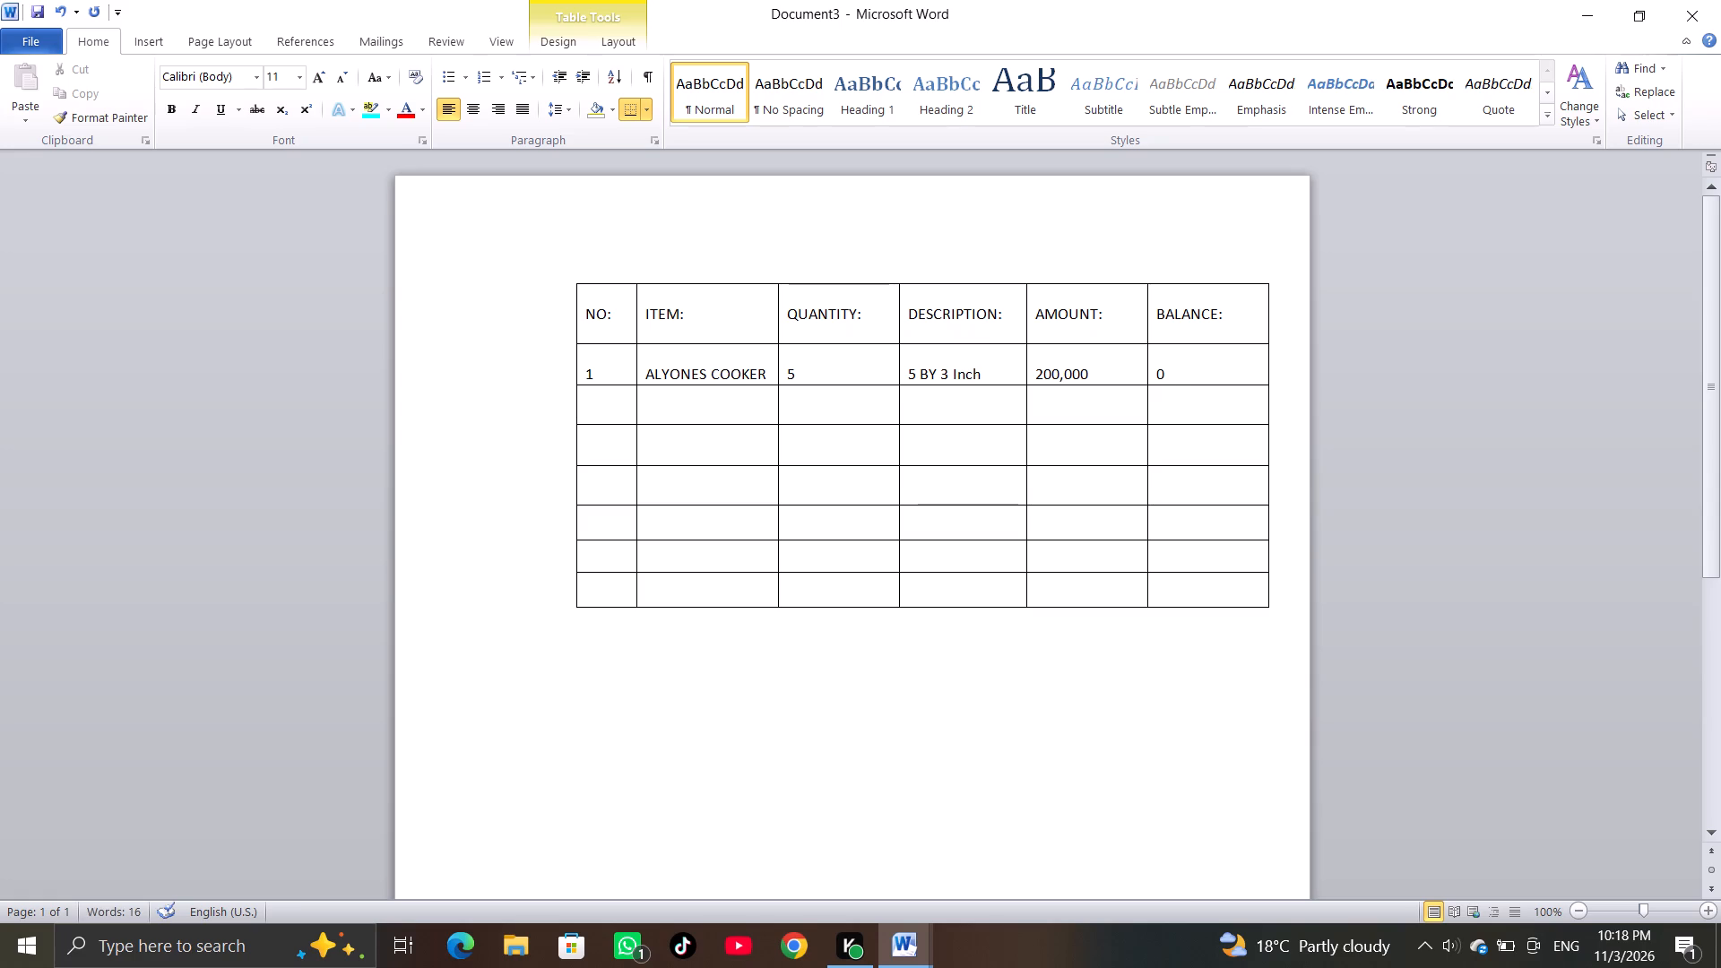
{"action": "type", "text": ".0"}
{"action": "key", "text": "0"}
Number the row below the ALYONES COOKER entry 2 on its cell's second line, and start a second line in its item cell.
{"action": "left_click", "coordinate": [611, 412]}
{"action": "key", "text": "Return"}
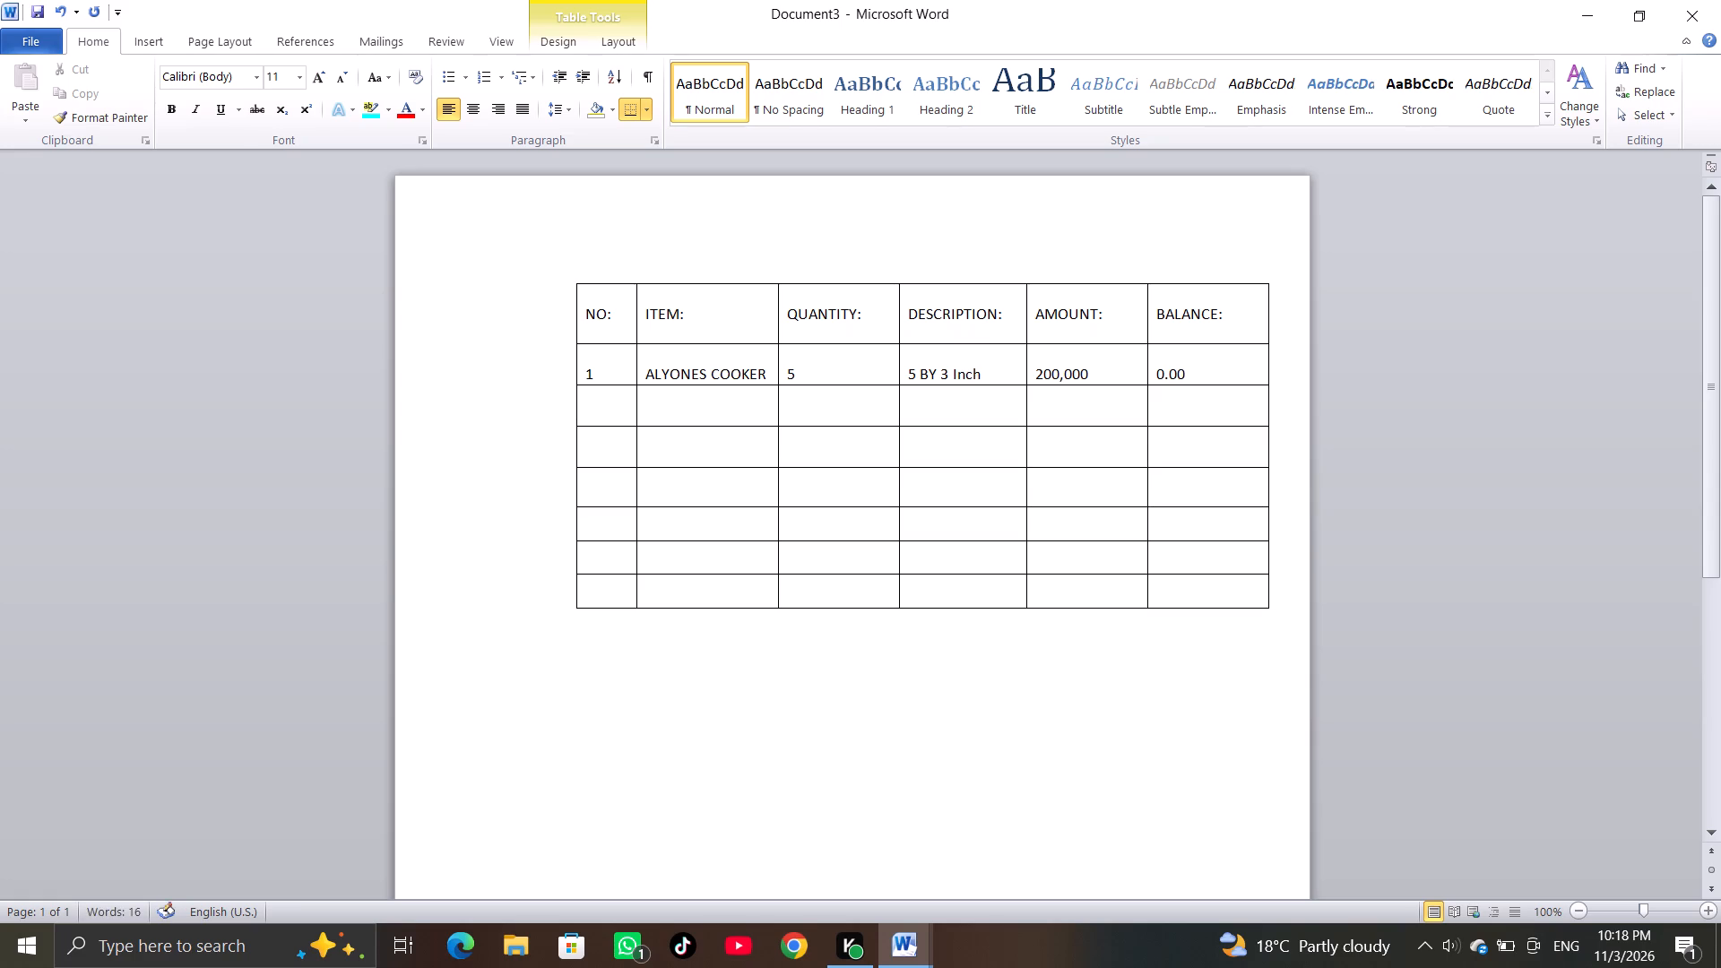
{"action": "key", "text": "2"}
{"action": "left_click", "coordinate": [655, 411]}
{"action": "key", "text": "Return"}
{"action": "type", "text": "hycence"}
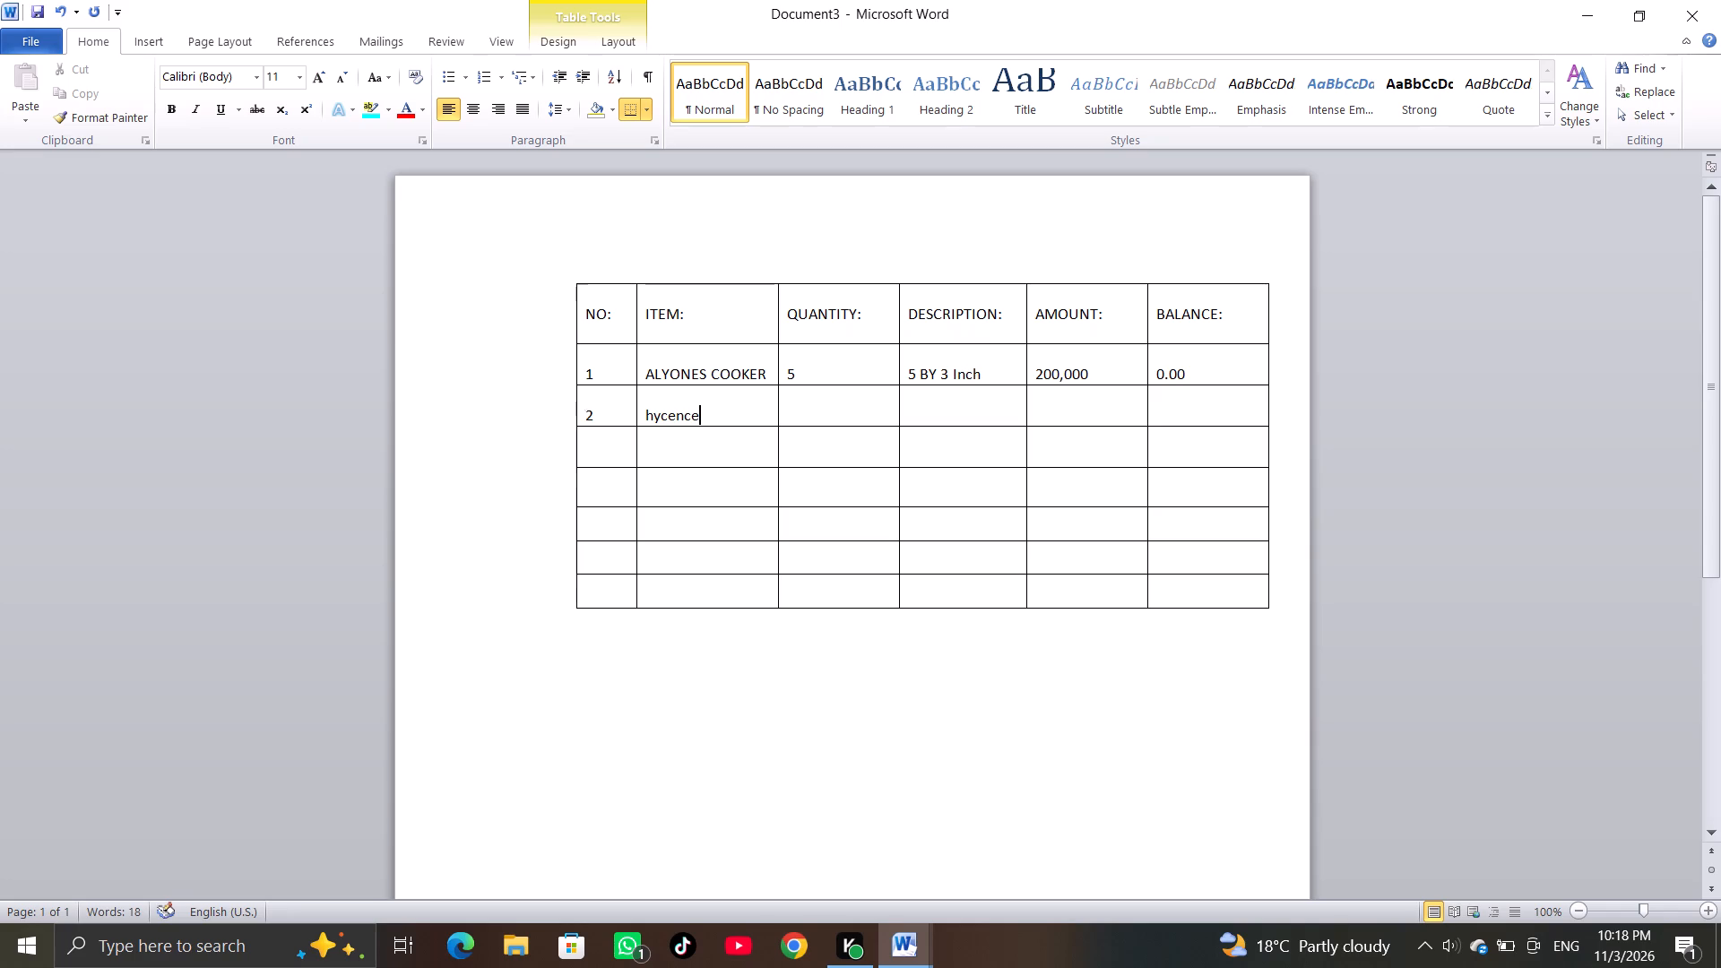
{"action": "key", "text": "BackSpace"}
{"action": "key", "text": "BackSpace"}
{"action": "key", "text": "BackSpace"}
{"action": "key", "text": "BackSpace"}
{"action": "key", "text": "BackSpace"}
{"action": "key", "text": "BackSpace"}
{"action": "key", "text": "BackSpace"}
Enter REDMI 15C as row 2's item and 10 on the second line of its quantity cell.
{"action": "type", "text": "REDMI"}
{"action": "key", "text": "space"}
{"action": "type", "text": "15"}
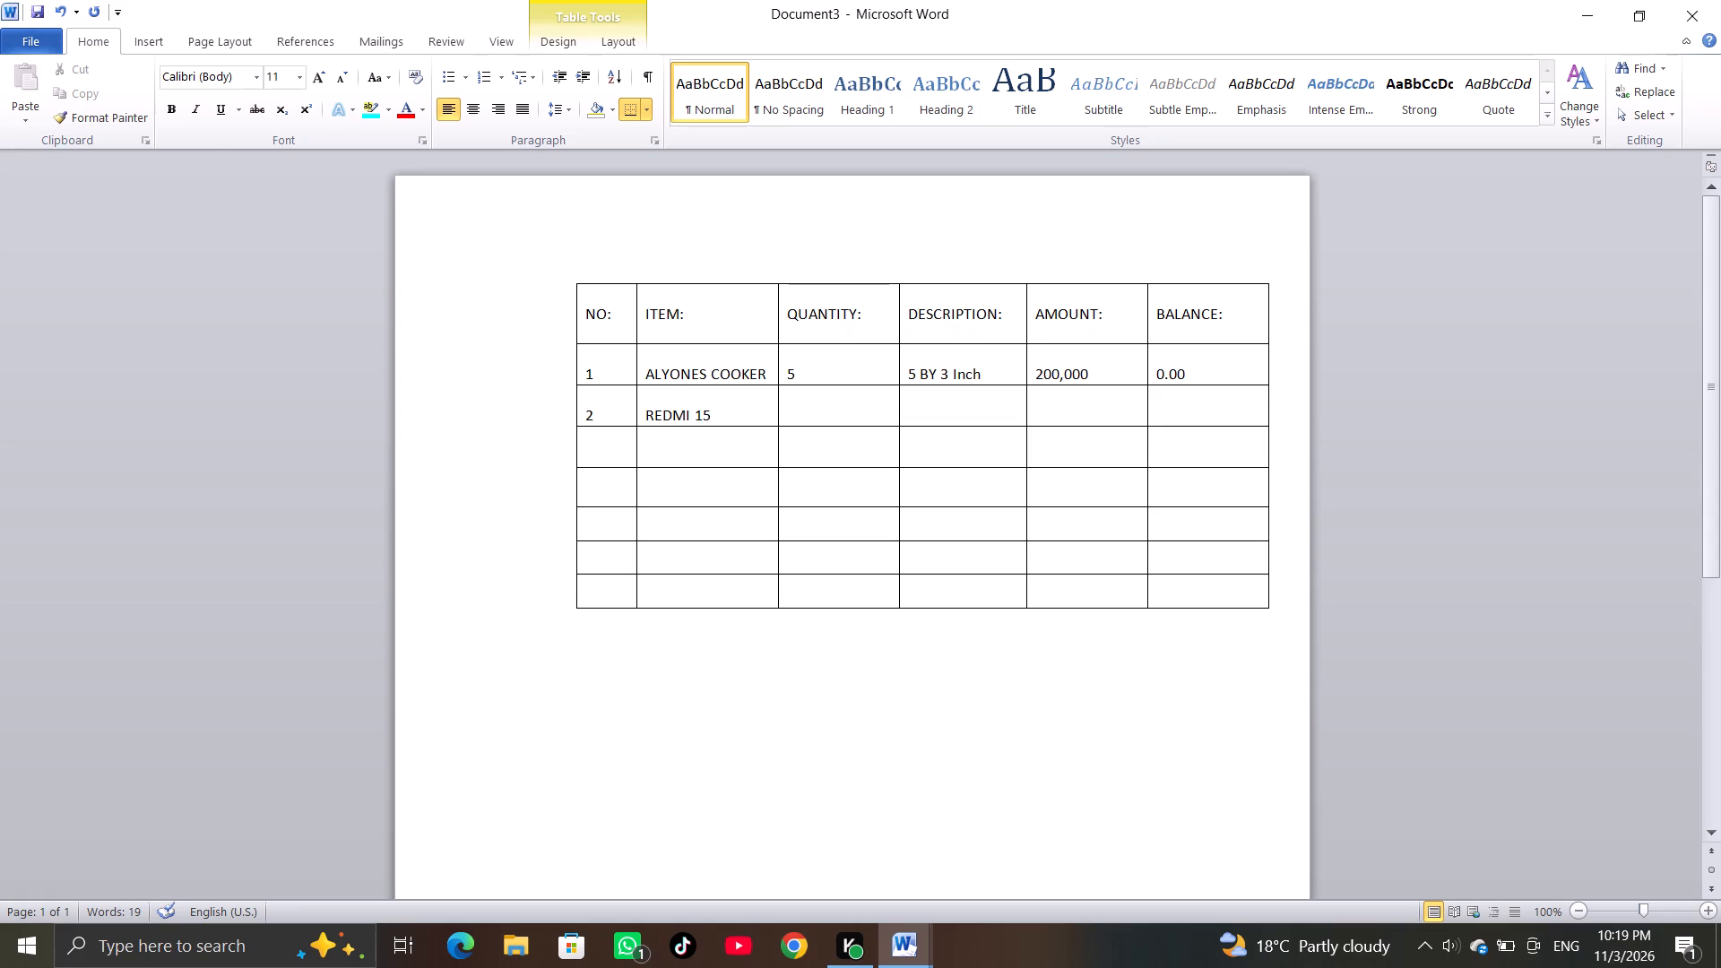
{"action": "key", "text": "c"}
{"action": "left_click", "coordinate": [795, 416]}
{"action": "key", "text": "Return"}
{"action": "key", "text": "1"}
{"action": "key", "text": "0"}
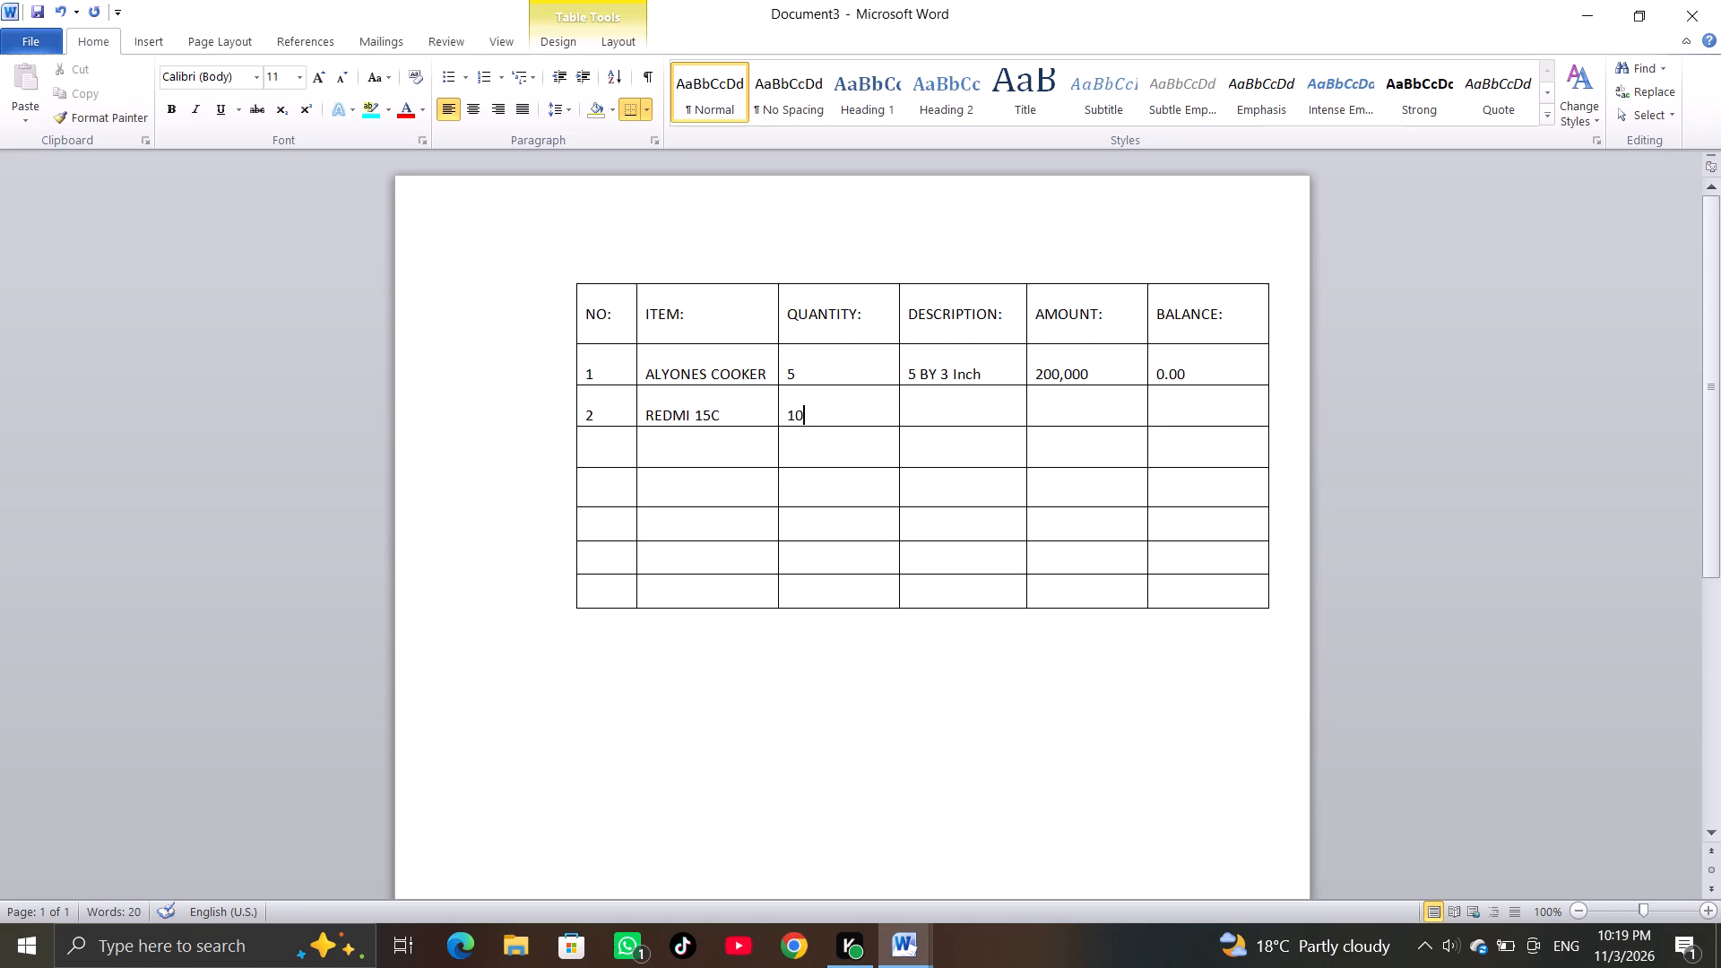
Enter the description "128(RAM 4)" on the second line of row 2's description cell.
{"action": "left_click", "coordinate": [932, 418]}
{"action": "key", "text": "Return"}
{"action": "type", "text": "12"}
{"action": "key", "text": "8"}
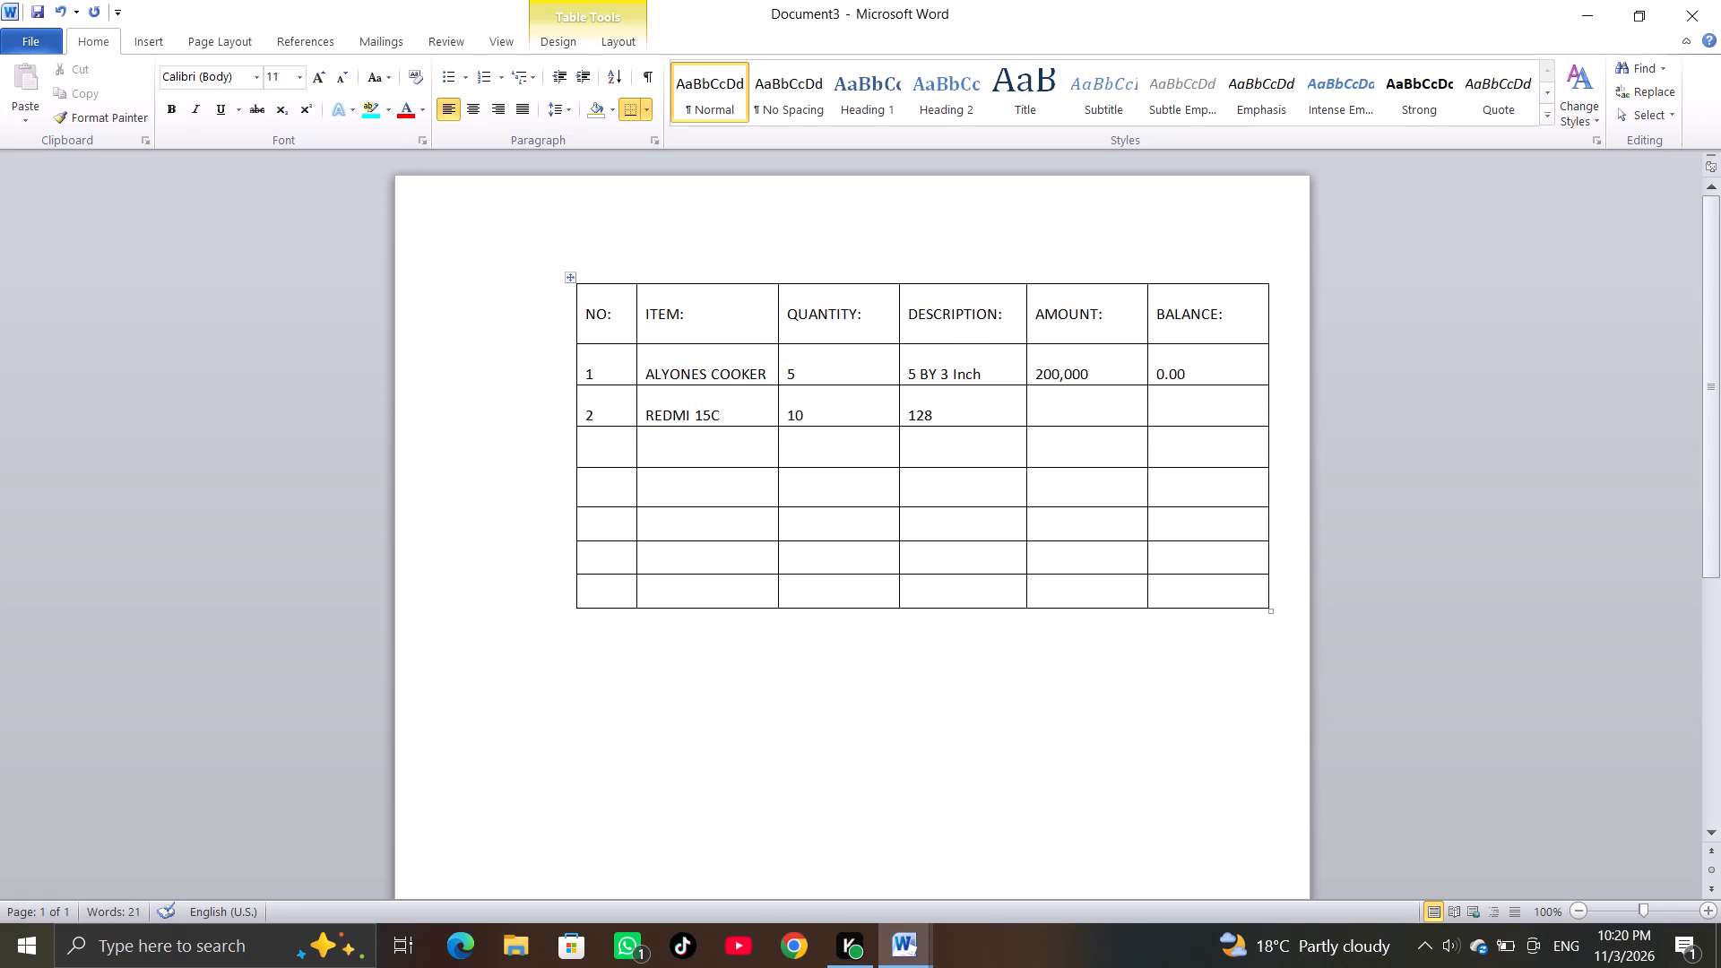
{"action": "key", "text": "shift+parenleft"}
{"action": "type", "text": "RAM"}
{"action": "key", "text": "space"}
{"action": "key", "text": "4"}
{"action": "key", "text": "shift+parenright"}
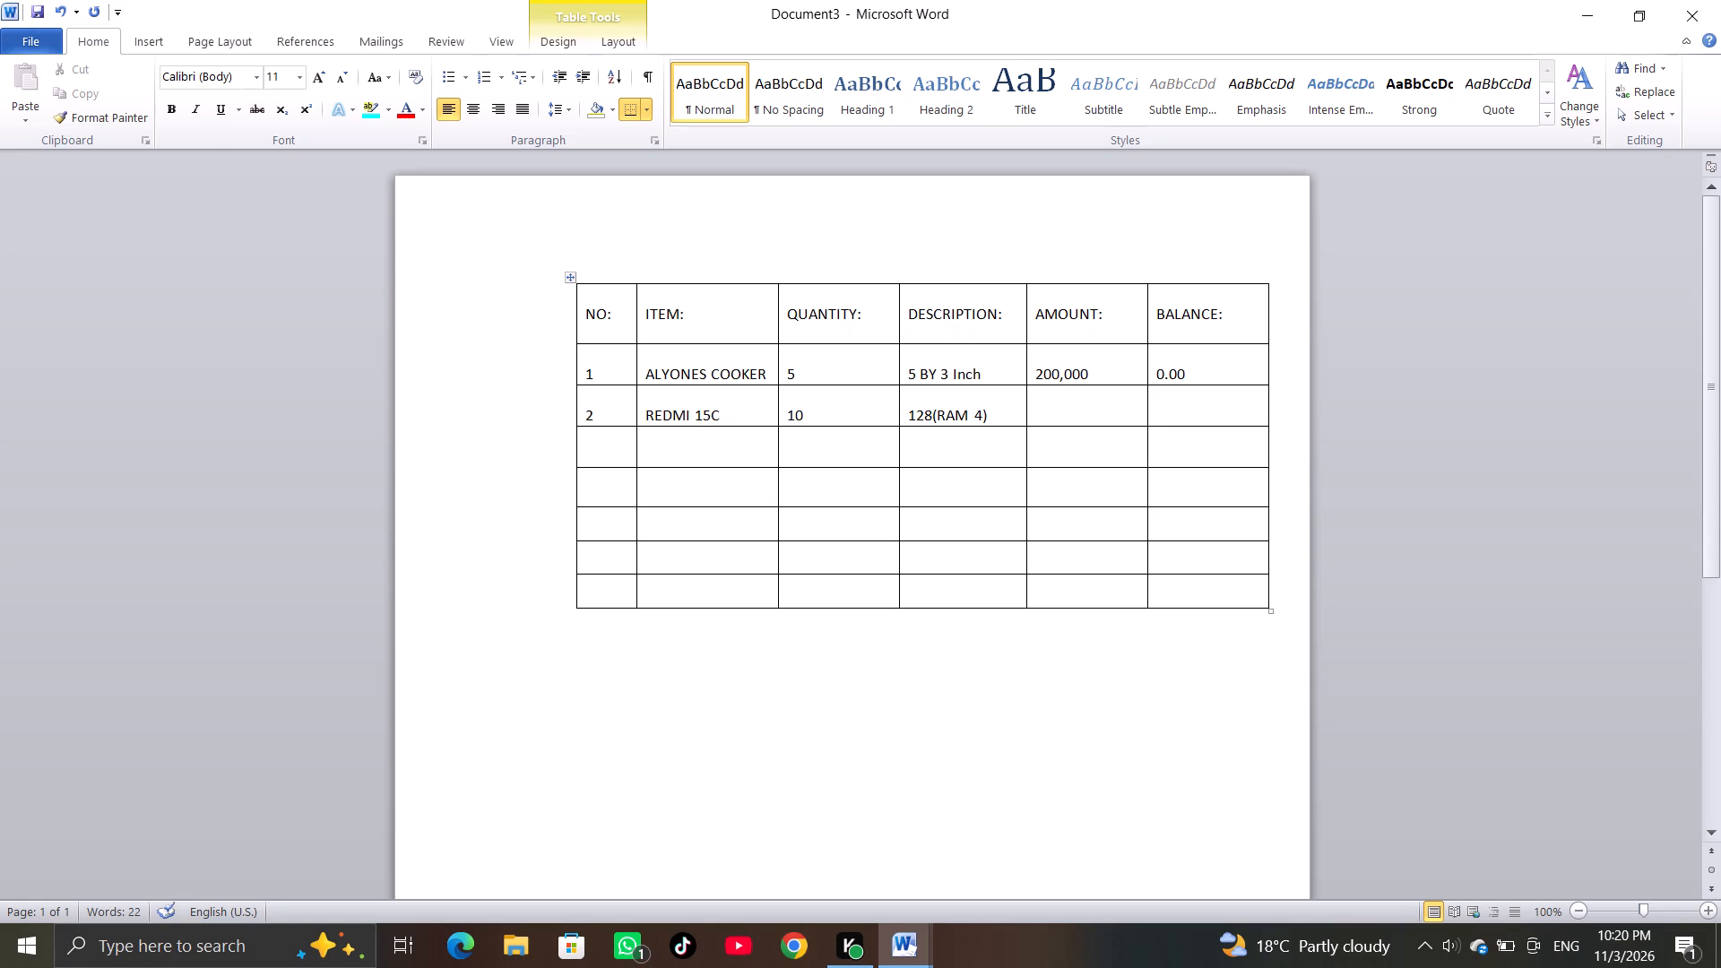
Complete row 2 with the amount 150,000 and the balance 0.00, each on its cell's second line.
{"action": "left_click", "coordinate": [1038, 415]}
{"action": "key", "text": "Return"}
{"action": "type", "text": "150"}
{"action": "key", "text": "comma"}
{"action": "type", "text": "000"}
{"action": "left_click", "coordinate": [1161, 416]}
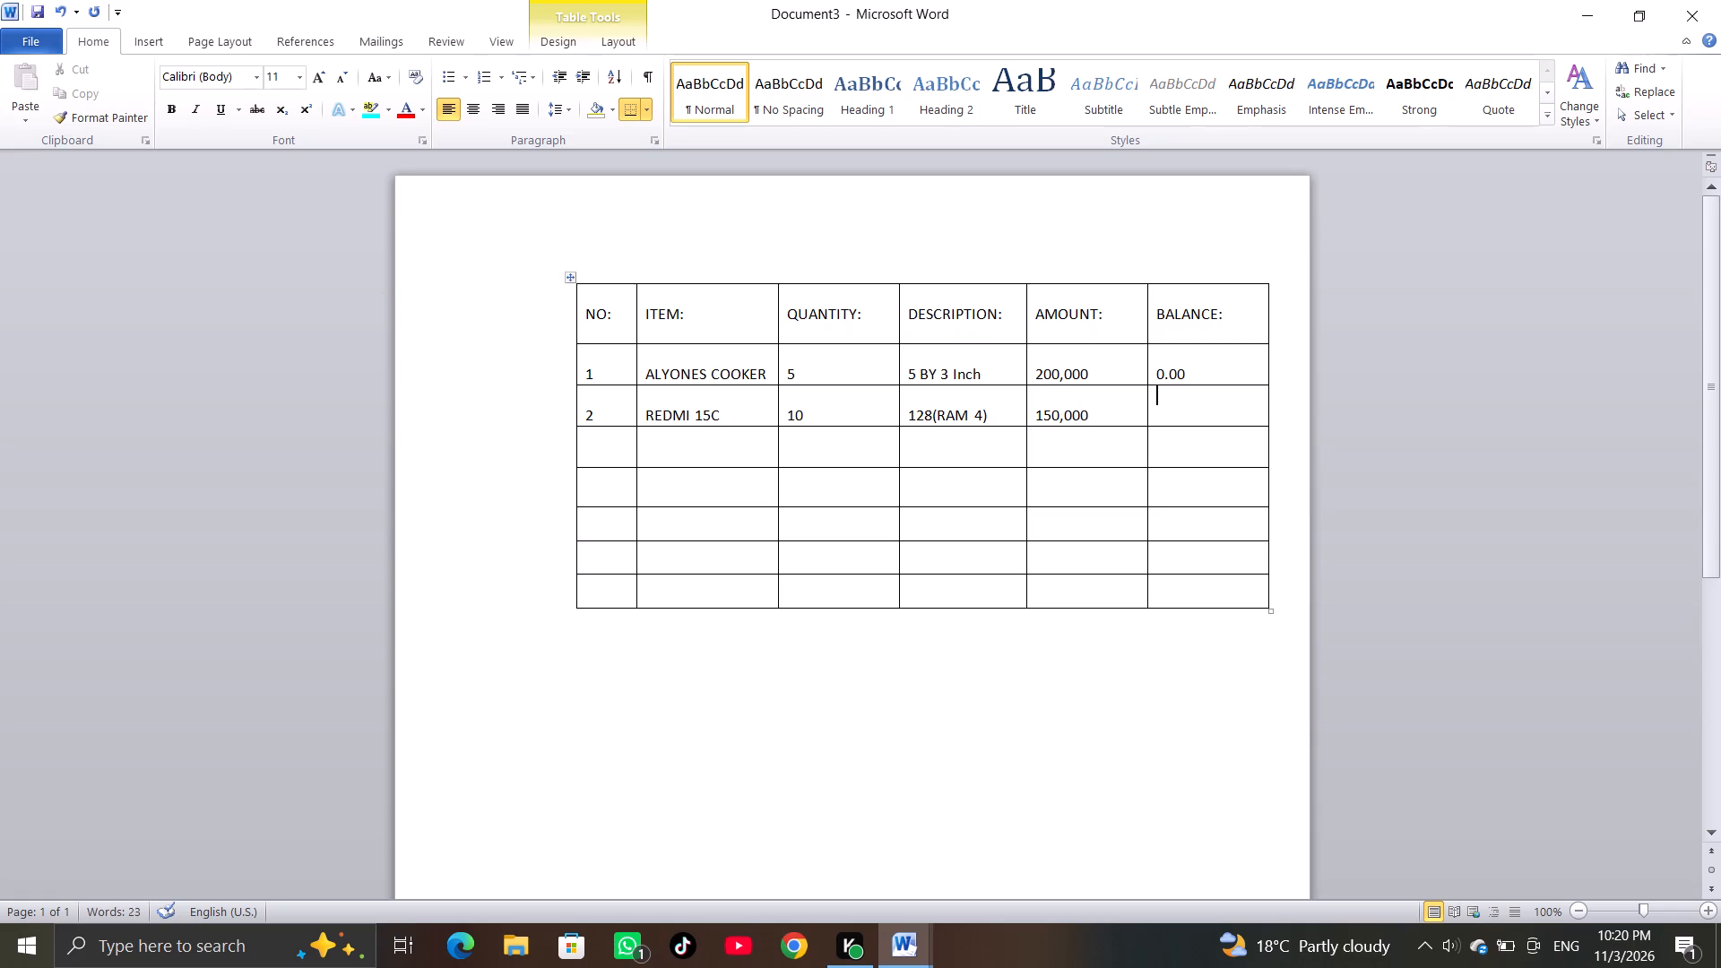
{"action": "key", "text": "Return"}
{"action": "key", "text": "0"}
{"action": "type", "text": ".00"}
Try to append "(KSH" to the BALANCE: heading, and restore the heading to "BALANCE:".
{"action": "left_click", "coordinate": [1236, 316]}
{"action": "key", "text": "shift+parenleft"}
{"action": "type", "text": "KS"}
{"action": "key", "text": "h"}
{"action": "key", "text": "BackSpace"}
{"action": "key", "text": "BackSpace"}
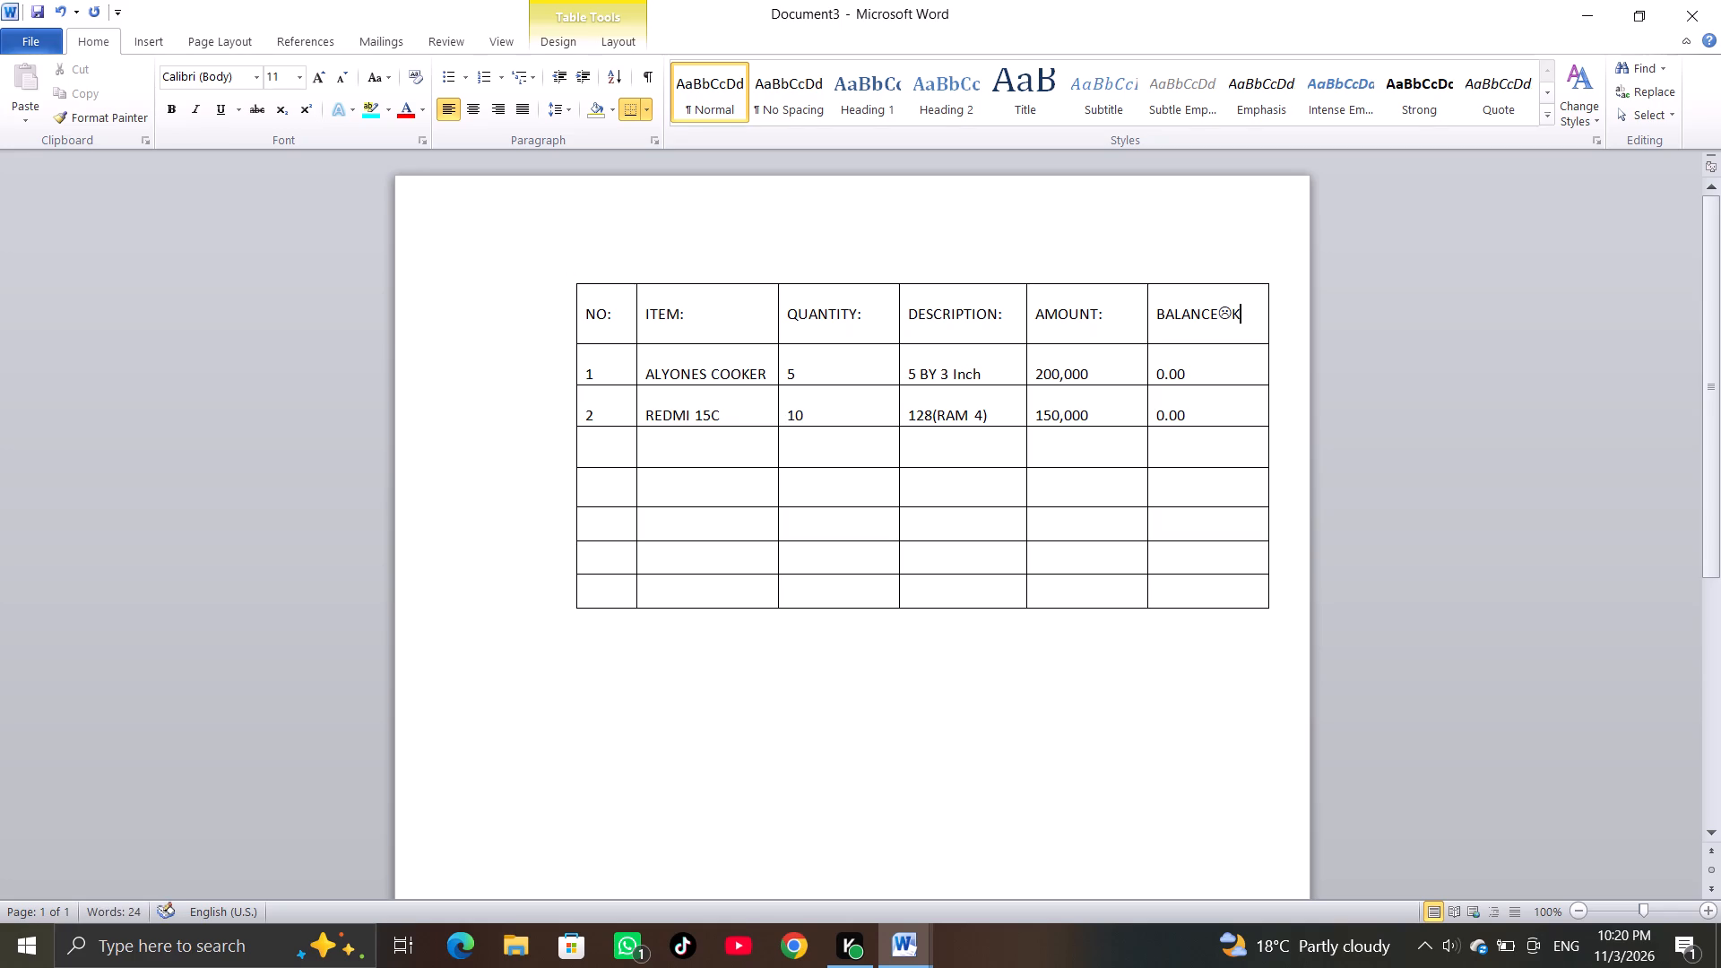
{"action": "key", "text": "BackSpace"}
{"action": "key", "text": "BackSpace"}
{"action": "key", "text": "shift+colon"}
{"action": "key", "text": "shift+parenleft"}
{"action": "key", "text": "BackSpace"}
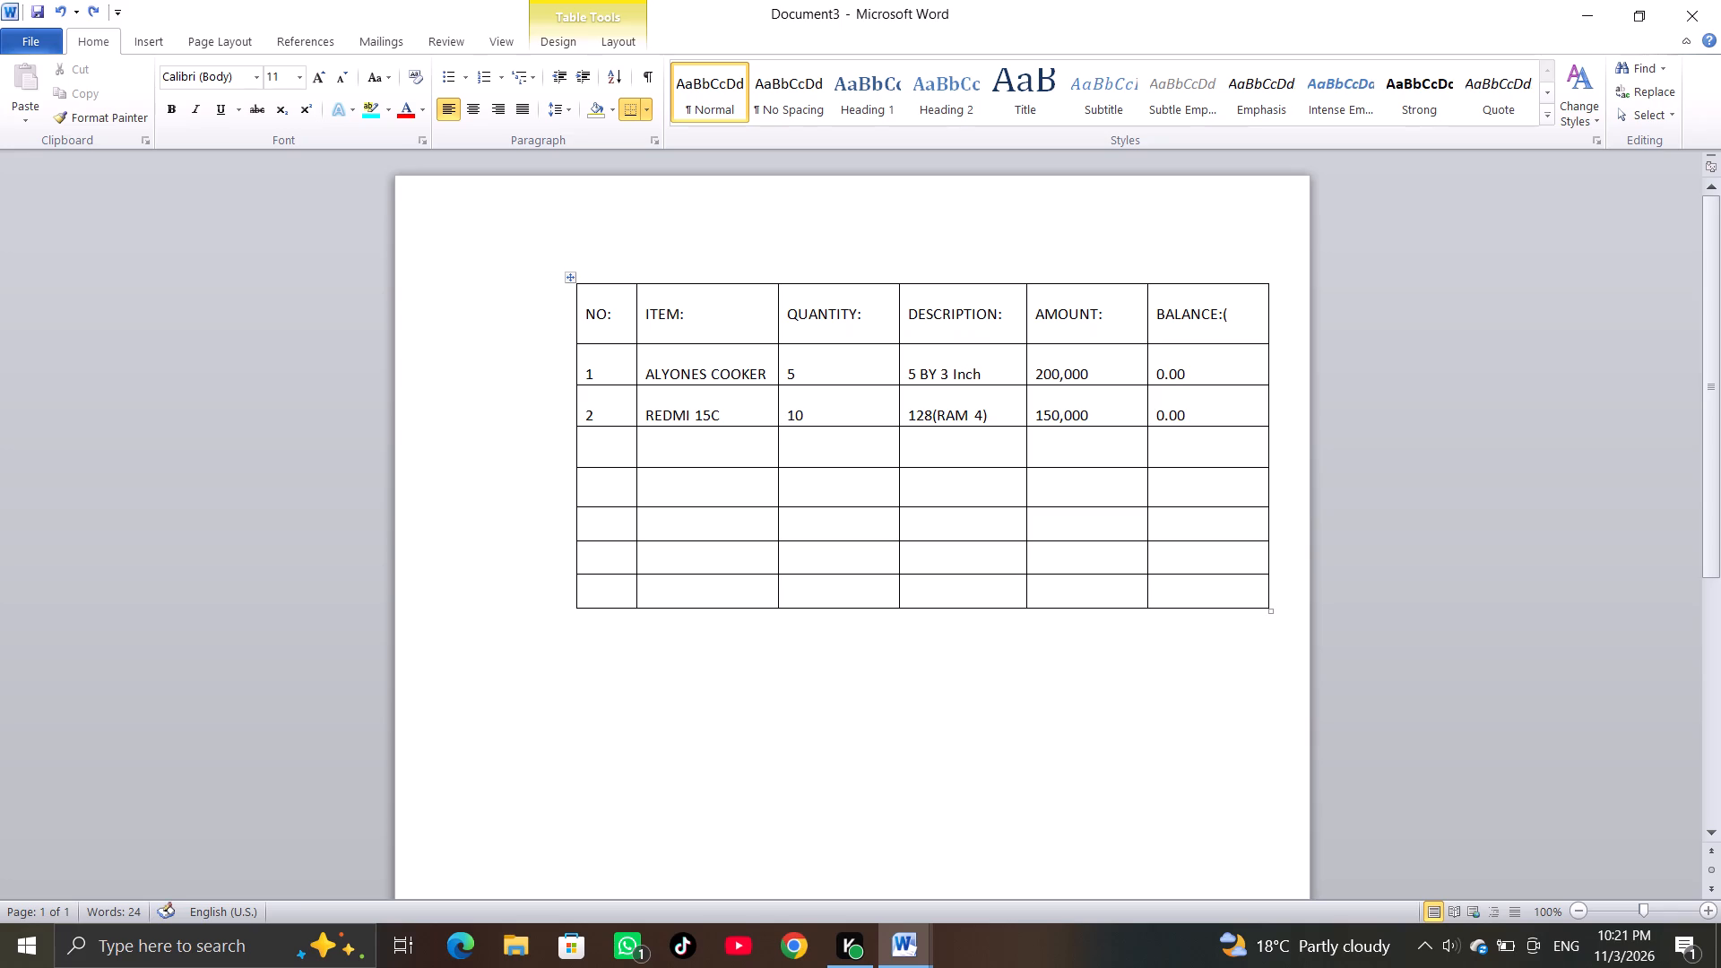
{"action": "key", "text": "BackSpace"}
Add KSH directly after the colon in the balance heading so it reads "BALANCE:KSH".
{"action": "key", "text": "k"}
{"action": "key", "text": "s"}
{"action": "key", "text": "h"}
Number the row below the REDMI 15C entry 3 on the second line of its number cell.
{"action": "left_click", "coordinate": [611, 456]}
{"action": "key", "text": "Return"}
{"action": "type", "text": "I3"}
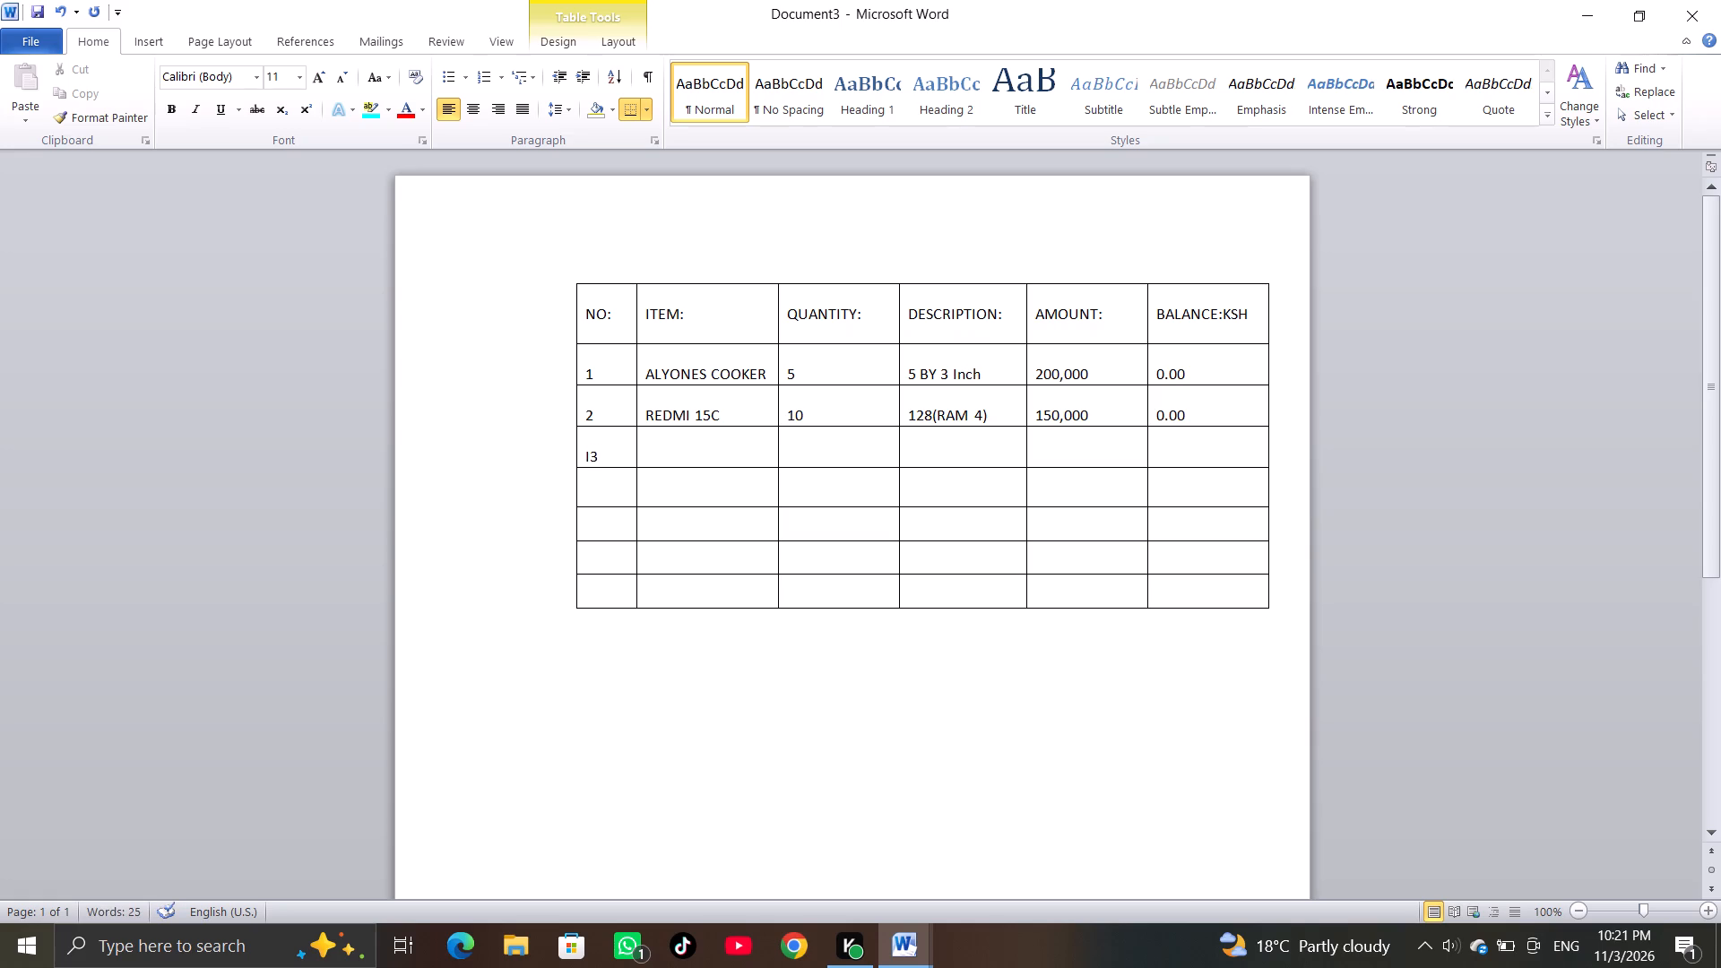
{"action": "key", "text": "BackSpace"}
{"action": "key", "text": "BackSpace"}
{"action": "key", "text": "3"}
Enter OPPO A16 X as row 3's item on the second line of its item cell.
{"action": "left_click", "coordinate": [669, 468]}
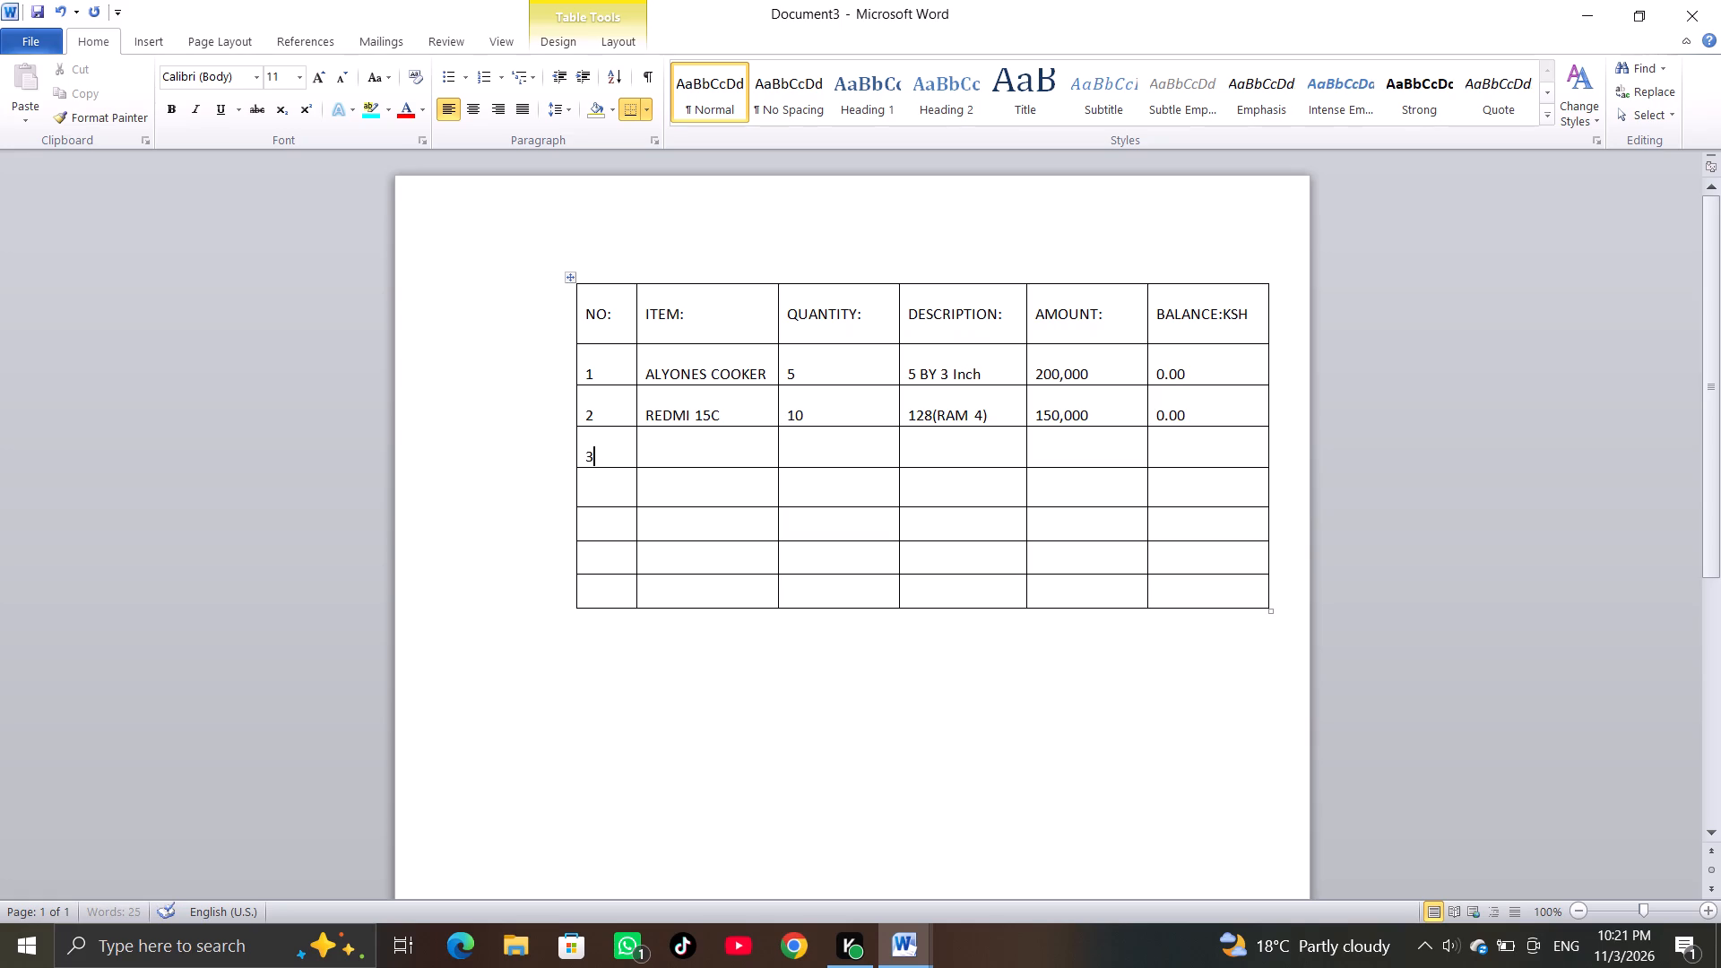
{"action": "left_click", "coordinate": [656, 458]}
{"action": "key", "text": "Return"}
{"action": "type", "text": "OPPO"}
{"action": "key", "text": "space"}
{"action": "key", "text": "a"}
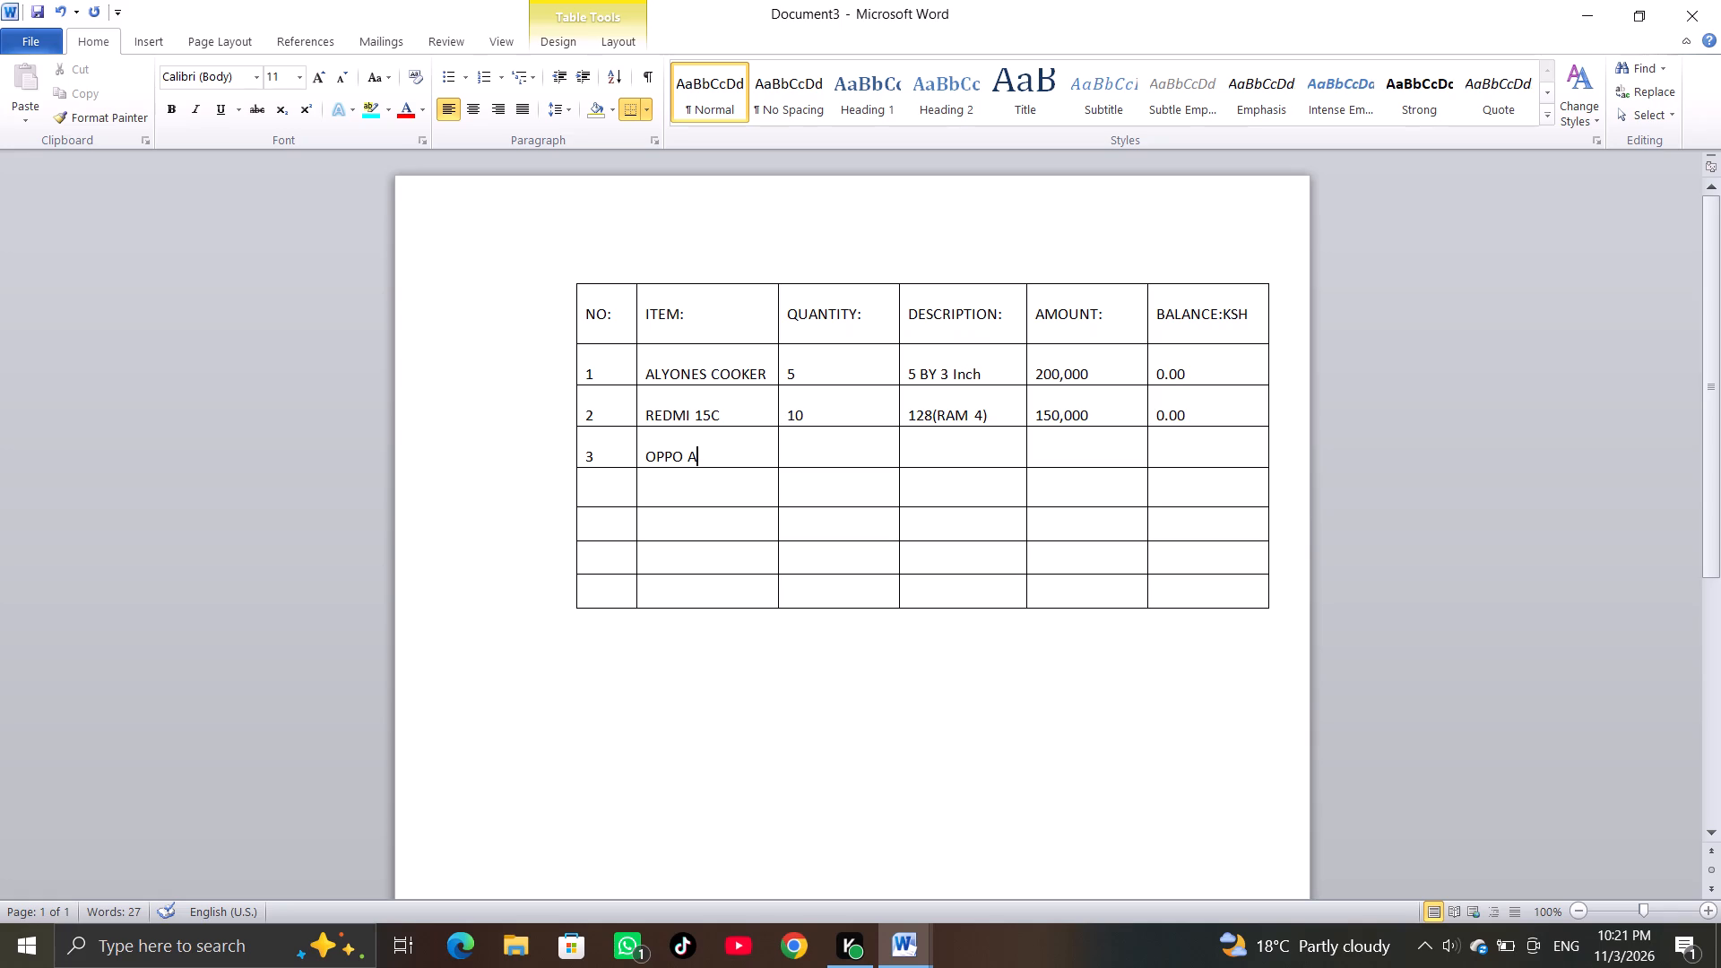
{"action": "key", "text": "1"}
{"action": "key", "text": "6"}
{"action": "key", "text": "space"}
{"action": "key", "text": "x"}
Enter the quantity 25 on the second line of row 3's quantity cell.
{"action": "left_click", "coordinate": [802, 460]}
{"action": "key", "text": "Return"}
{"action": "type", "text": "25"}
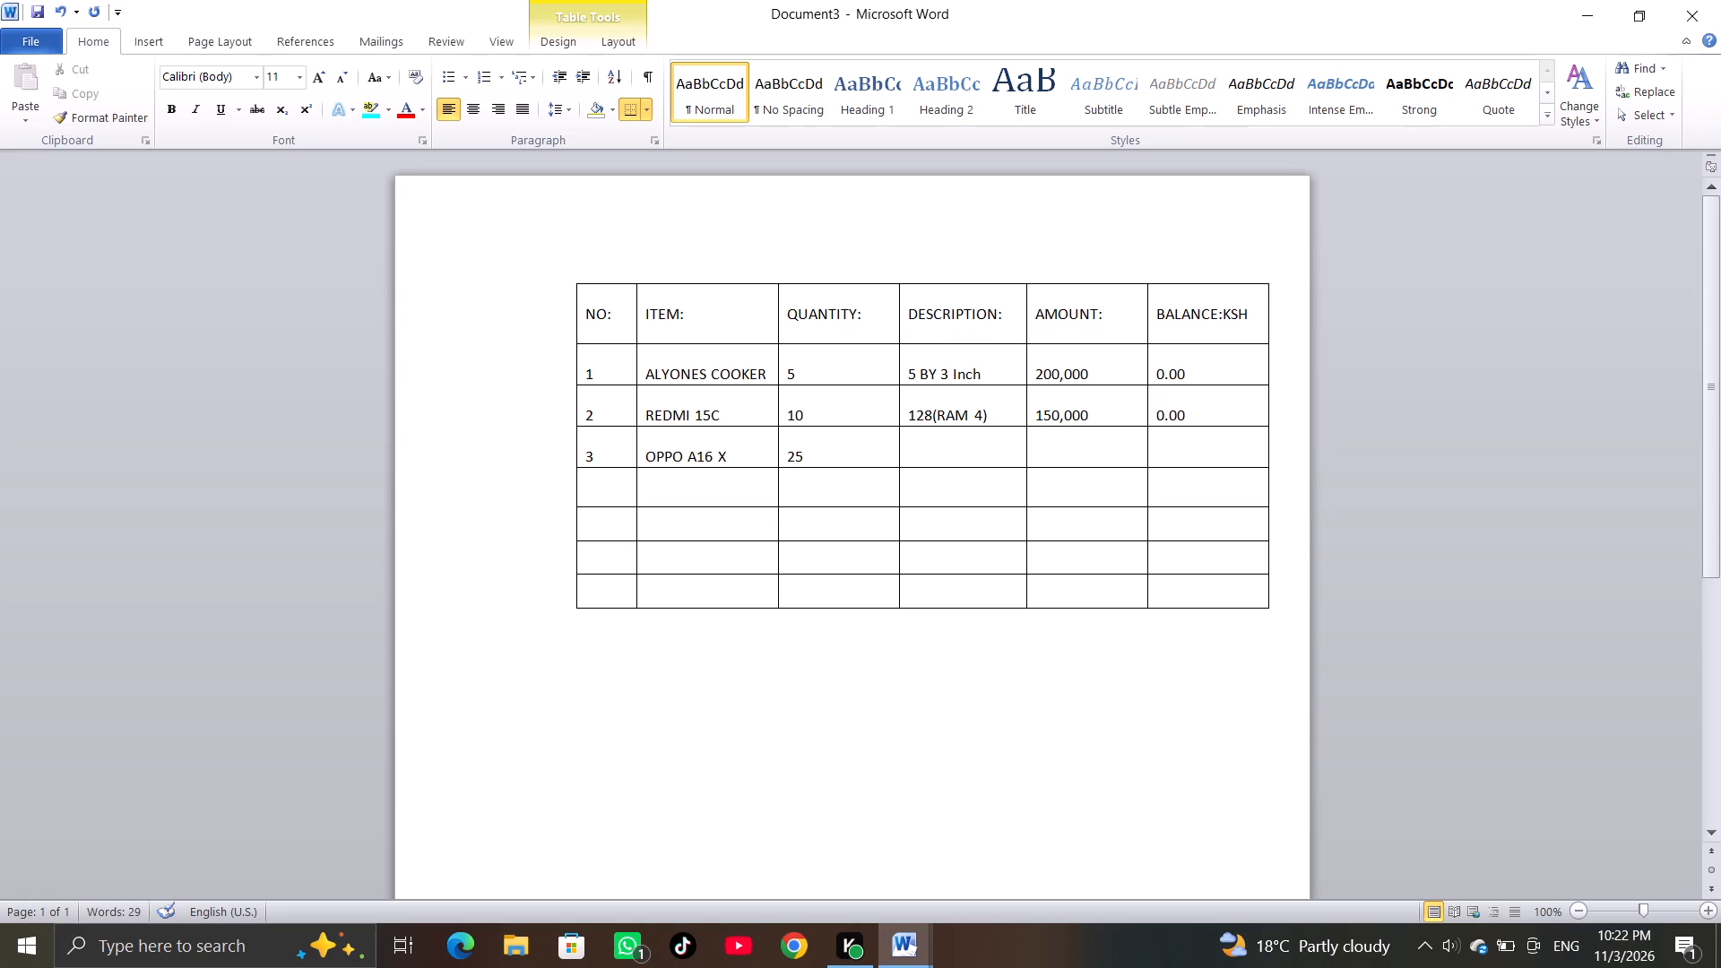
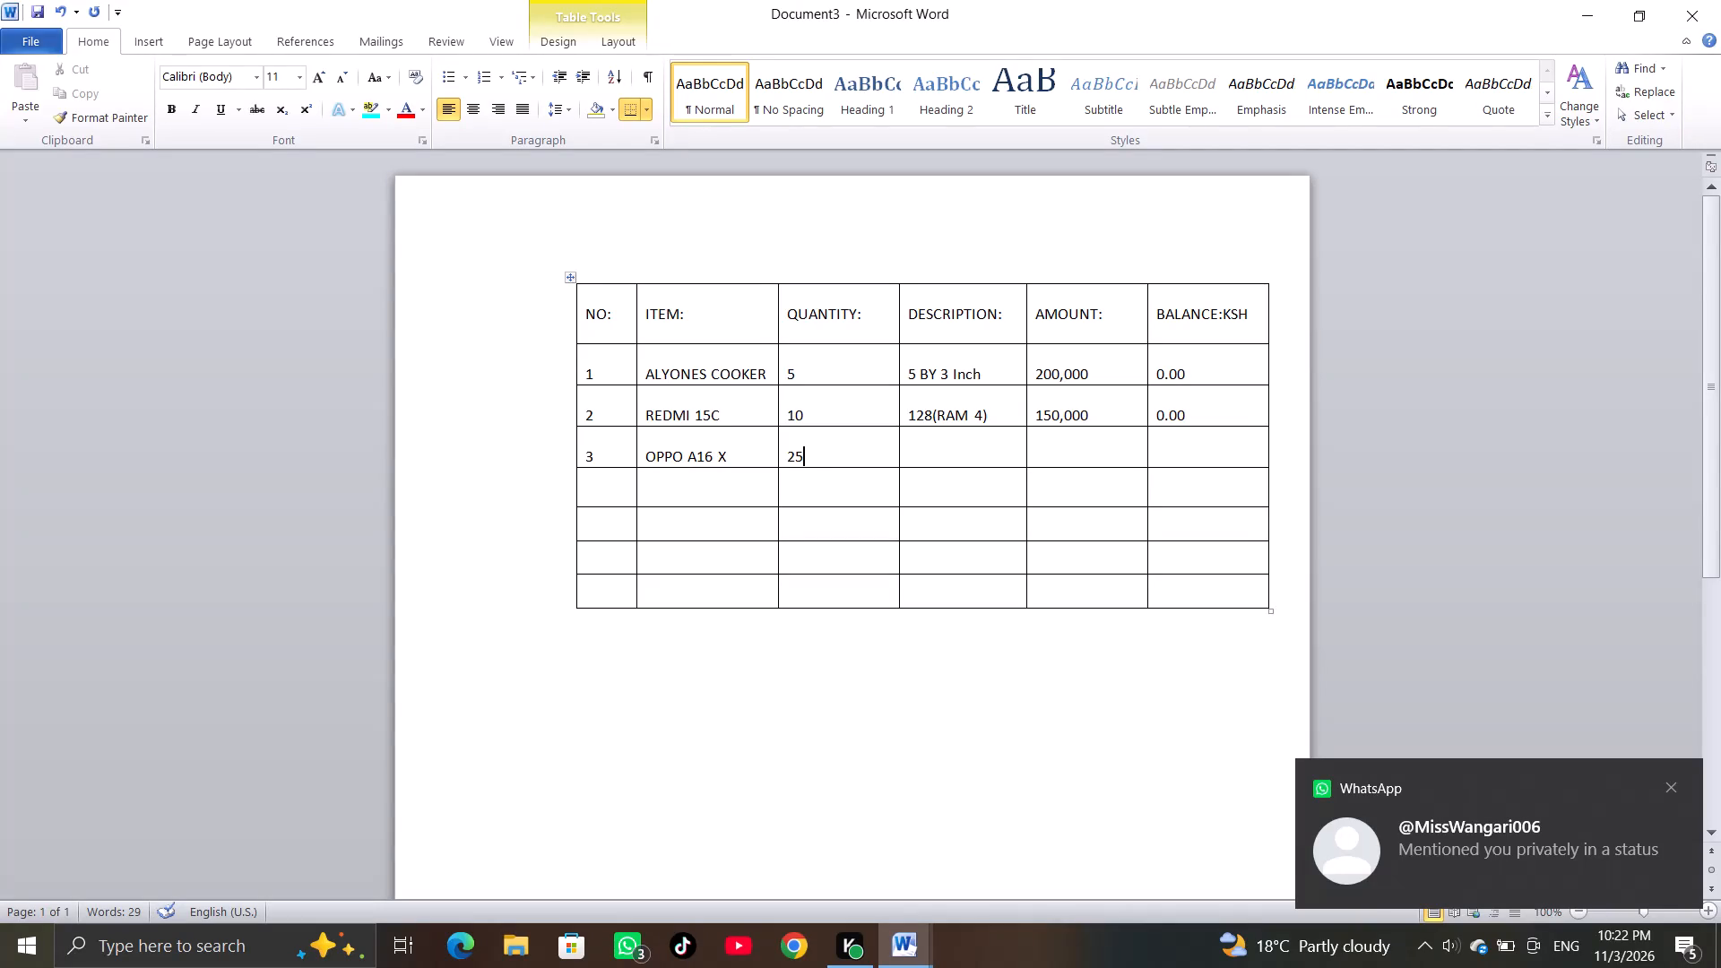
Enter 256 on the second line of row 3's description cell.
{"action": "left_click", "coordinate": [934, 453]}
{"action": "key", "text": "Return"}
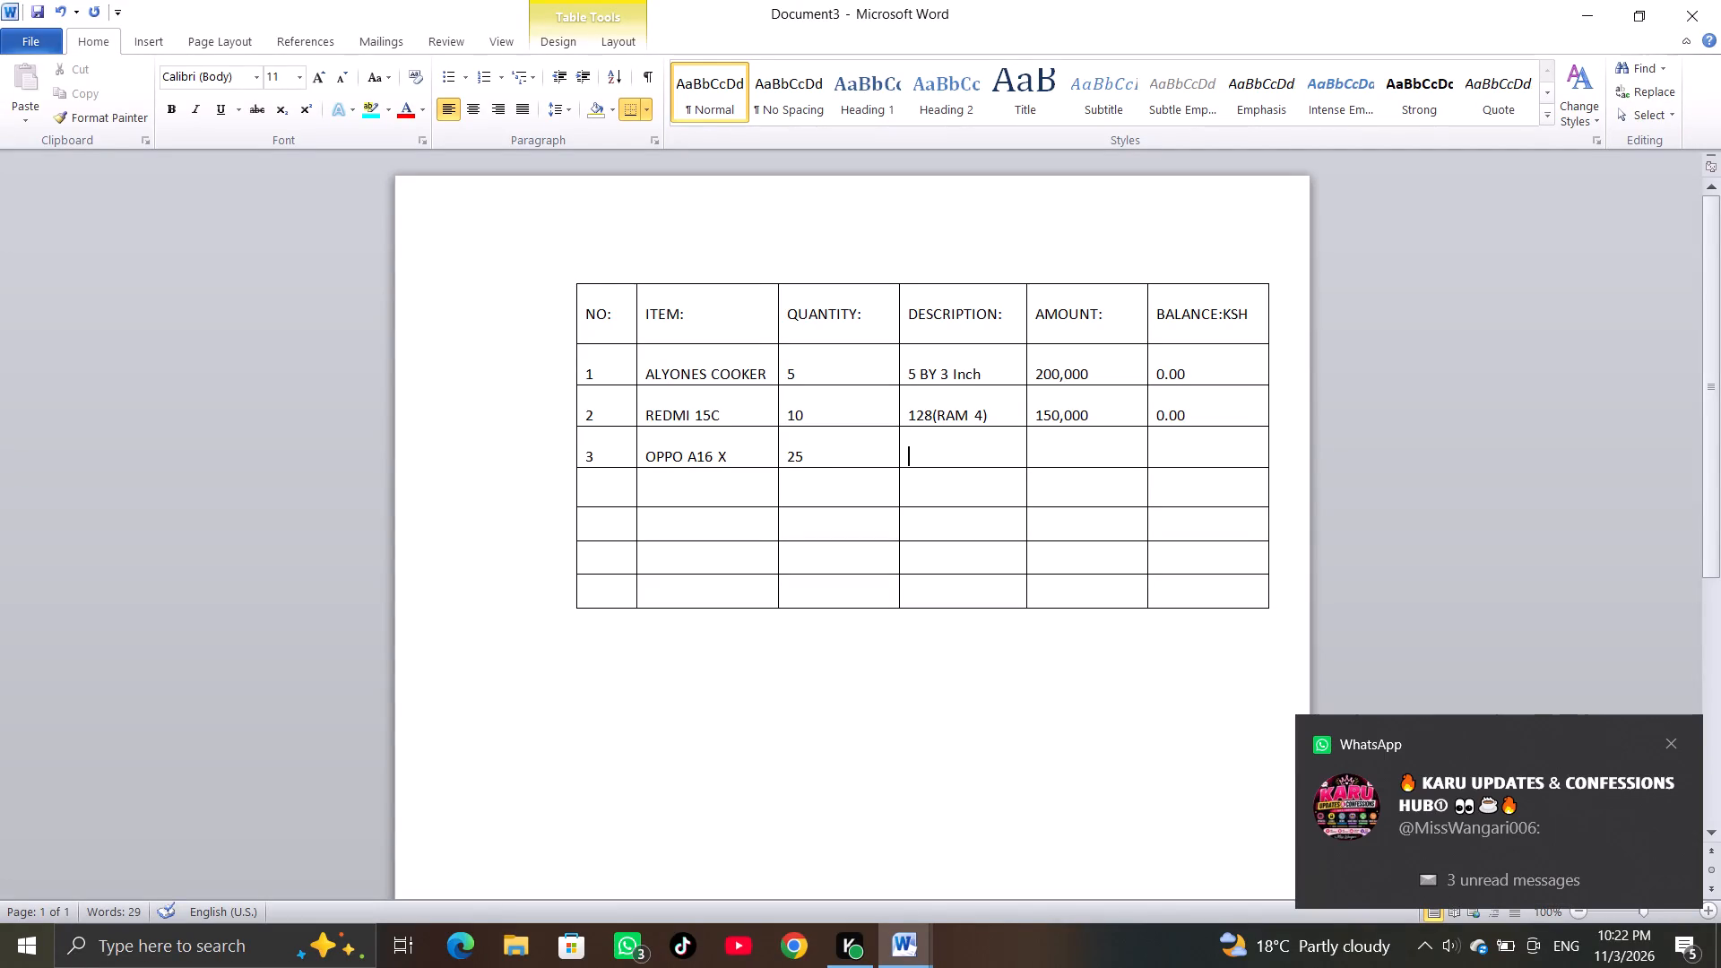
{"action": "type", "text": "256"}
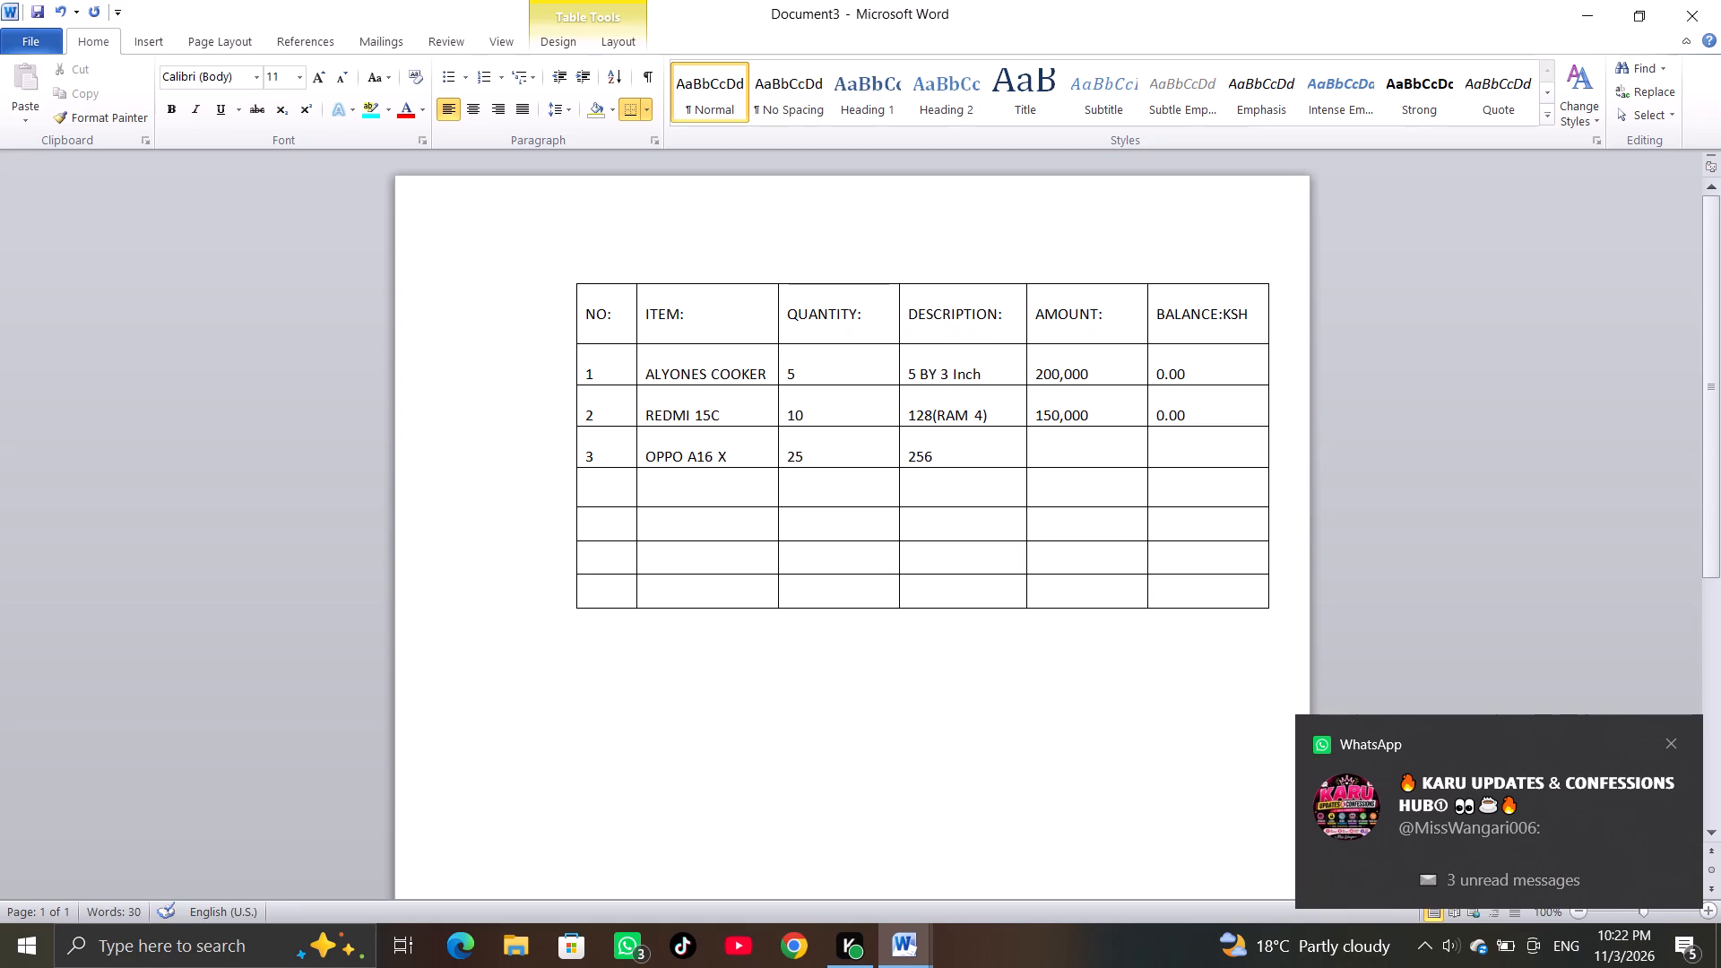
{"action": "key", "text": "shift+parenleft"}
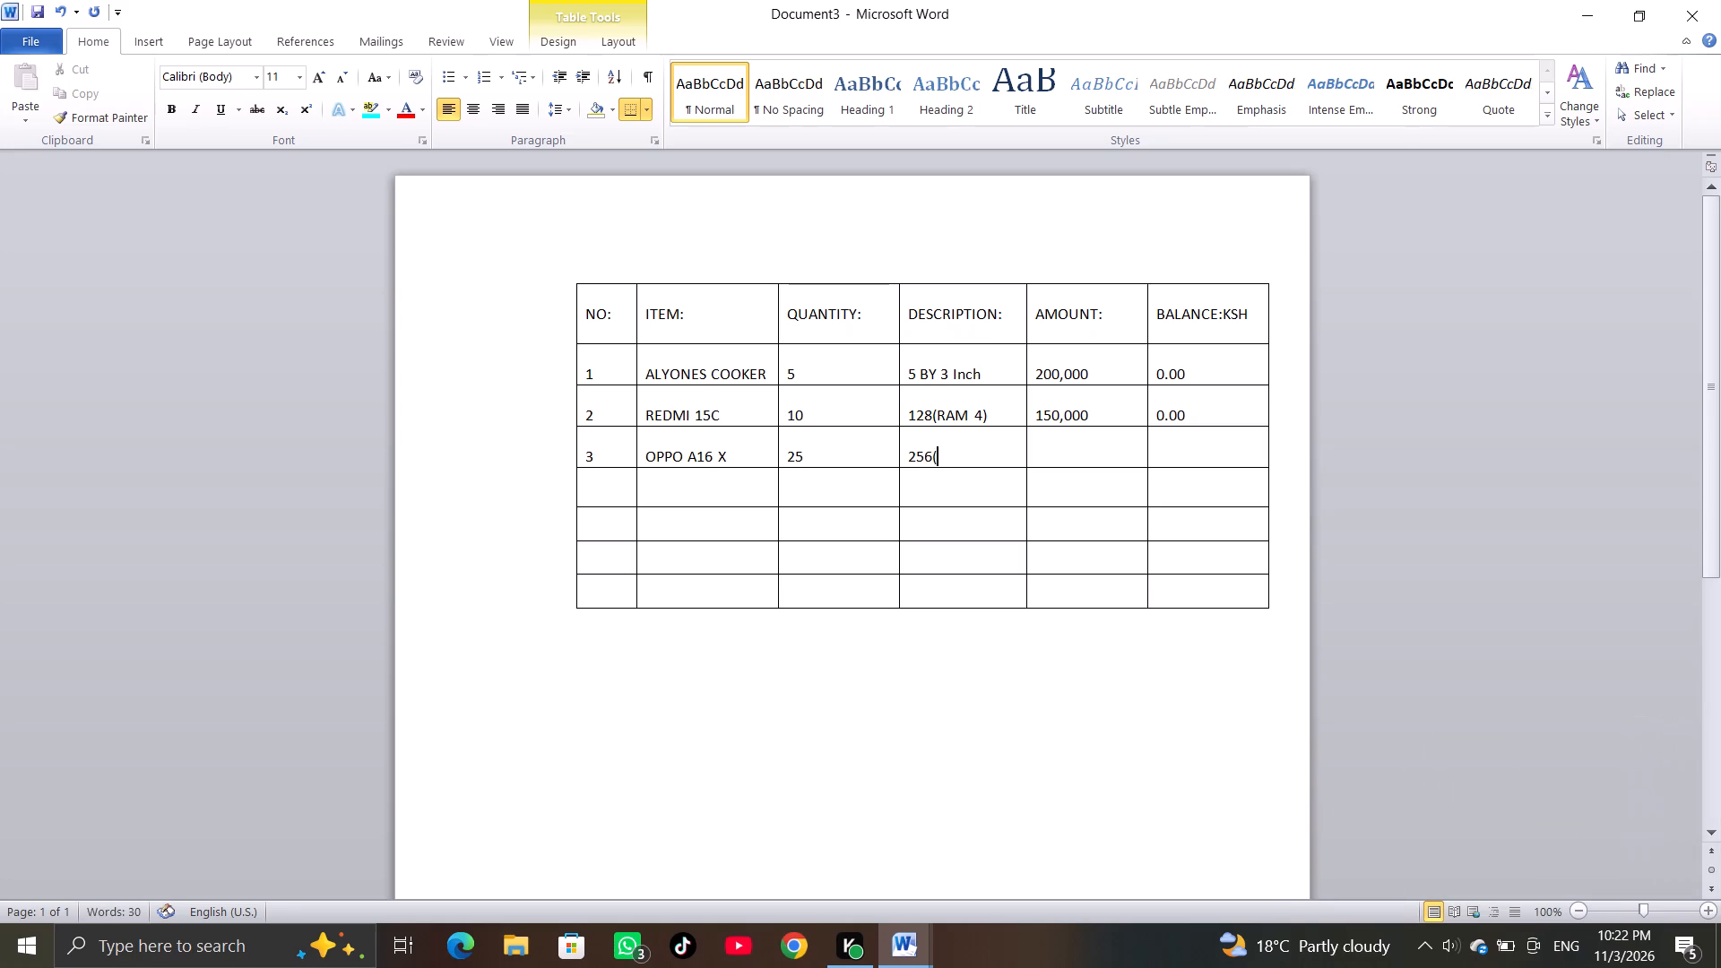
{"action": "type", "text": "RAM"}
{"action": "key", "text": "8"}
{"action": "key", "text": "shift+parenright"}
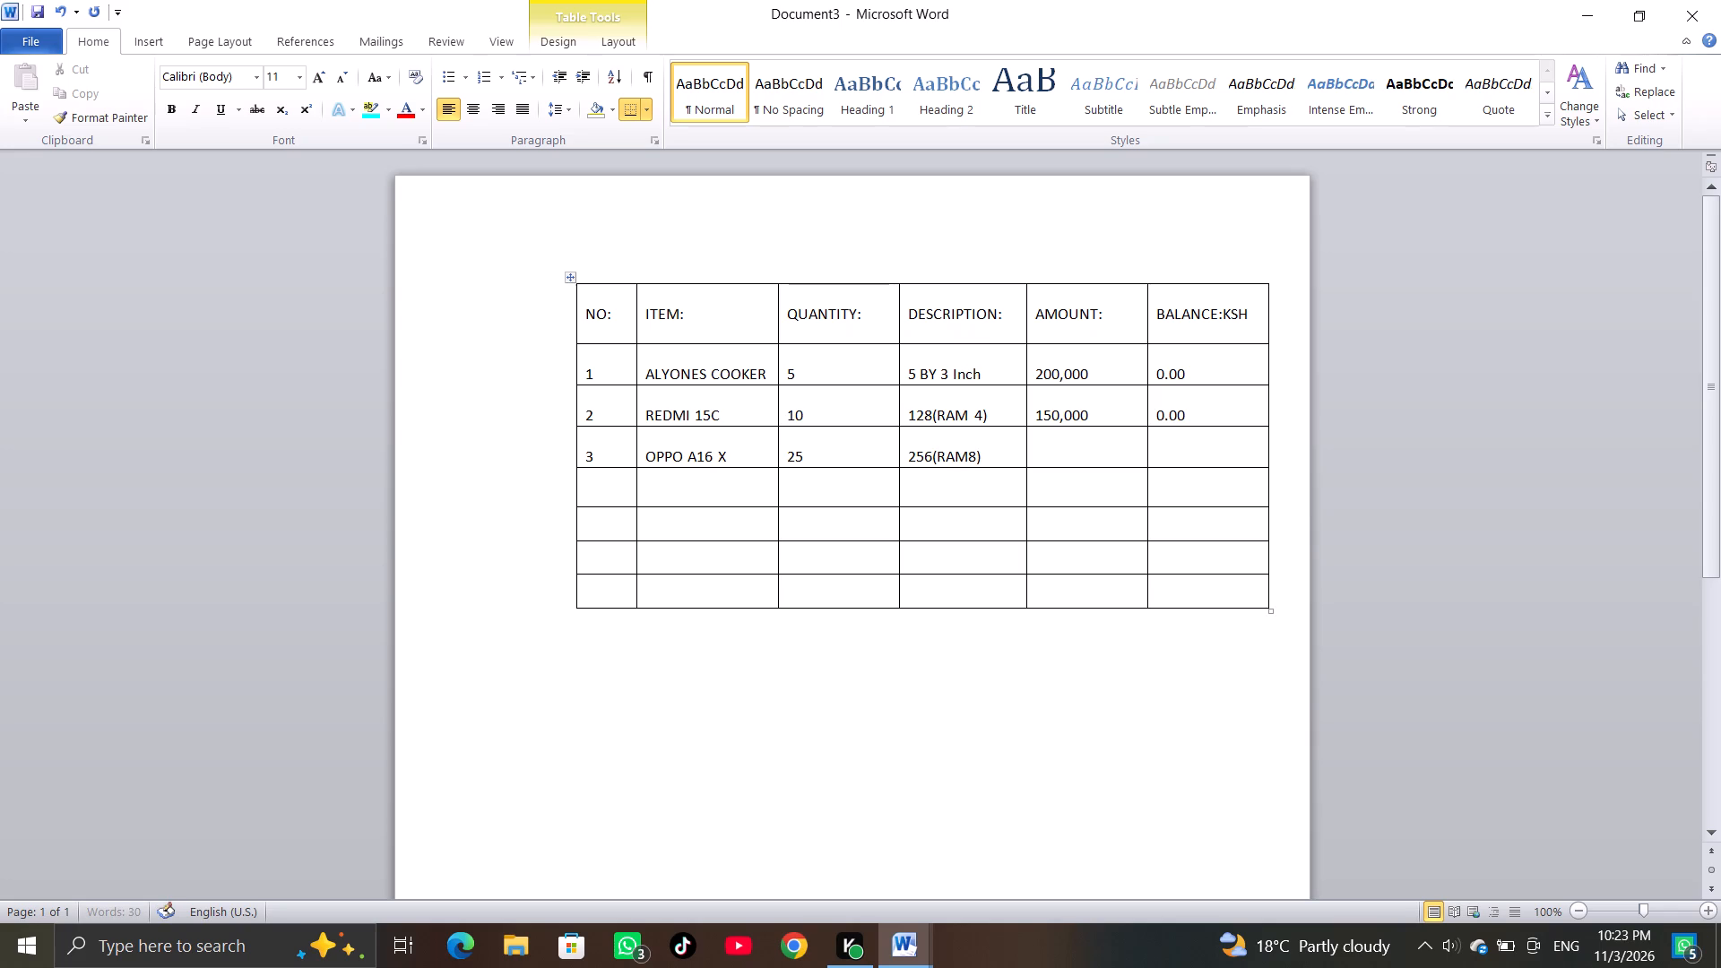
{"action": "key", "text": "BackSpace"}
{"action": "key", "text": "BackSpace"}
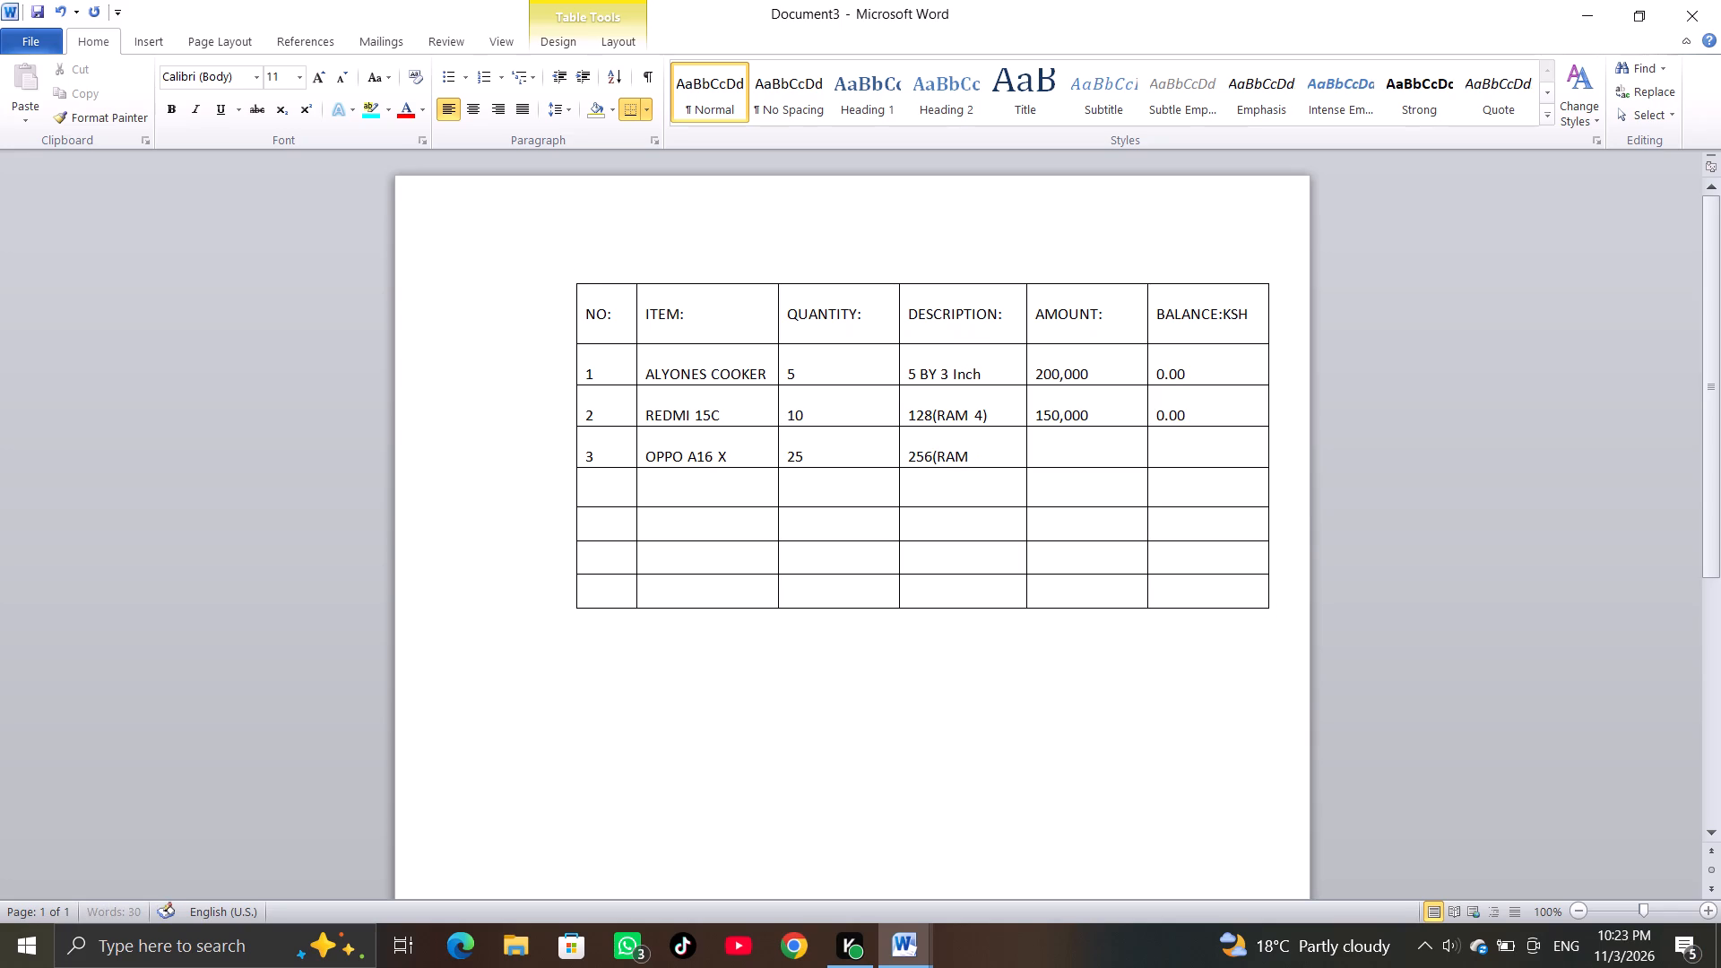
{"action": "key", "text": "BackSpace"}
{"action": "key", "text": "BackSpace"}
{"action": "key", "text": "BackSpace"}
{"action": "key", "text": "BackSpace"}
Add +8 directly after 256 in row 3's description so it reads "256+8".
{"action": "key", "text": "shift+plus"}
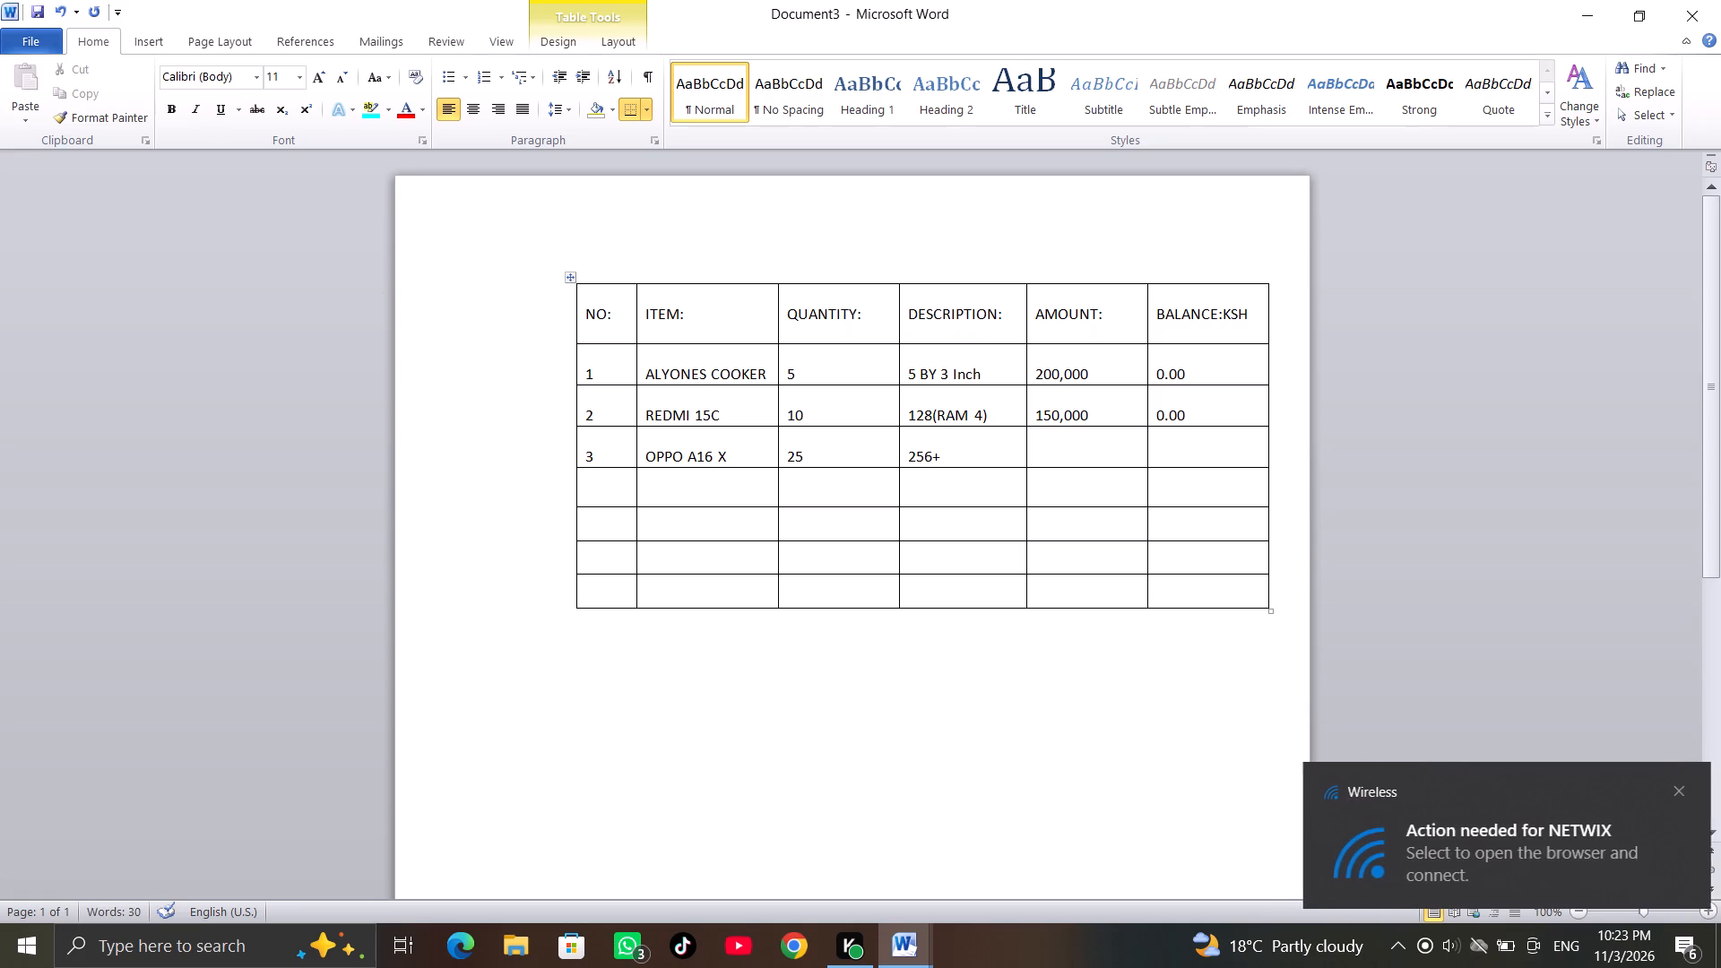
{"action": "key", "text": "8"}
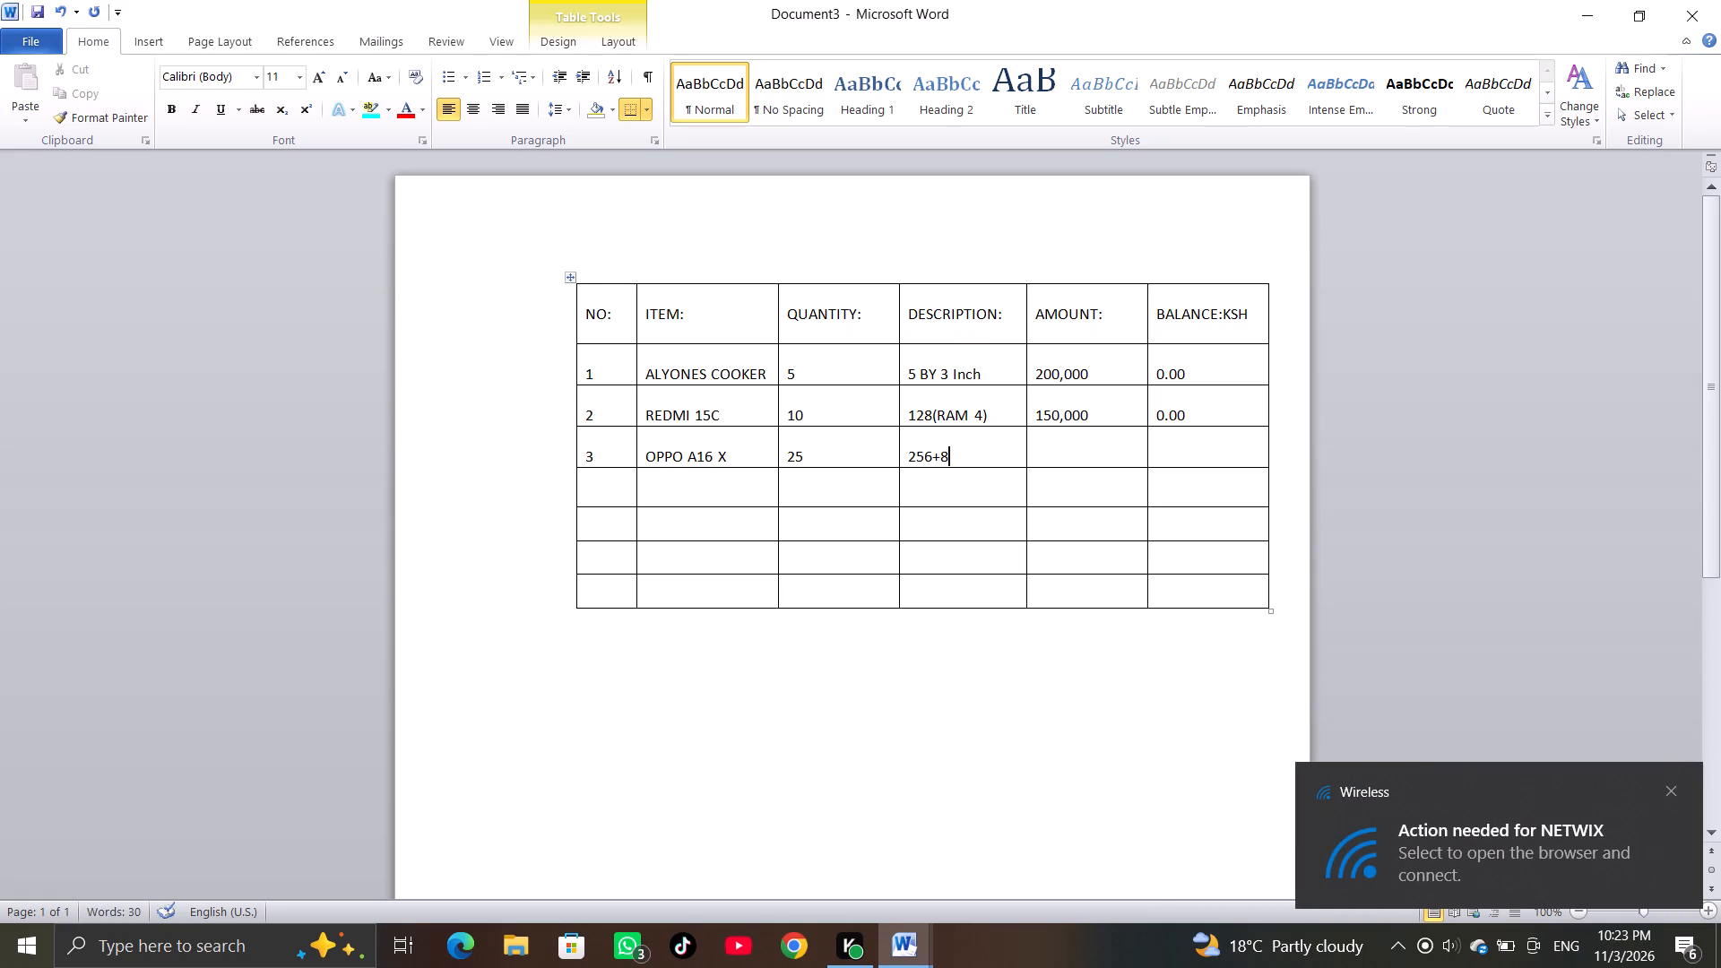
Replace the bracketed RAM note in the REDMI 15C description with +4 so it reads "128+4".
{"action": "left_click", "coordinate": [990, 418]}
{"action": "key", "text": "BackSpace"}
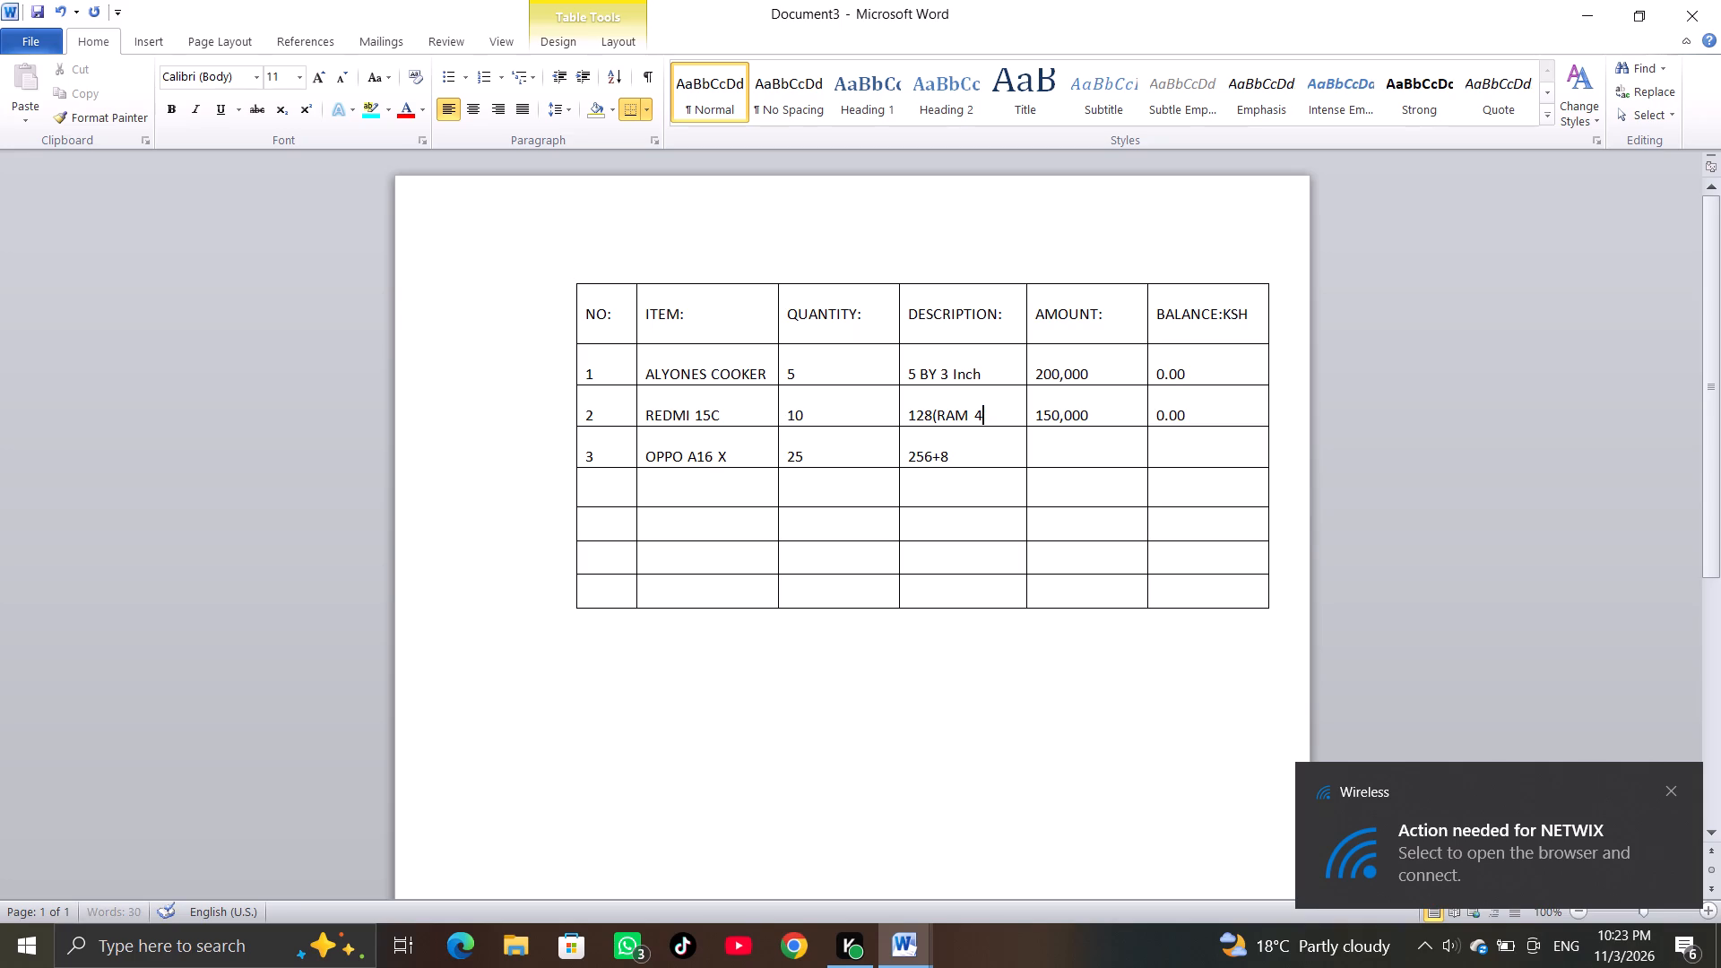
{"action": "key", "text": "BackSpace"}
{"action": "key", "text": "BackSpace"}
{"action": "key", "text": "BackSpace"}
{"action": "key", "text": "BackSpace"}
{"action": "key", "text": "BackSpace"}
{"action": "key", "text": "BackSpace"}
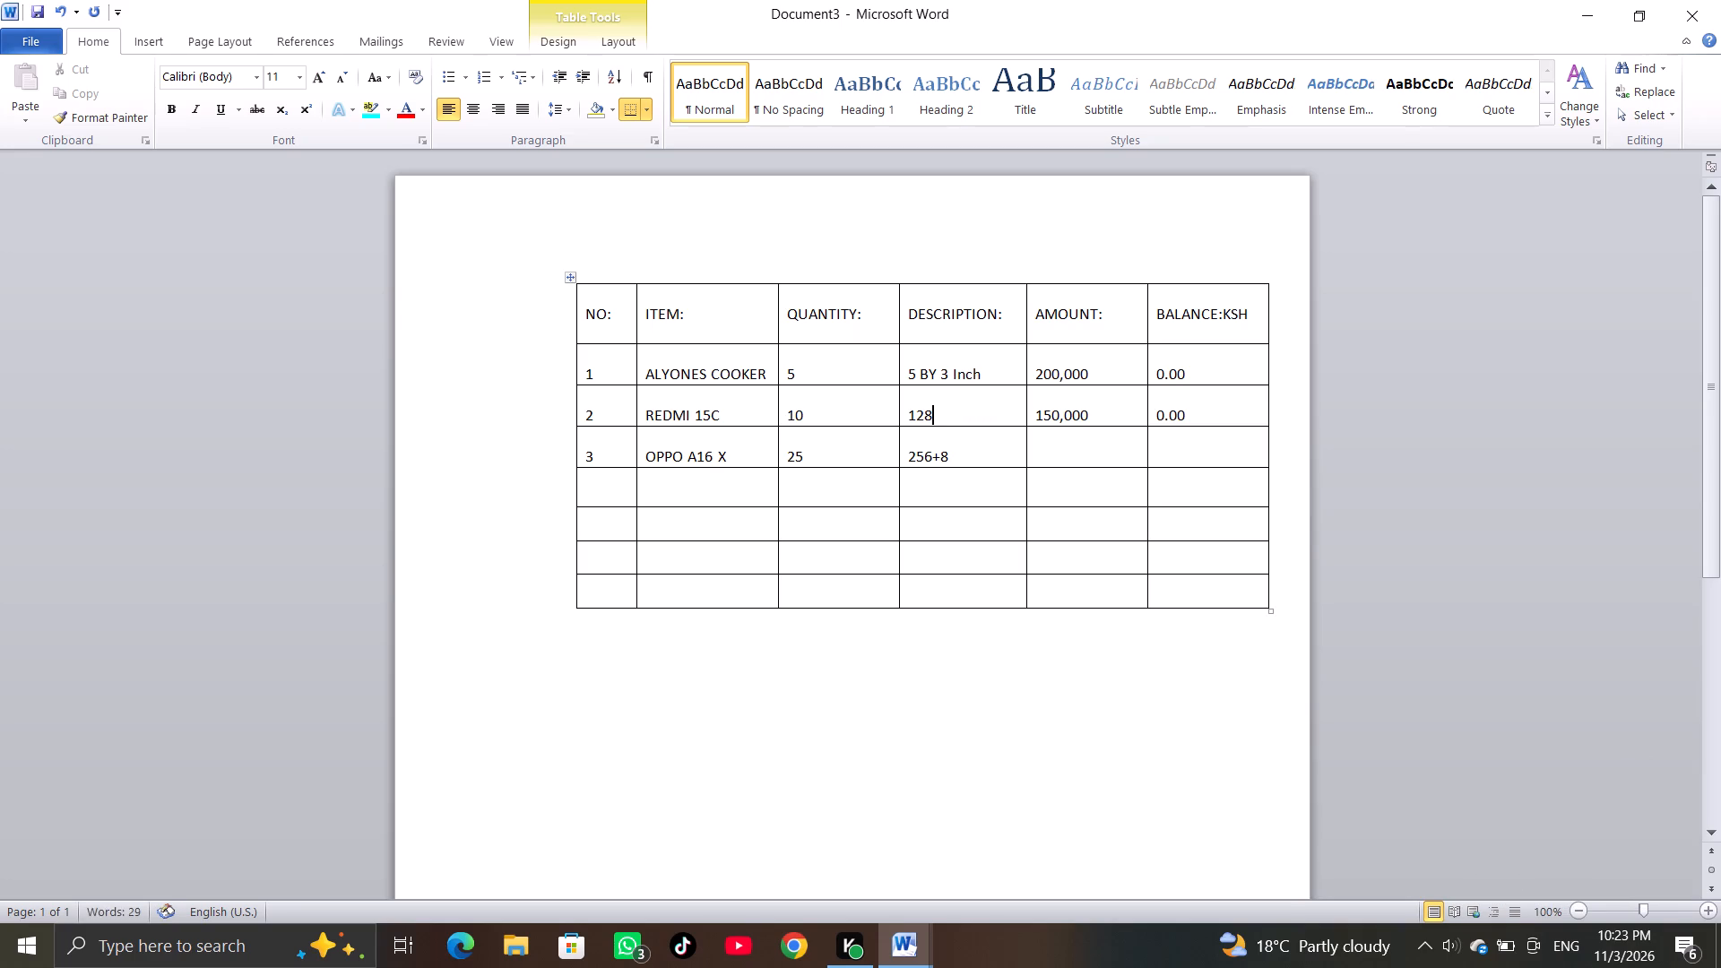
{"action": "key", "text": "shift+plus"}
{"action": "key", "text": "4"}
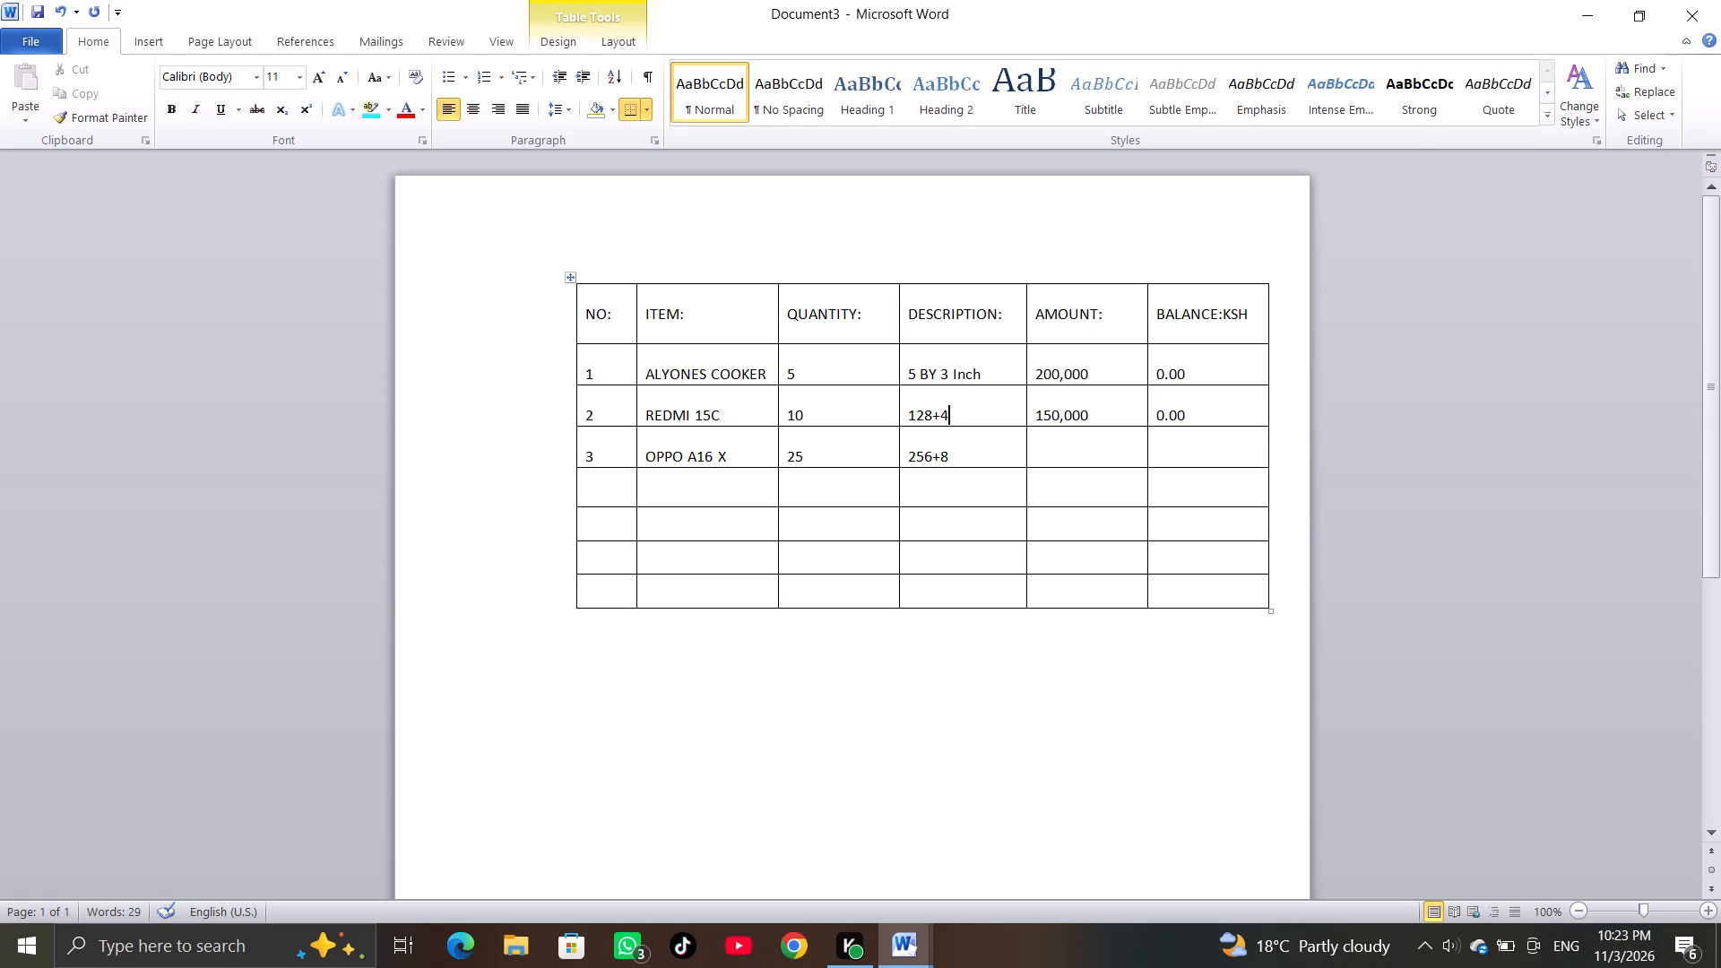
Enter the amount 300,000 on the second line of row 3's amount cell.
{"action": "left_click", "coordinate": [1054, 456]}
{"action": "key", "text": "Return"}
{"action": "type", "text": "300"}
{"action": "key", "text": "period"}
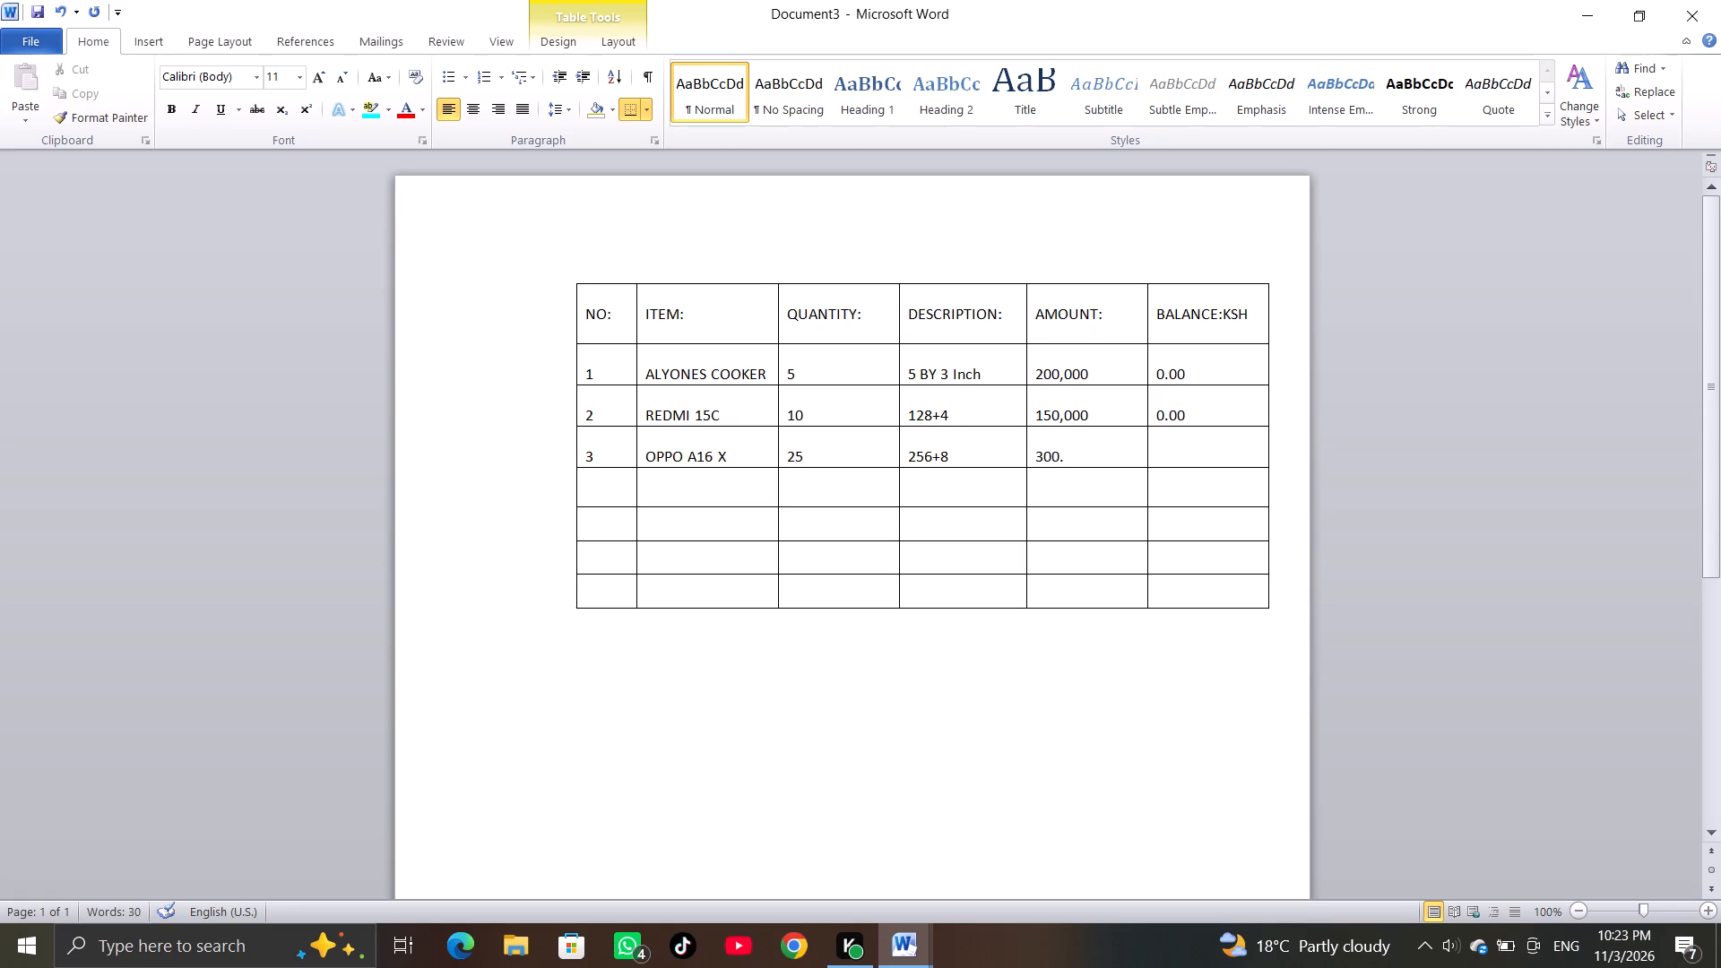
{"action": "key", "text": "BackSpace"}
{"action": "key", "text": "comma"}
{"action": "type", "text": "000"}
Enter the balance 0.00 on the second line of row 3's balance cell.
{"action": "left_click", "coordinate": [1175, 453]}
{"action": "key", "text": "Return"}
{"action": "key", "text": "0"}
{"action": "type", "text": ".00"}
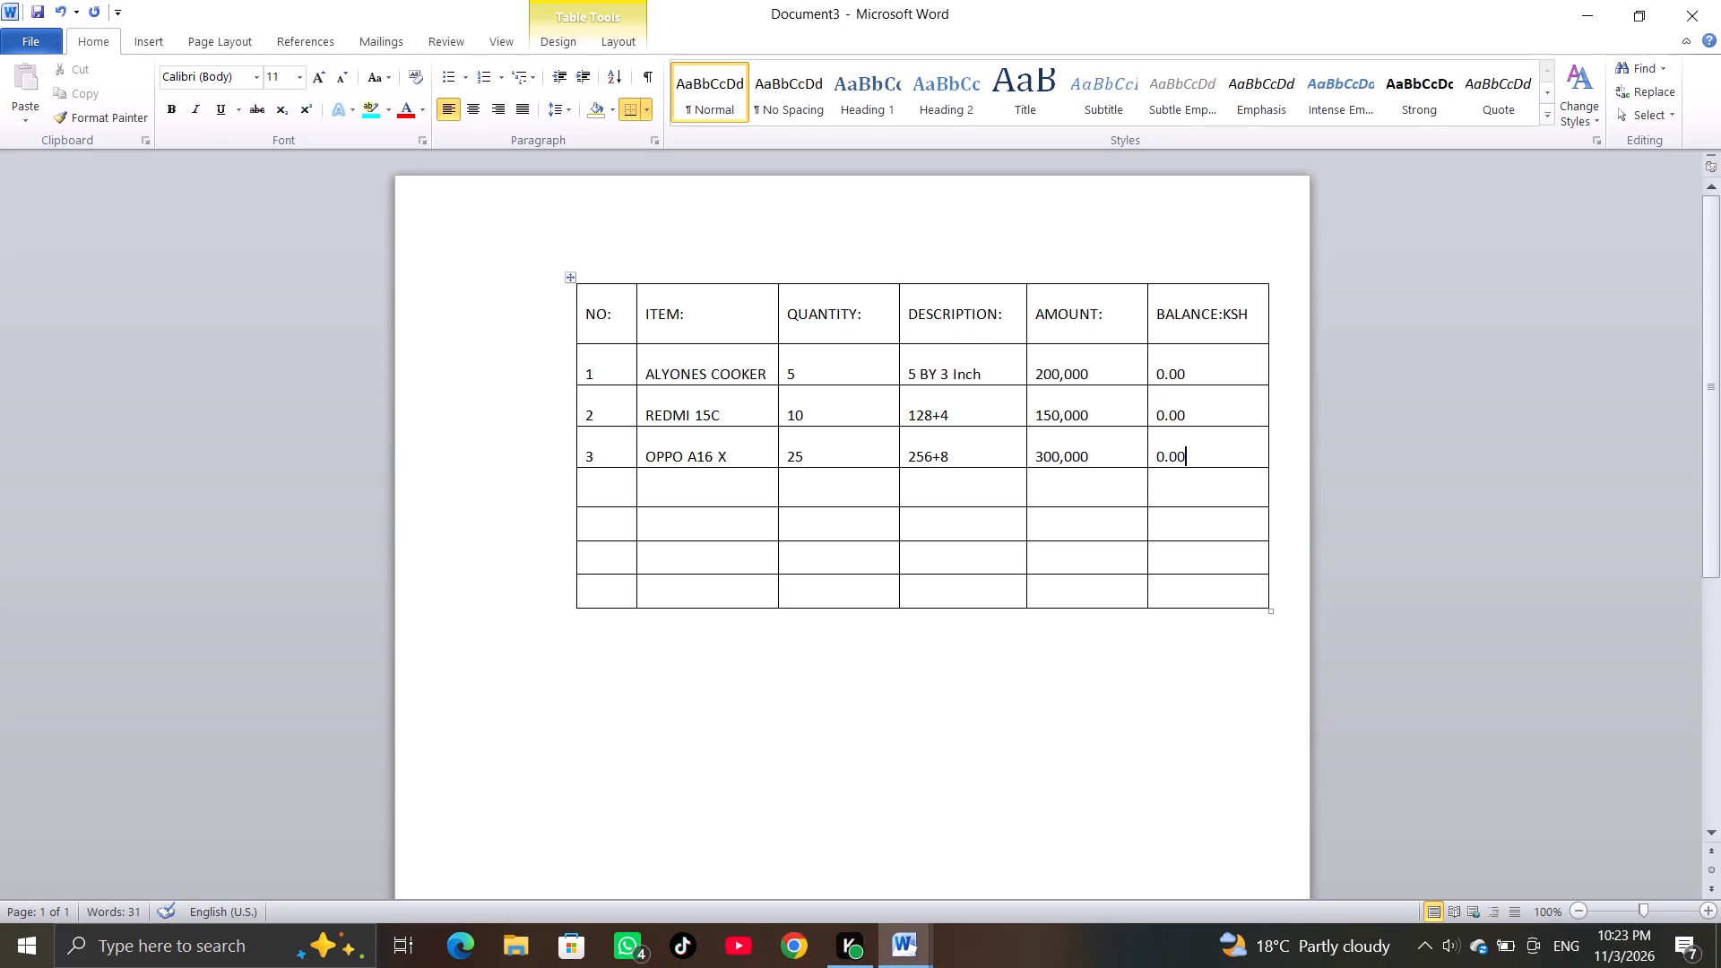
Number the row below the OPPO A16 X entry 4 on the second line of its number cell.
{"action": "left_click", "coordinate": [603, 497]}
{"action": "key", "text": "Return"}
{"action": "key", "text": "4"}
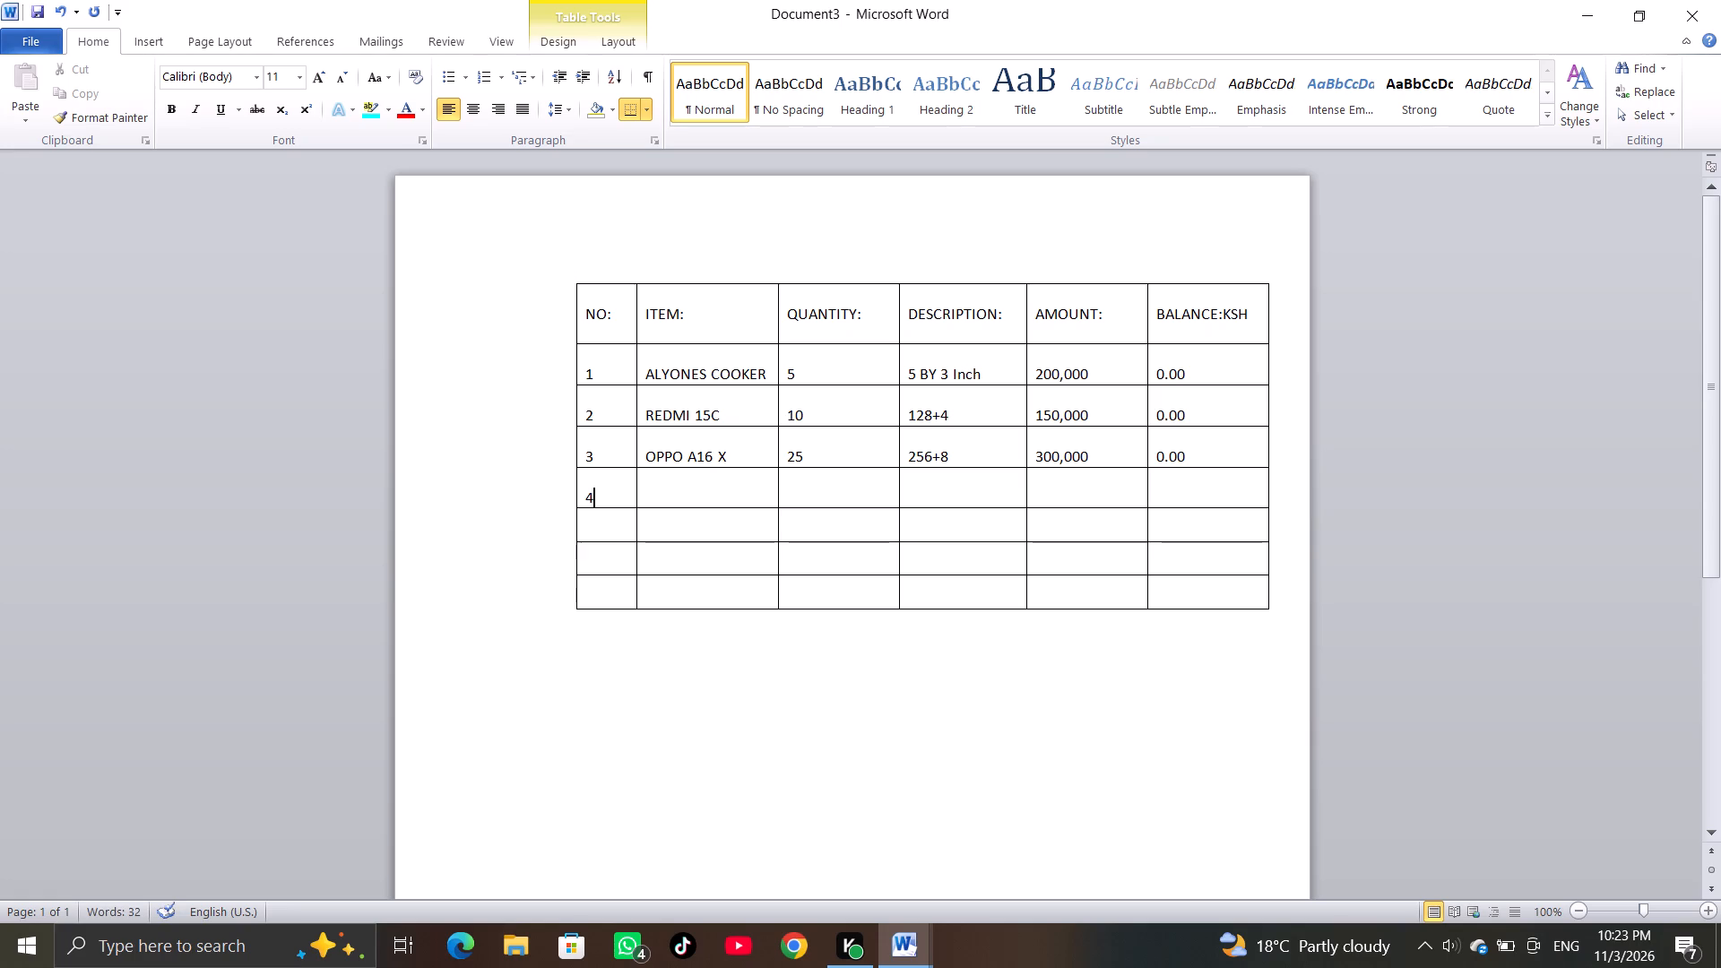
Enter SAMSUNG S 23 as row 4's item on the second line of its item cell.
{"action": "left_click", "coordinate": [656, 502]}
{"action": "key", "text": "Return"}
{"action": "type", "text": "SA"}
{"action": "key", "text": "m"}
{"action": "type", "text": "SUND"}
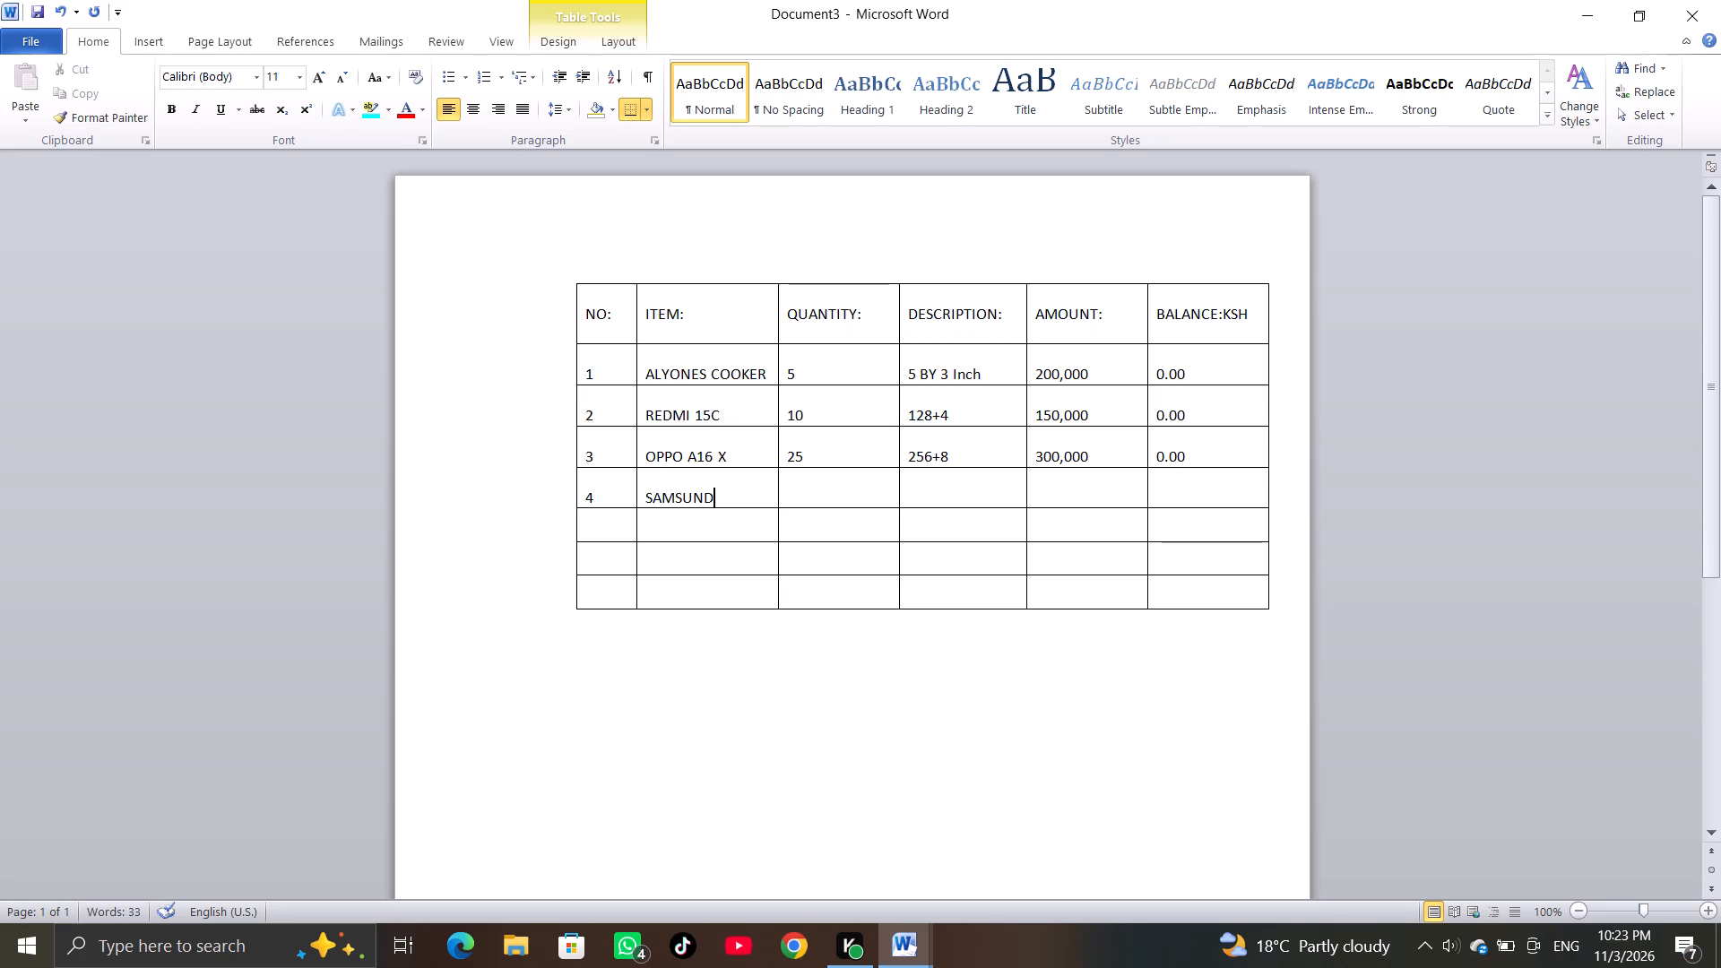
{"action": "key", "text": "BackSpace"}
{"action": "key", "text": "g"}
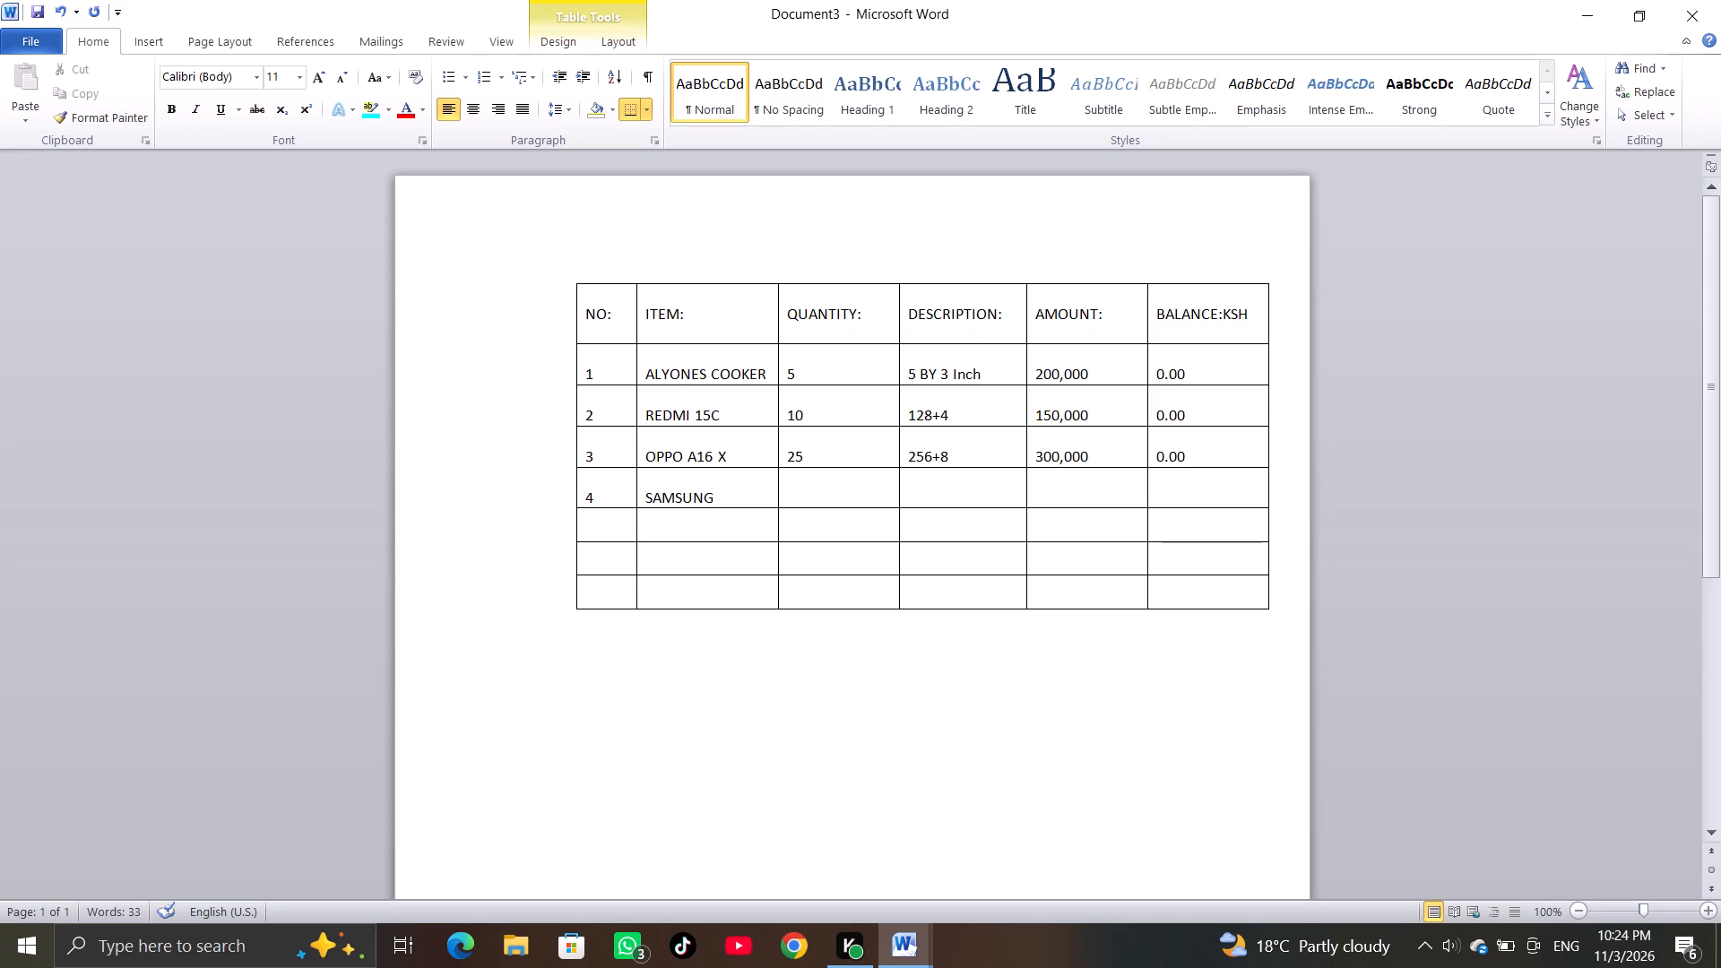
{"action": "key", "text": "space"}
{"action": "type", "text": "S"}
{"action": "key", "text": "space"}
{"action": "type", "text": "23"}
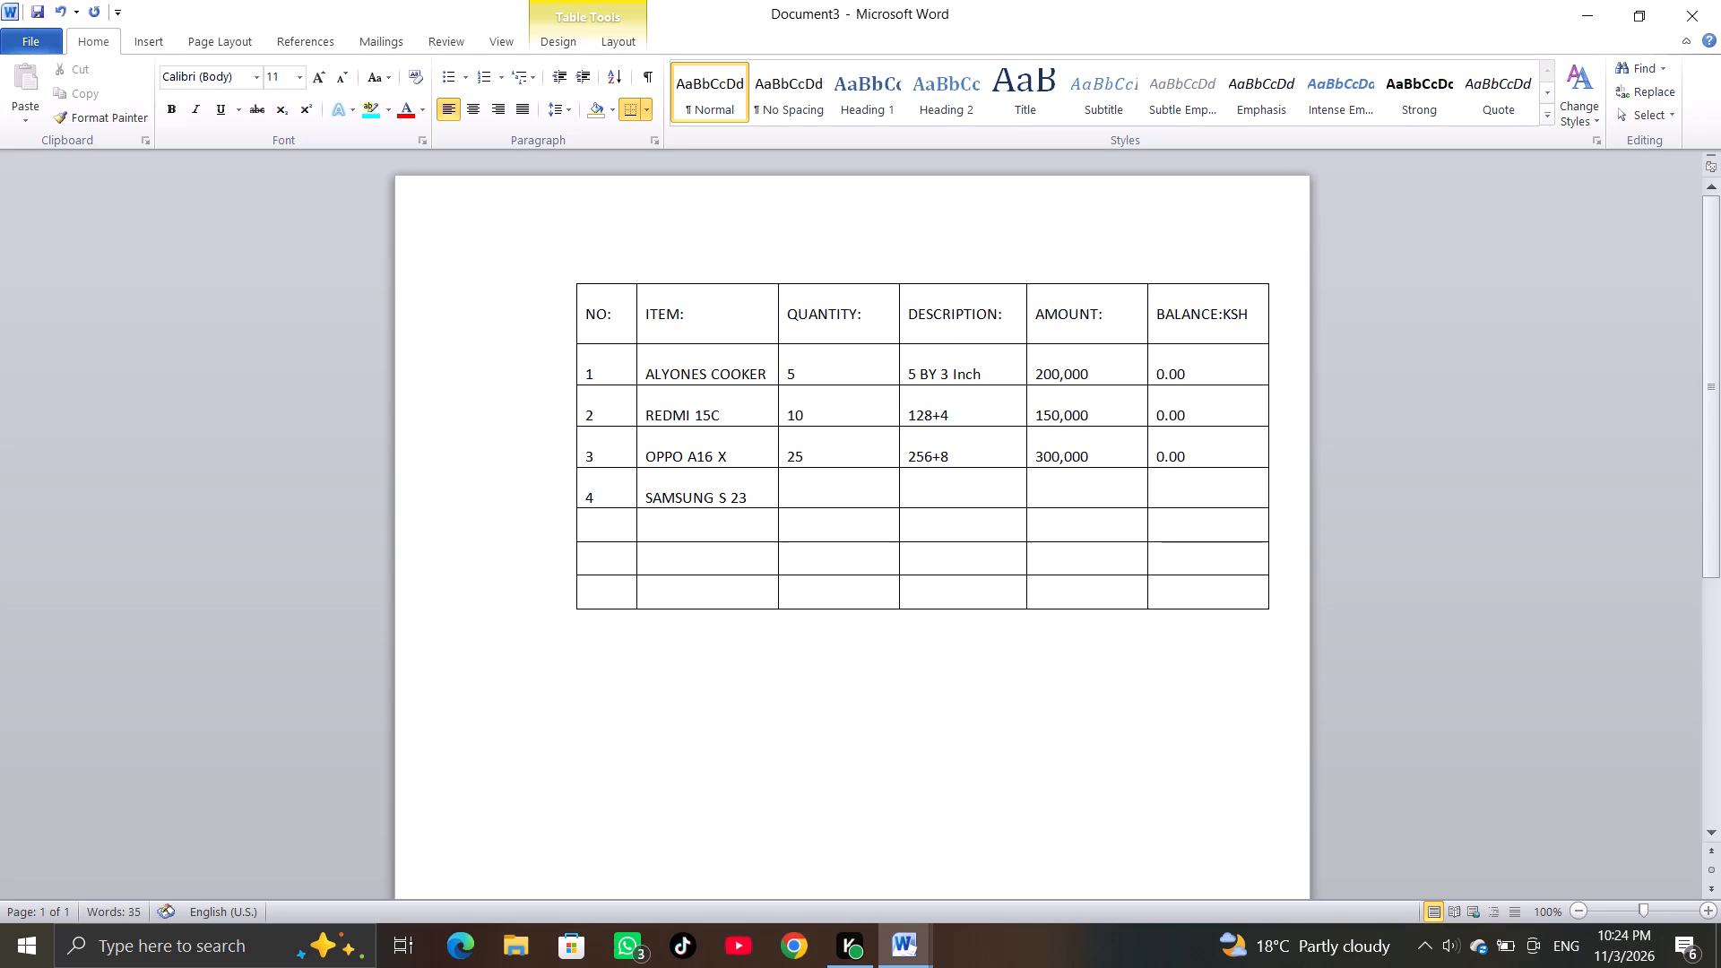
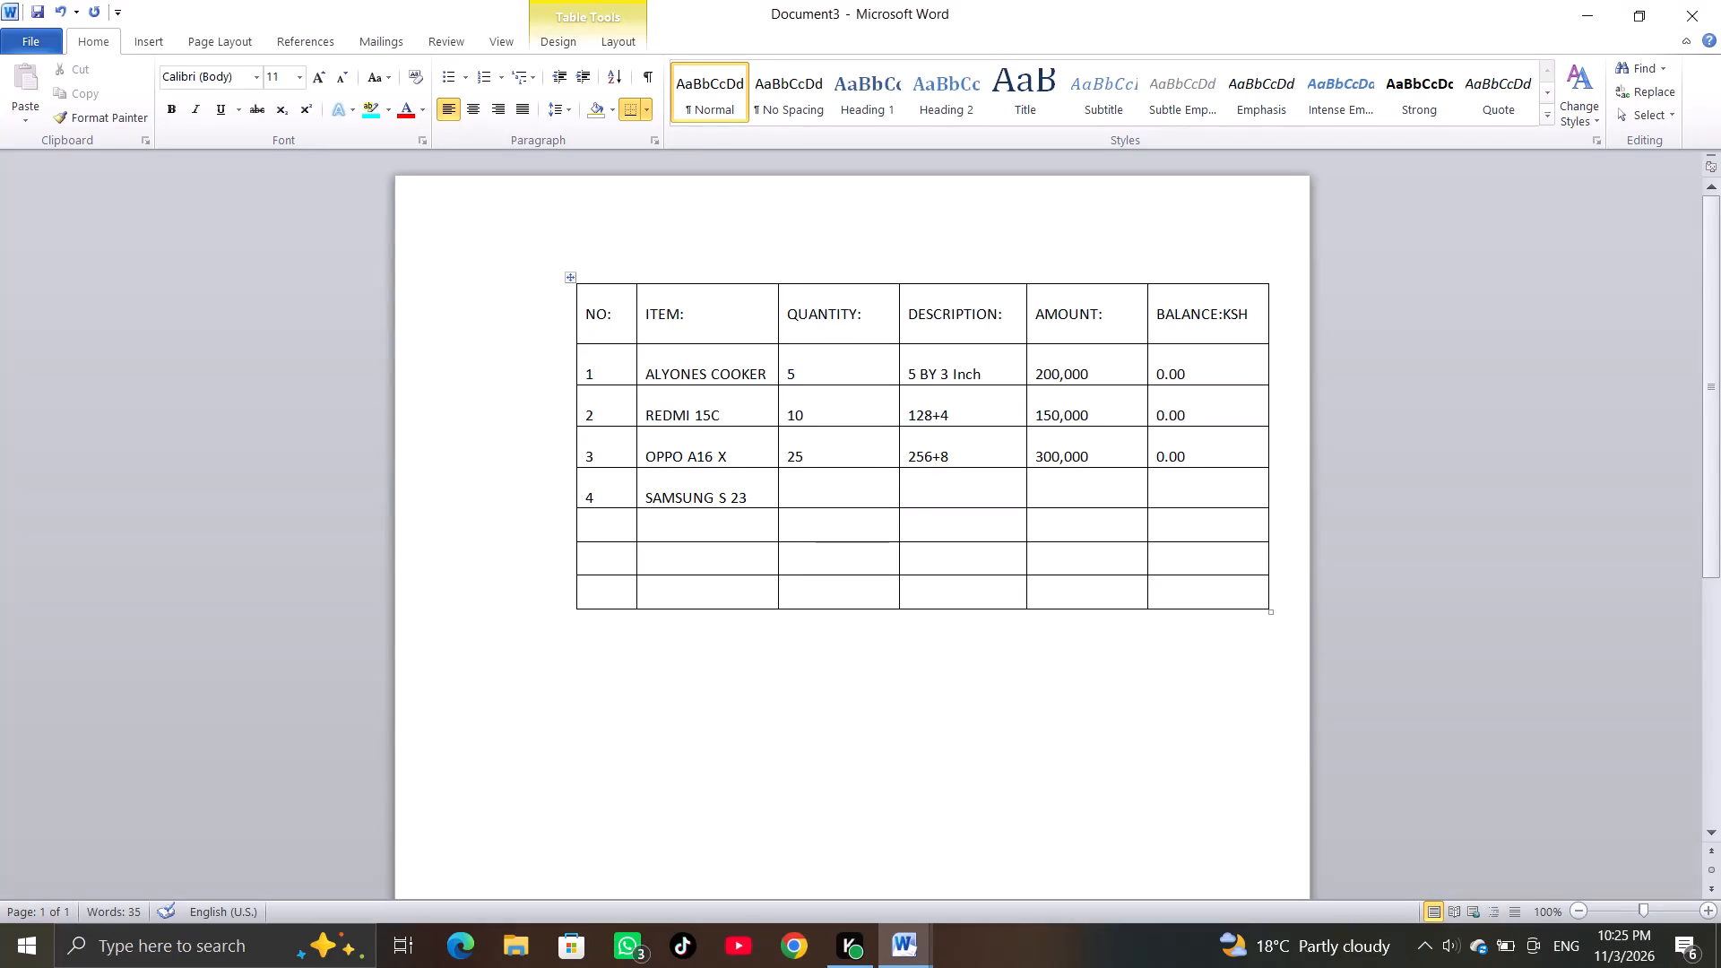
Begin the quantity entry for the SAMSUNG S 23 row on the second line of its quantity cell.
{"action": "left_click", "coordinate": [799, 490]}
{"action": "key", "text": "Return"}
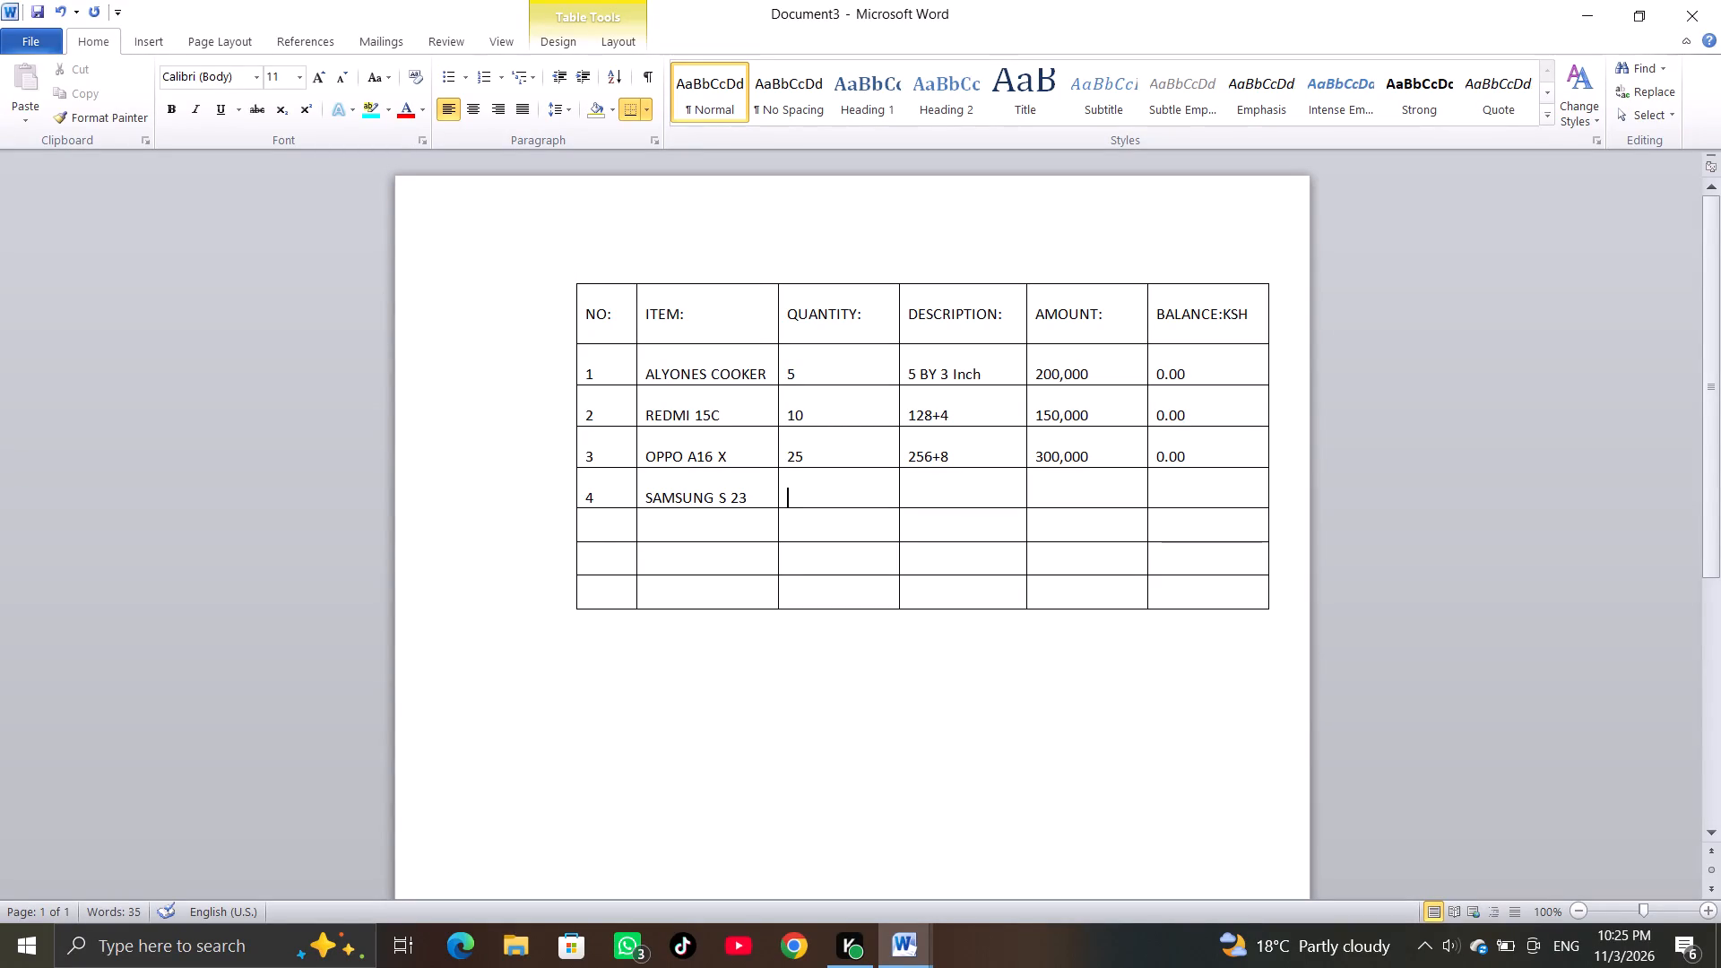
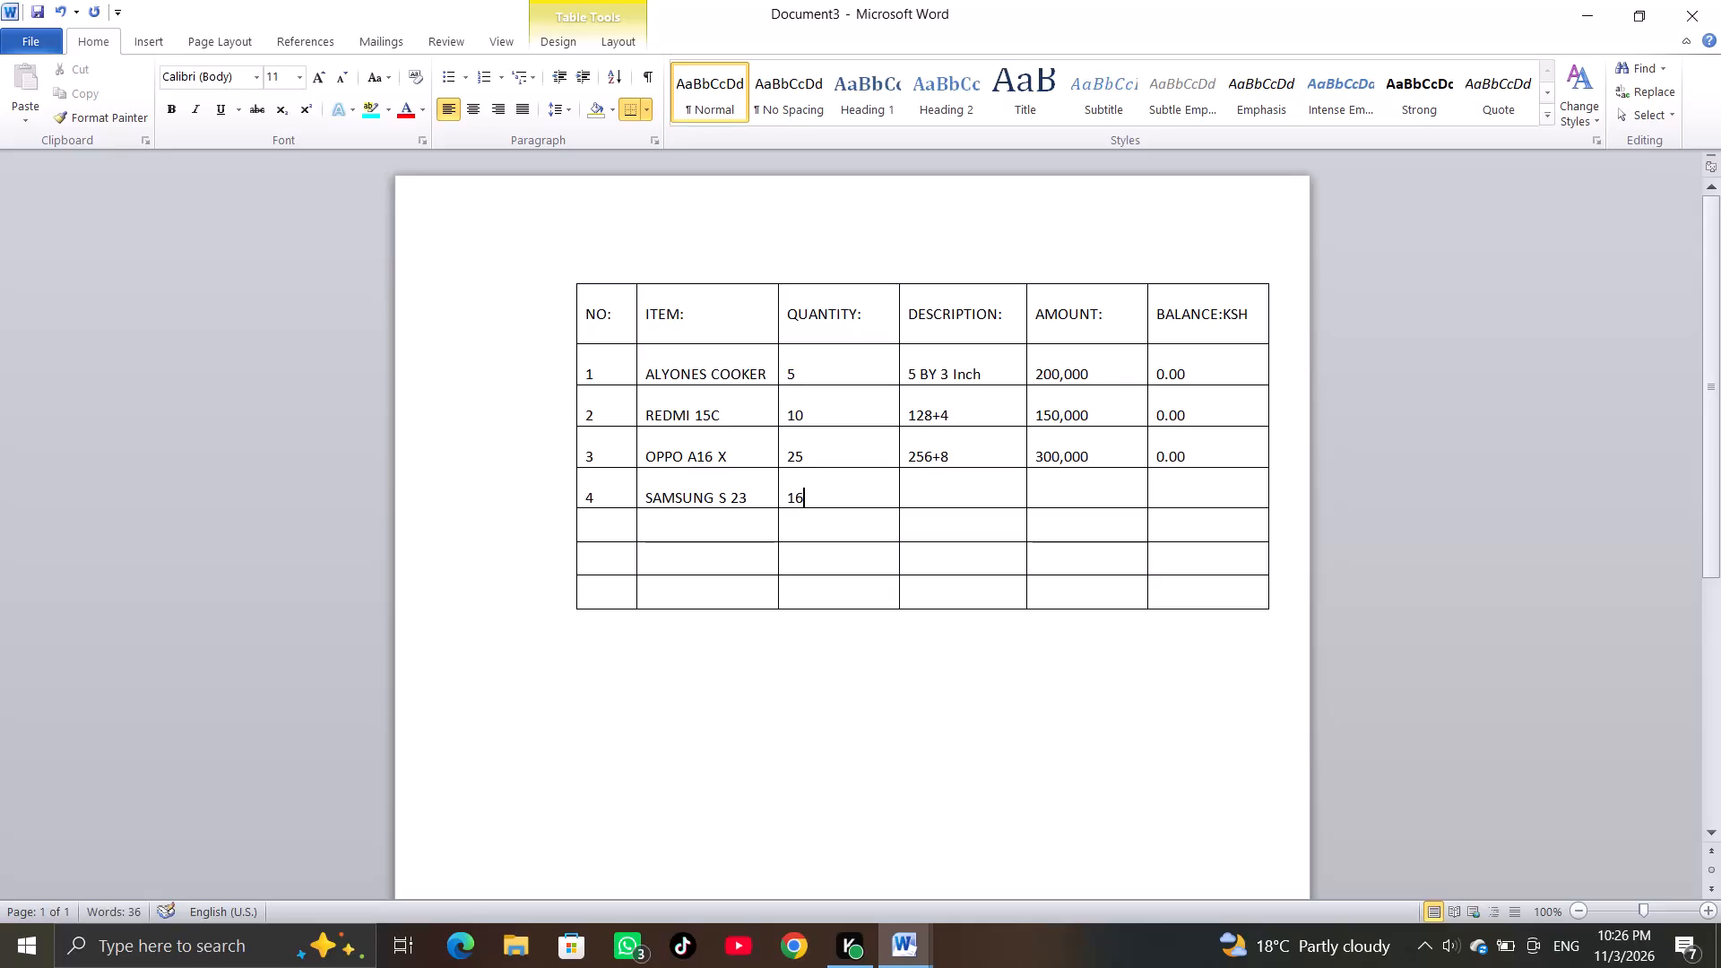
Enter 512+12 as the SAMSUNG S 23 row's description, on the second line of its cell.
{"action": "left_click", "coordinate": [921, 490]}
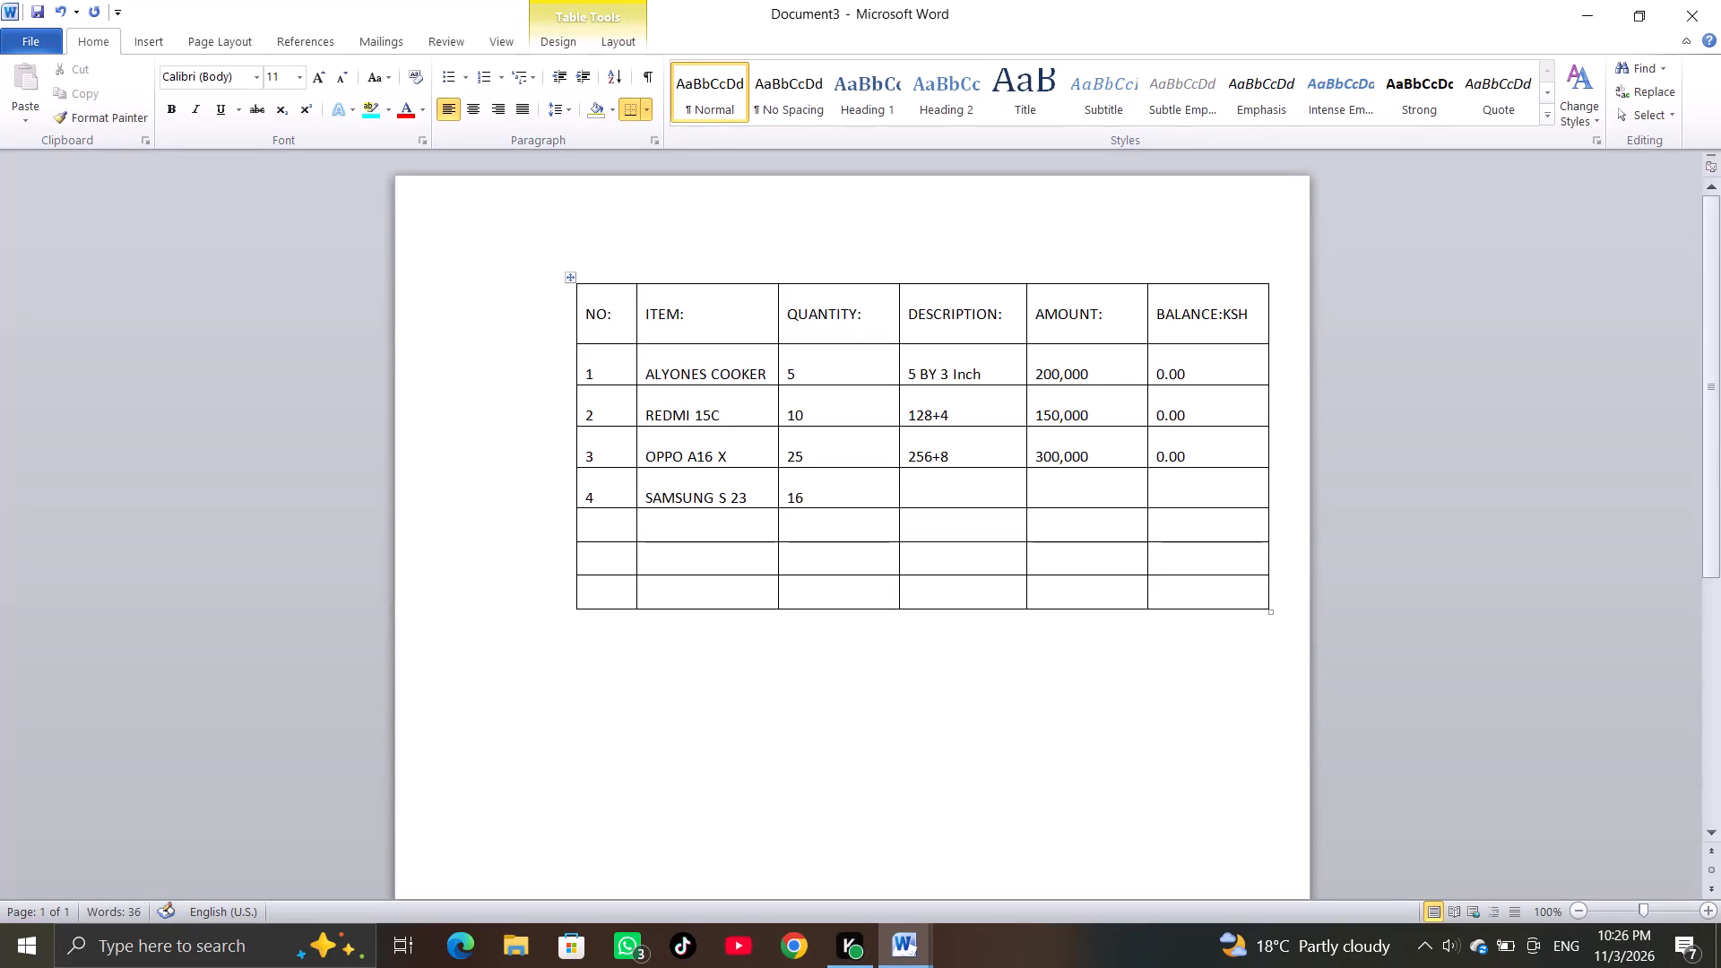
{"action": "key", "text": "Return"}
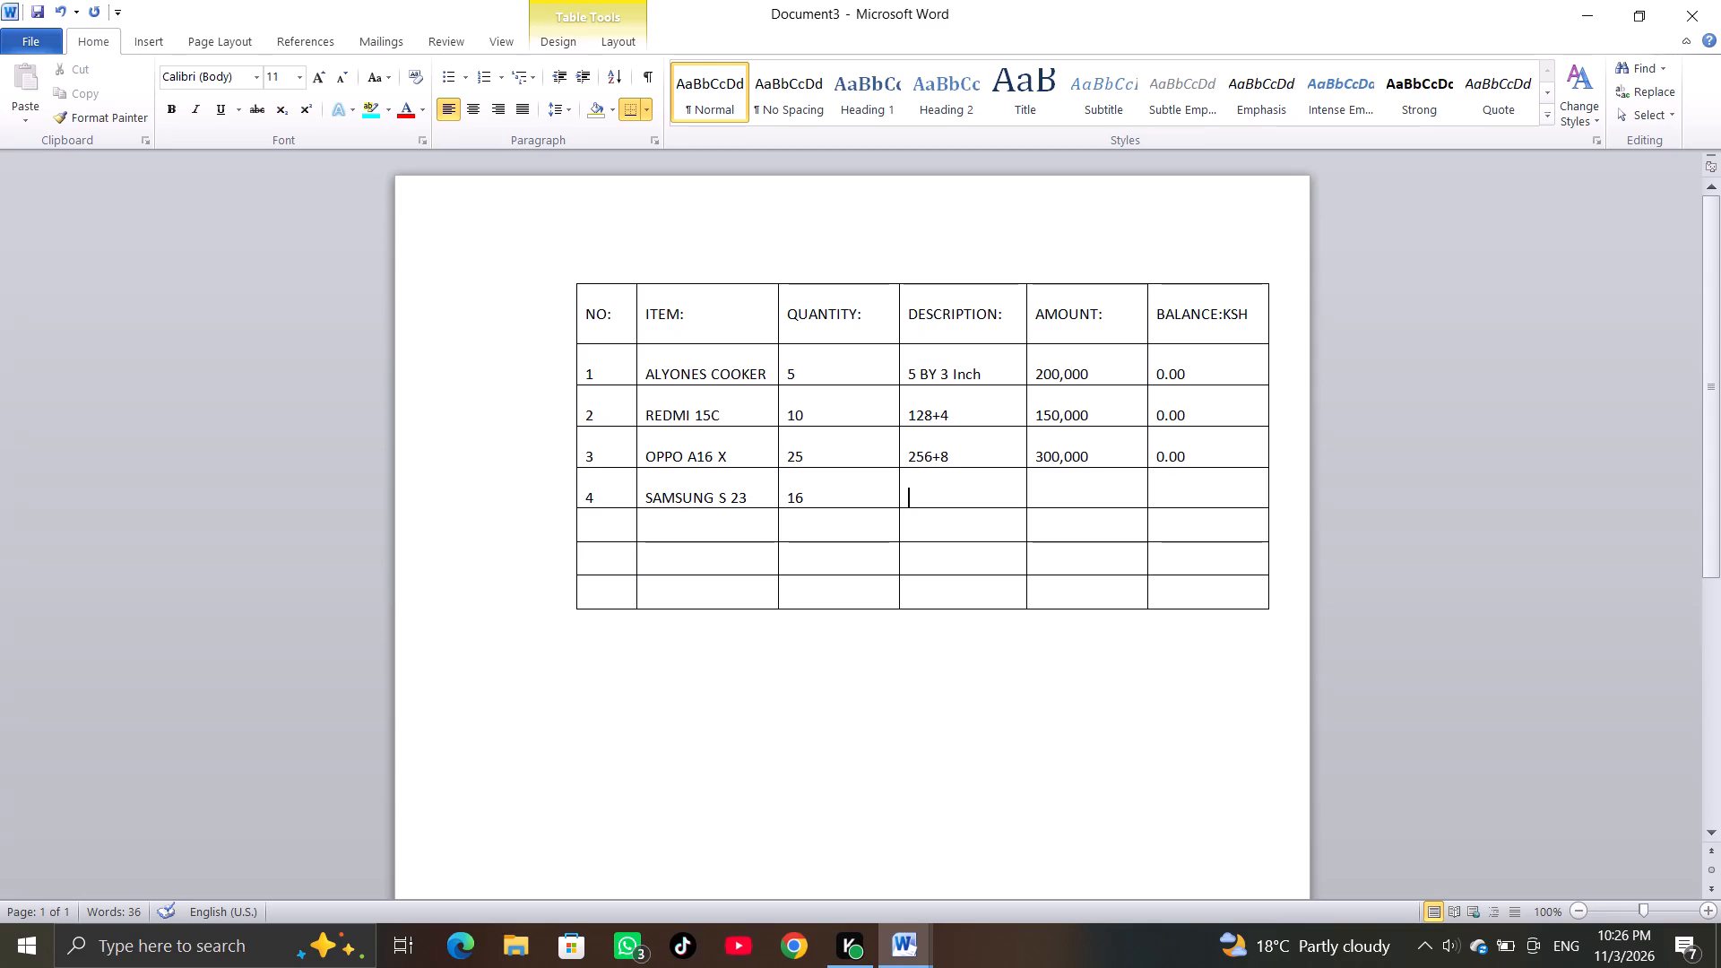
{"action": "type", "text": "512"}
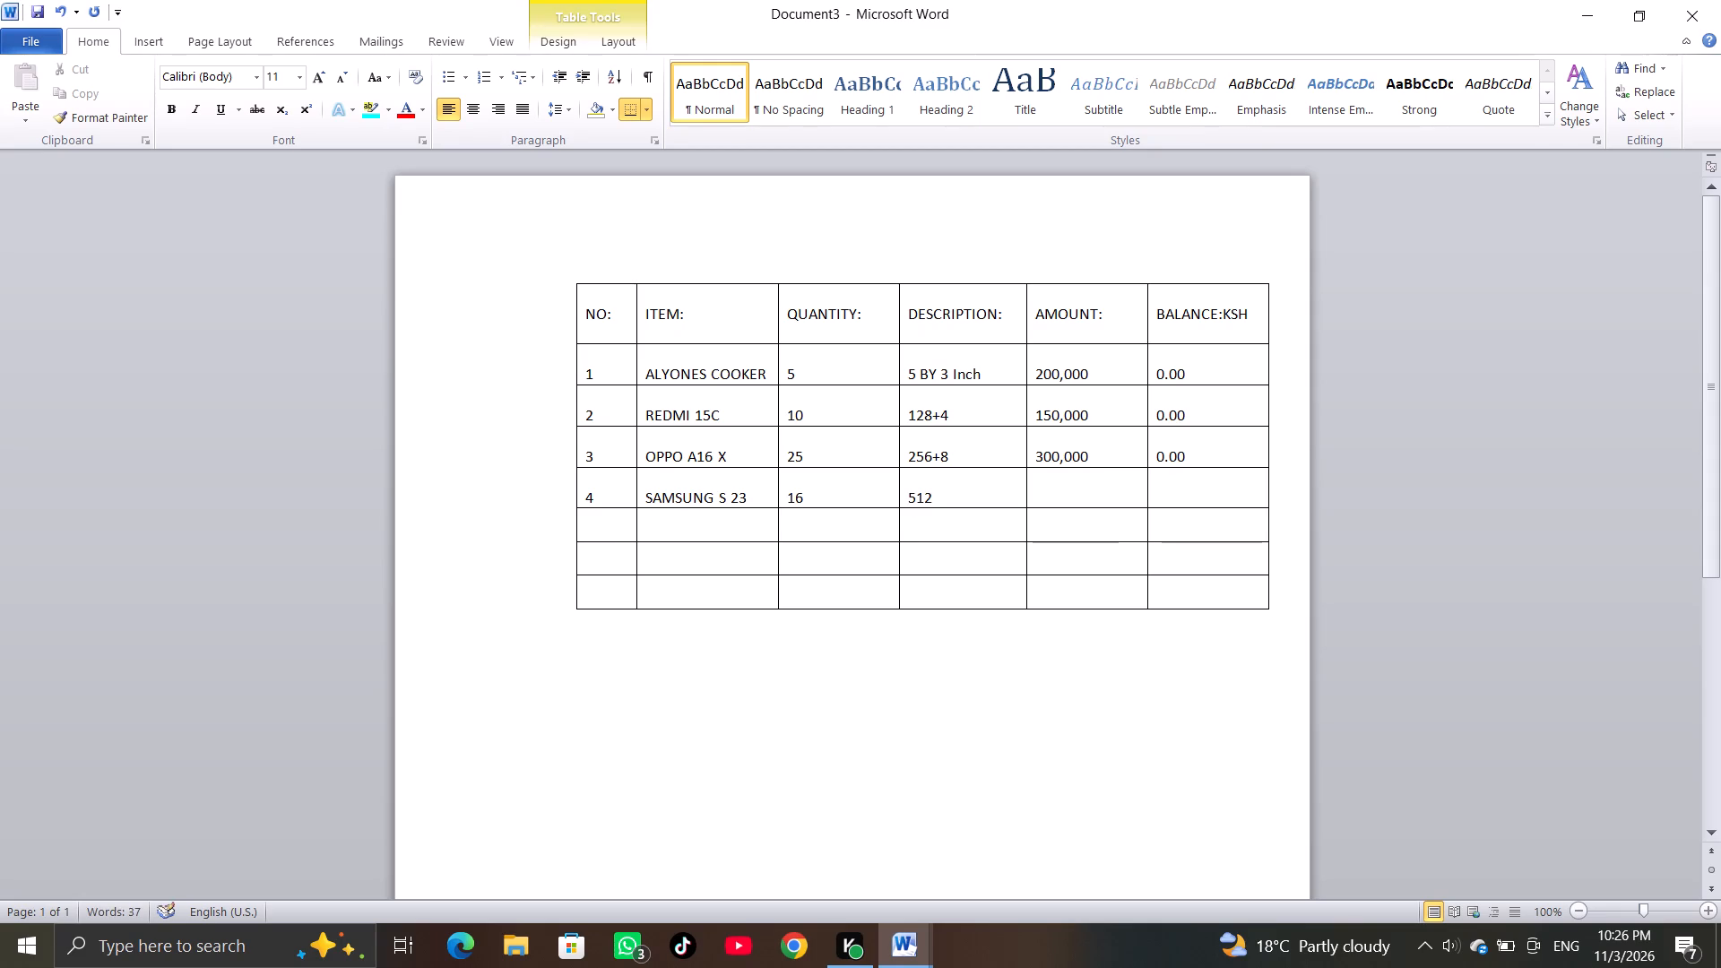
{"action": "key", "text": "shift+plus"}
{"action": "type", "text": "12"}
Enter 800,000 as the SAMSUNG S 23 row's amount, on the second line of its cell.
{"action": "left_click", "coordinate": [1041, 492]}
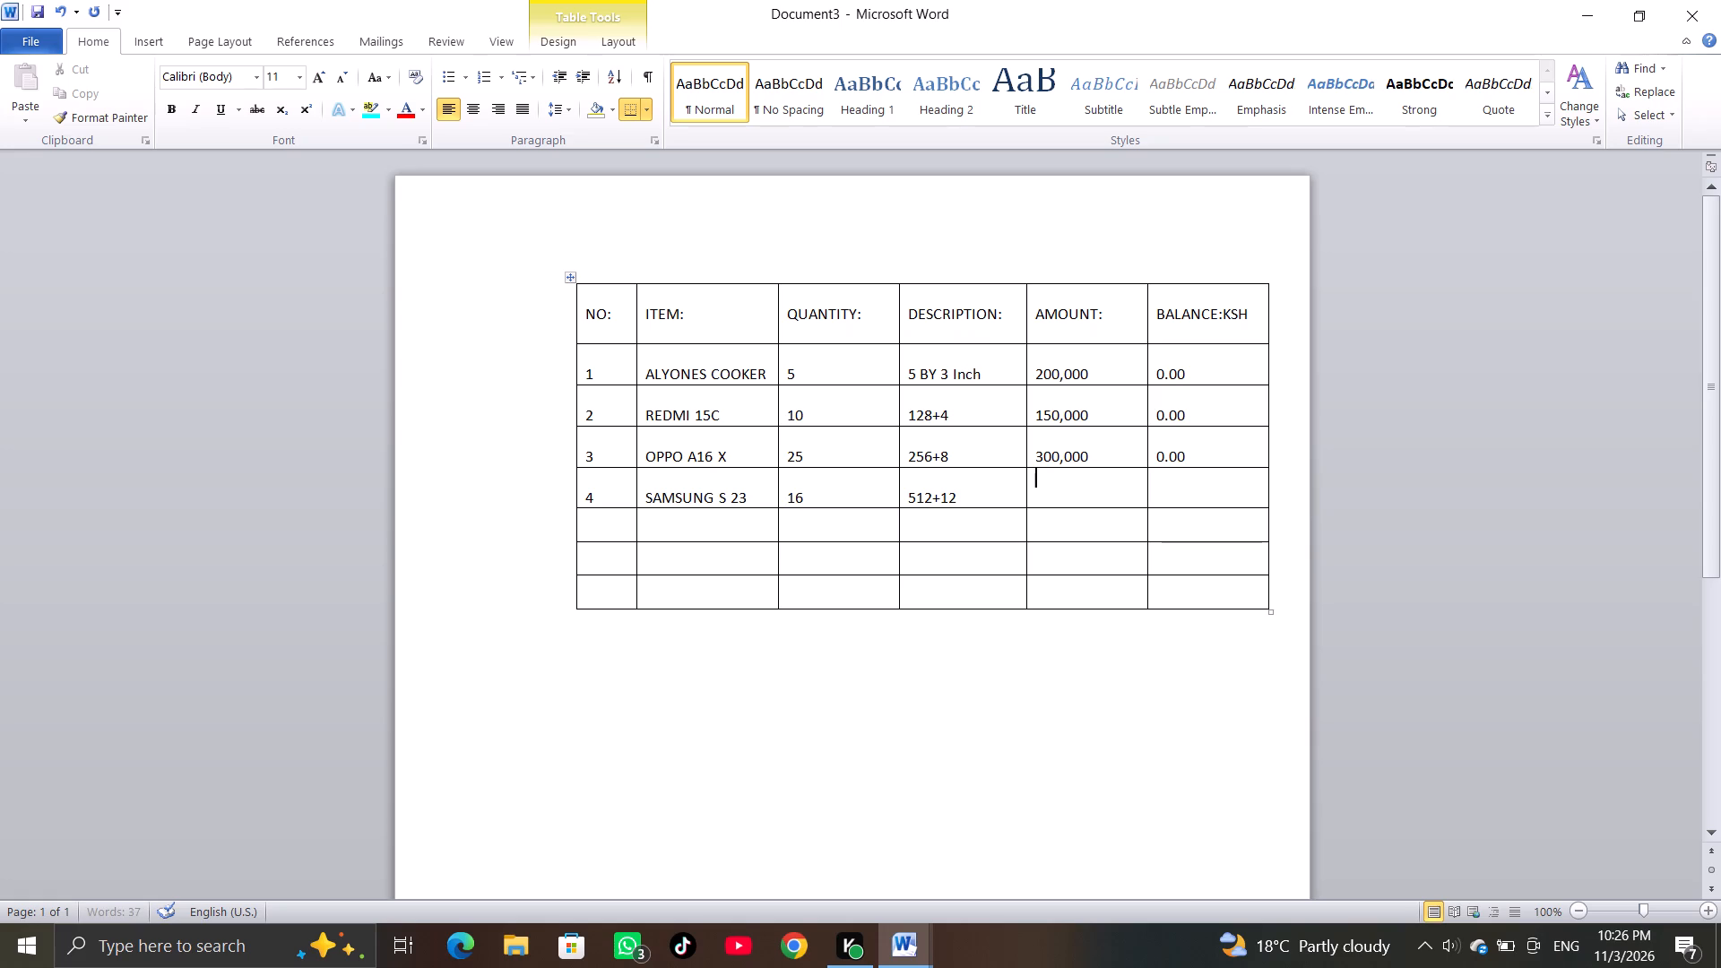
{"action": "key", "text": "Return"}
{"action": "key", "text": "1"}
{"action": "key", "text": "BackSpace"}
{"action": "type", "text": "800,000"}
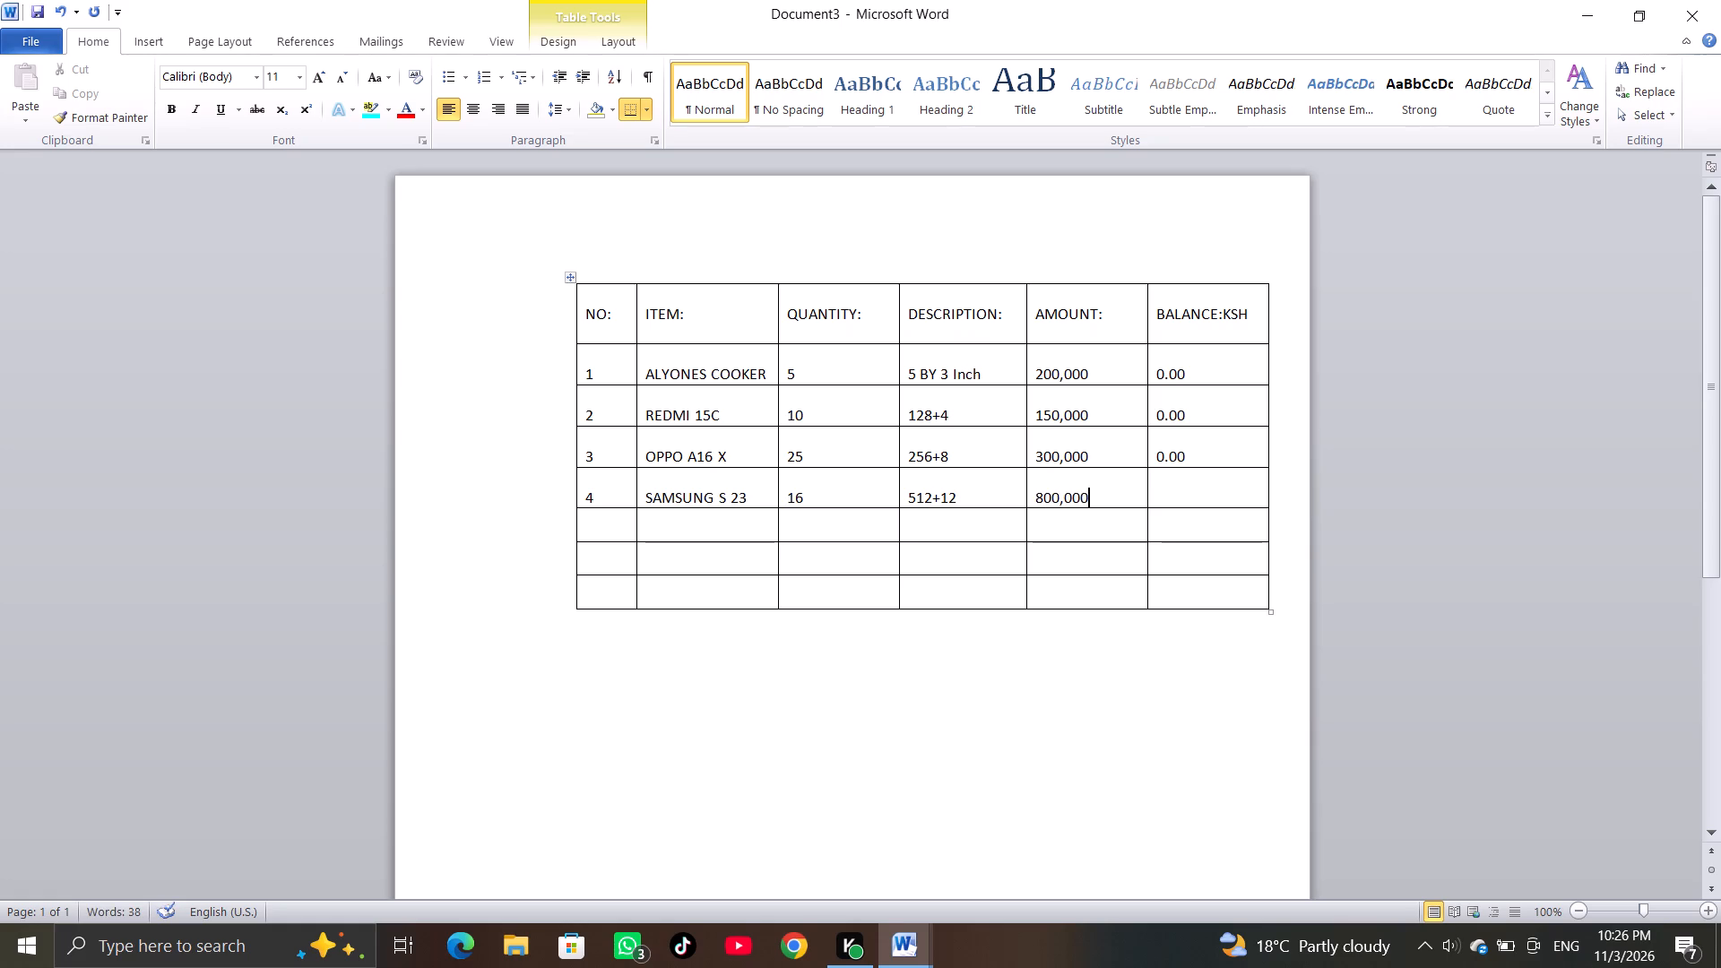
Add KSH after the colon in the AMOUNT column heading so it reads AMOUNT:KSH.
{"action": "left_click", "coordinate": [1166, 497]}
{"action": "left_click", "coordinate": [1111, 317]}
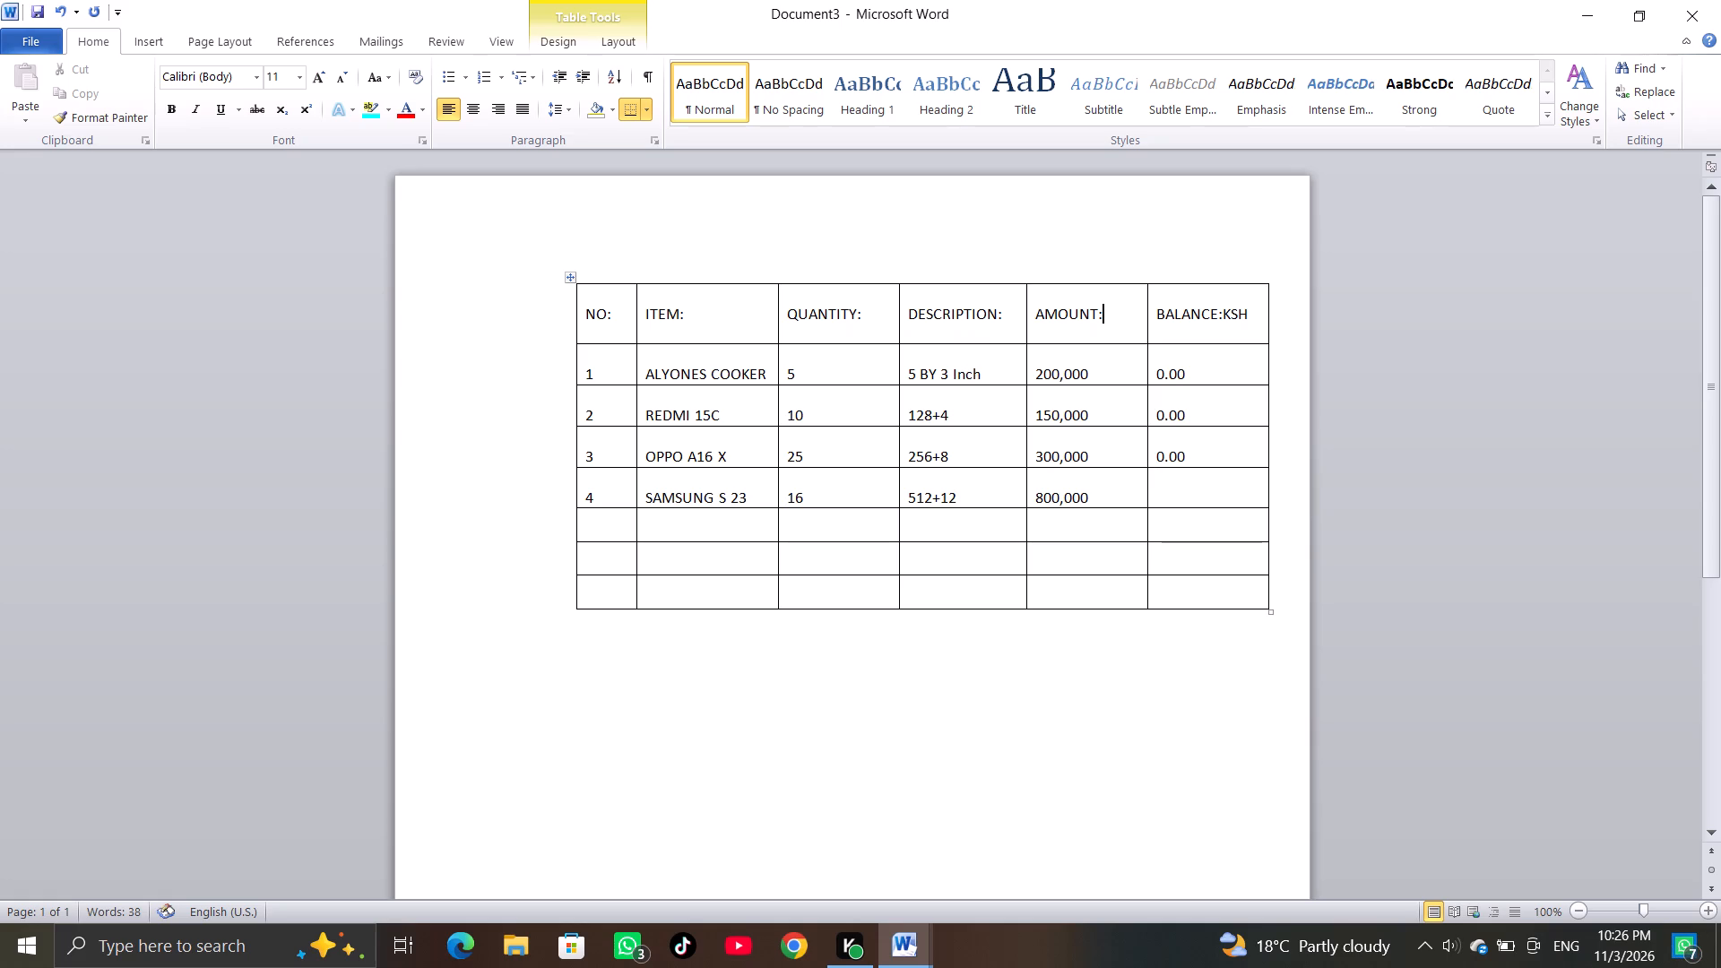
{"action": "key", "text": "s"}
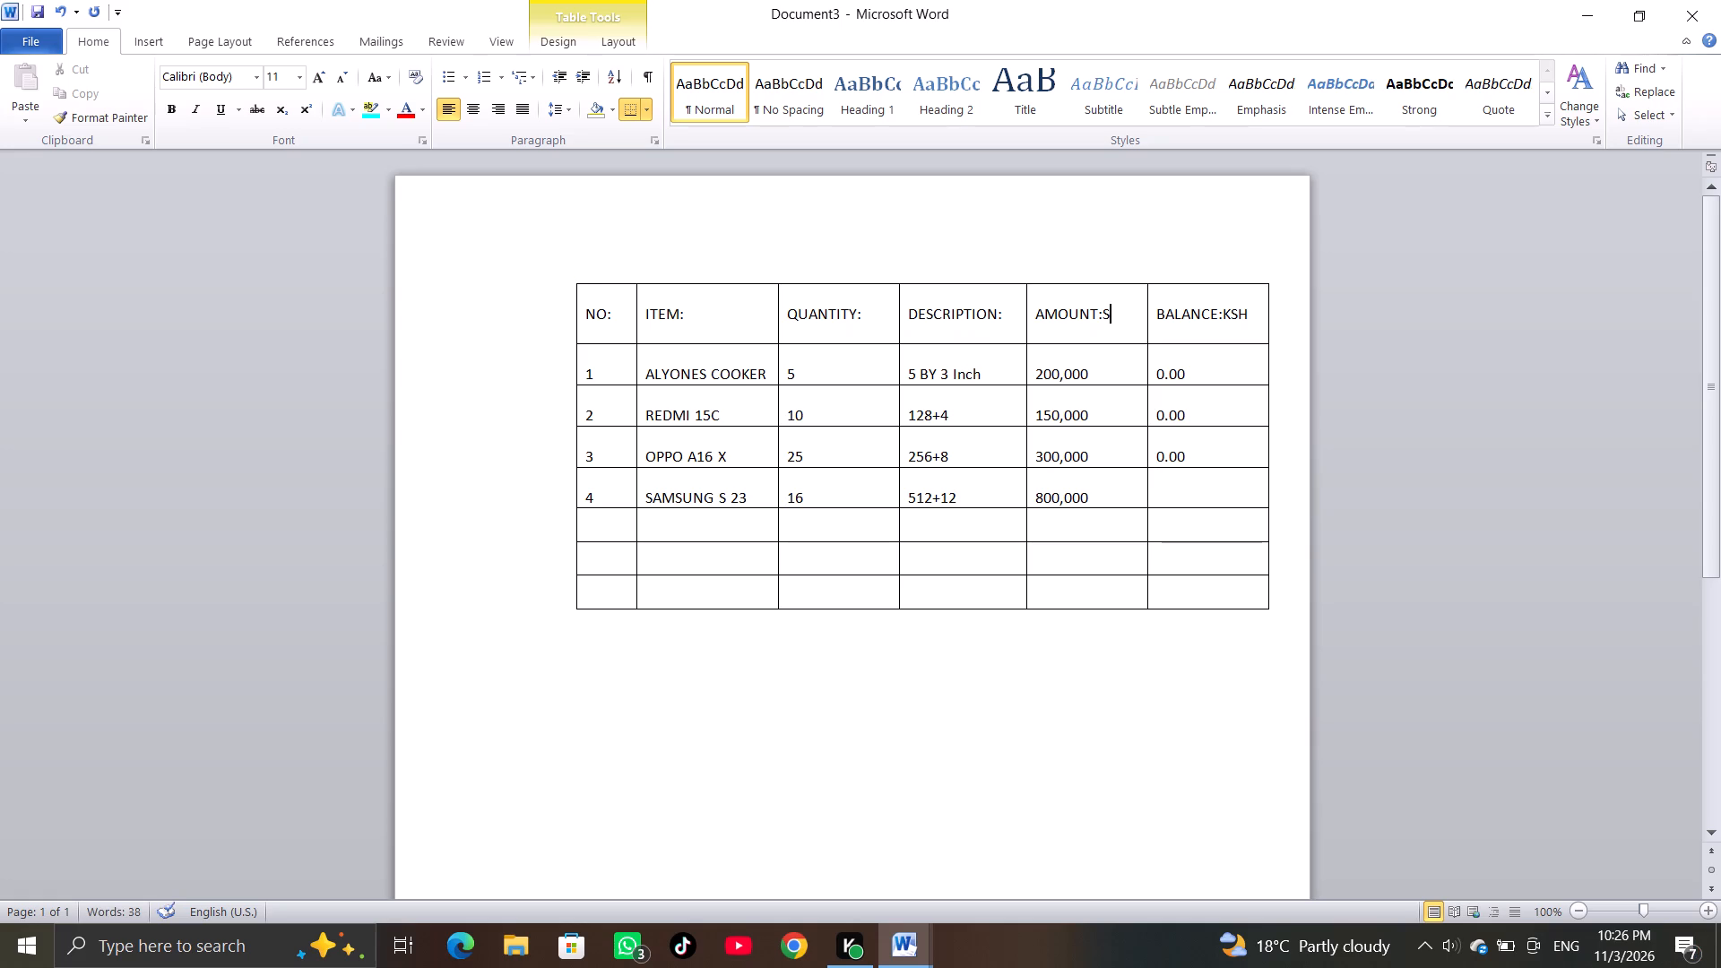
{"action": "key", "text": "BackSpace"}
{"action": "type", "text": "KSH"}
Enter 0.00 as the SAMSUNG S 23 row's balance, on the second line of its cell.
{"action": "left_click", "coordinate": [1167, 493]}
{"action": "key", "text": "Return"}
{"action": "key", "text": "0"}
{"action": "type", "text": ".OO"}
{"action": "key", "text": "BackSpace"}
{"action": "key", "text": "BackSpace"}
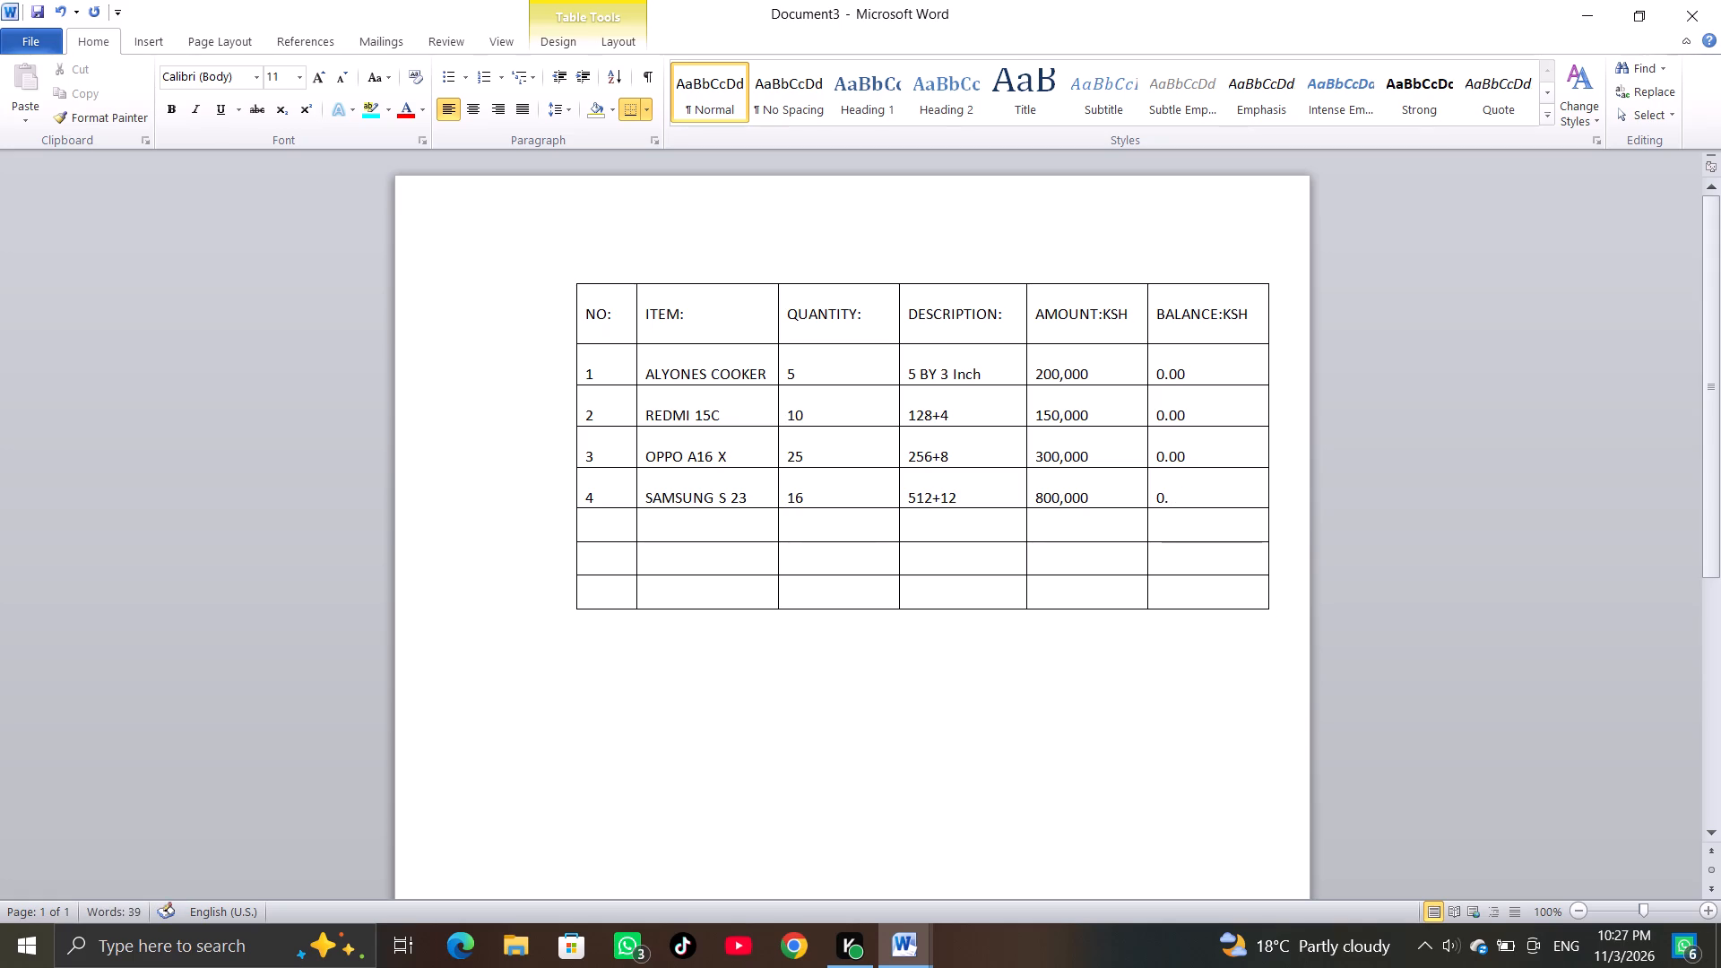
{"action": "type", "text": "00"}
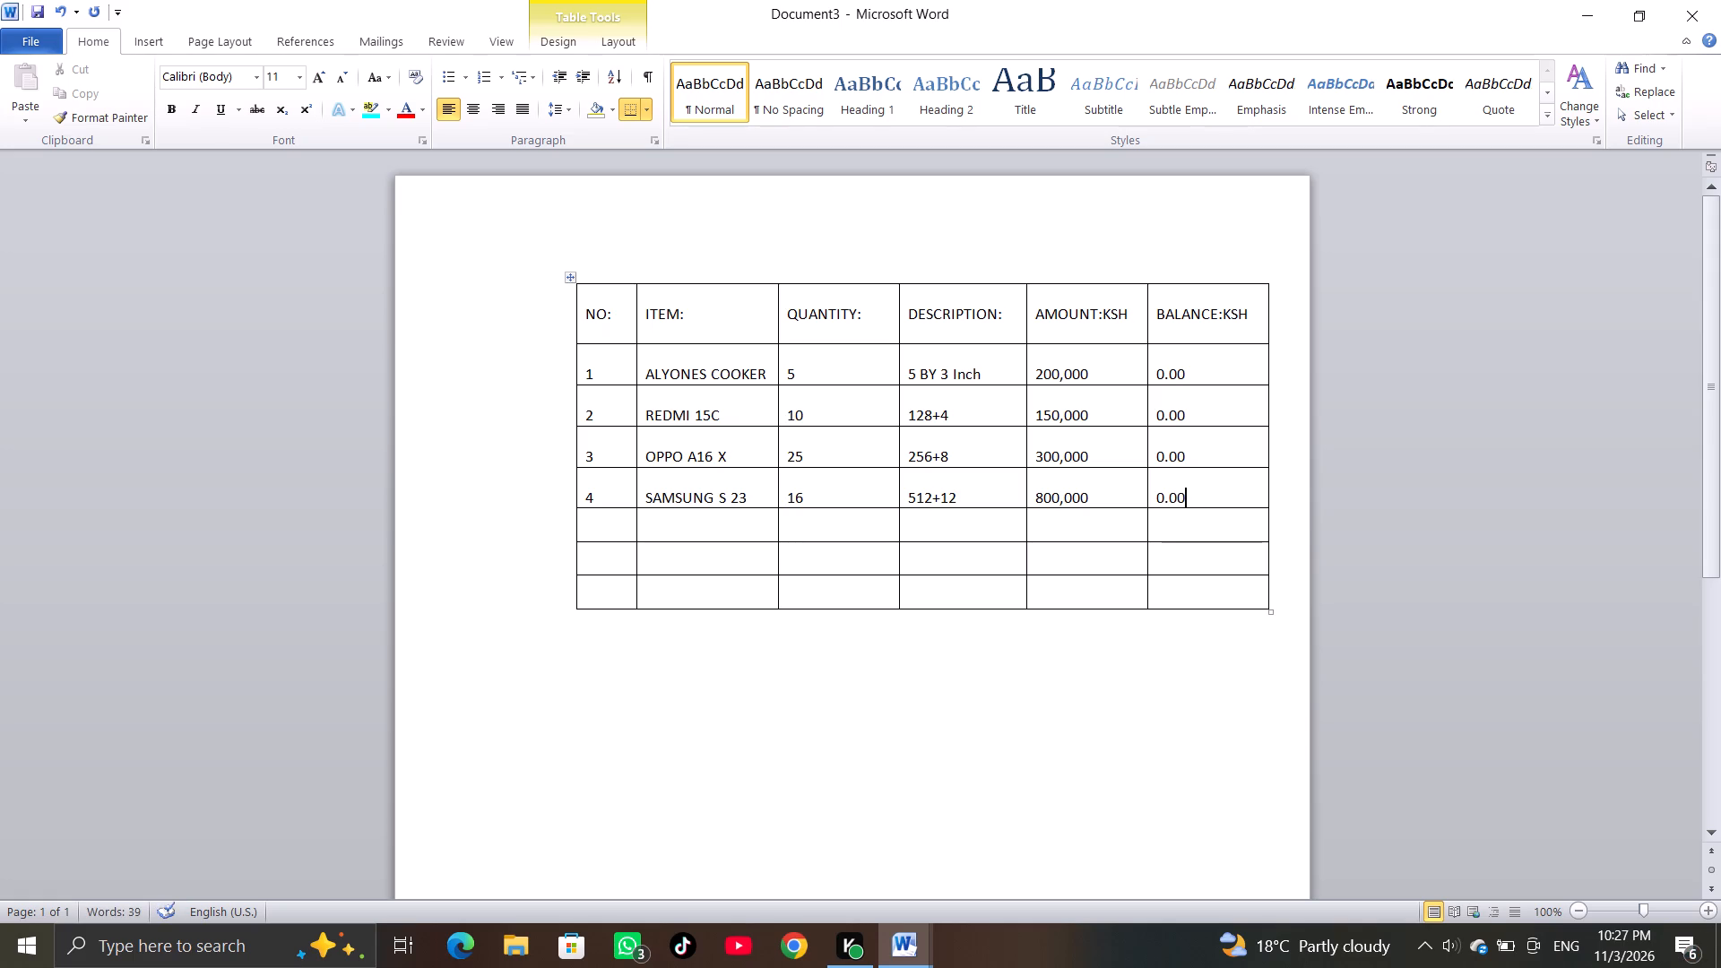
Number the row below SAMSUNG S 23 as 5, on the second line of its number cell.
{"action": "left_click", "coordinate": [597, 522]}
{"action": "key", "text": "5"}
{"action": "key", "text": "BackSpace"}
{"action": "key", "text": "Return"}
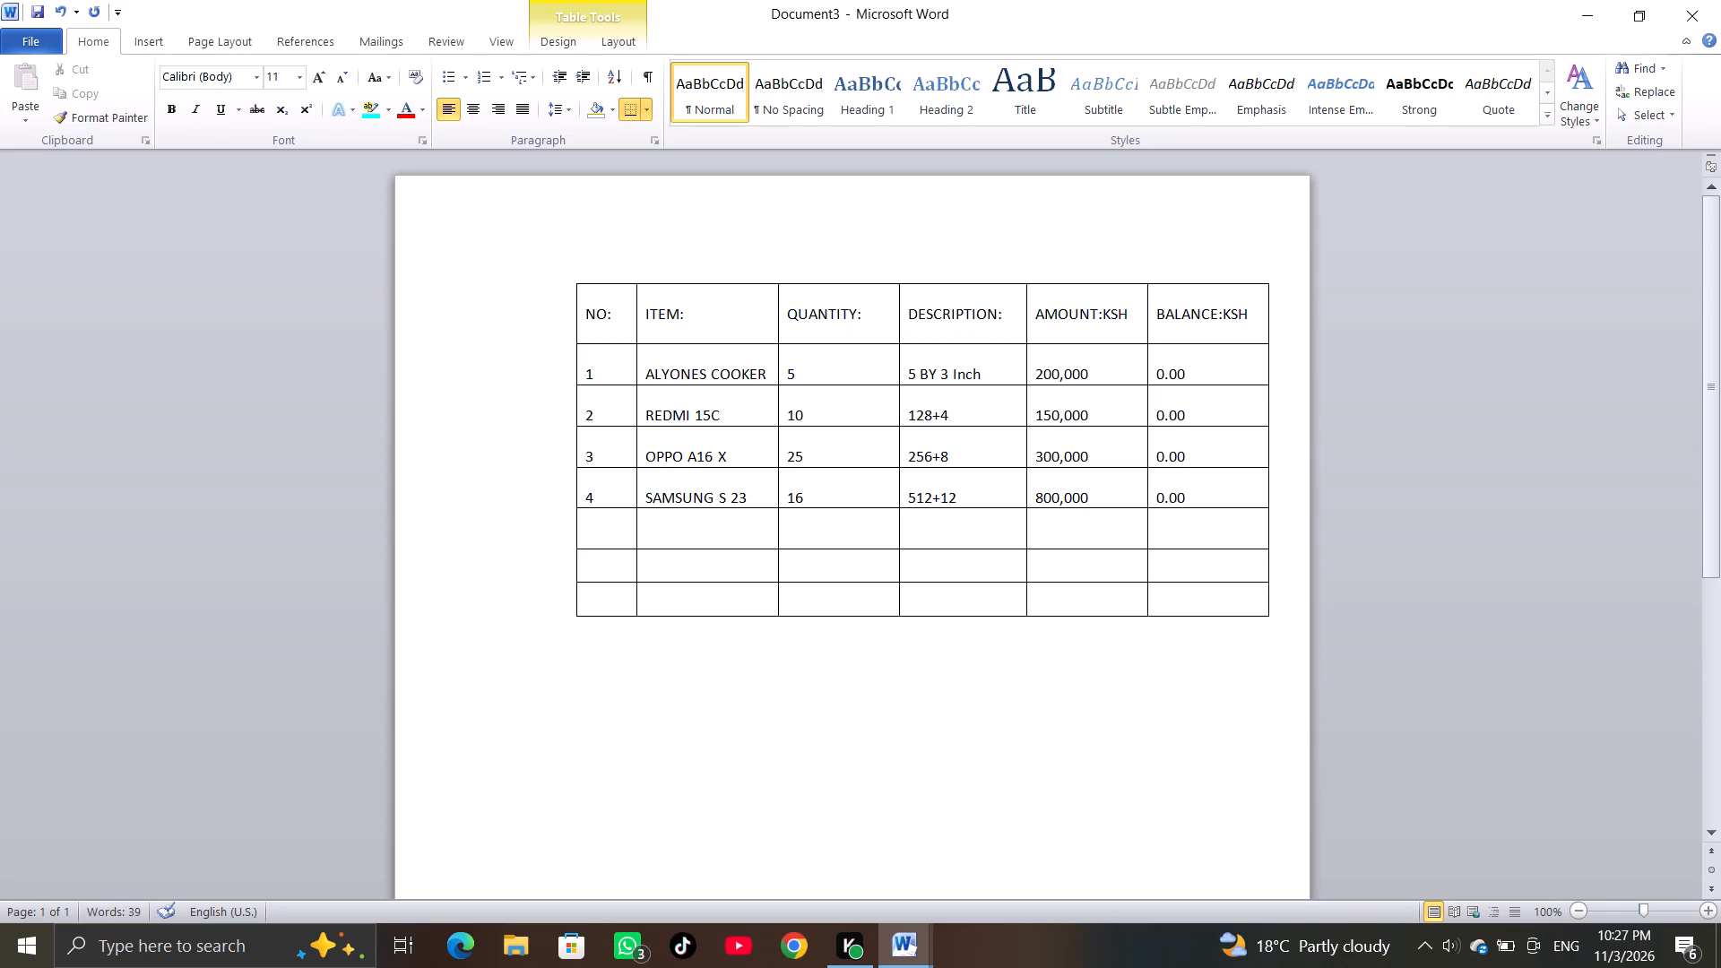
{"action": "key", "text": "BackSpace"}
{"action": "key", "text": "Return"}
{"action": "key", "text": "5"}
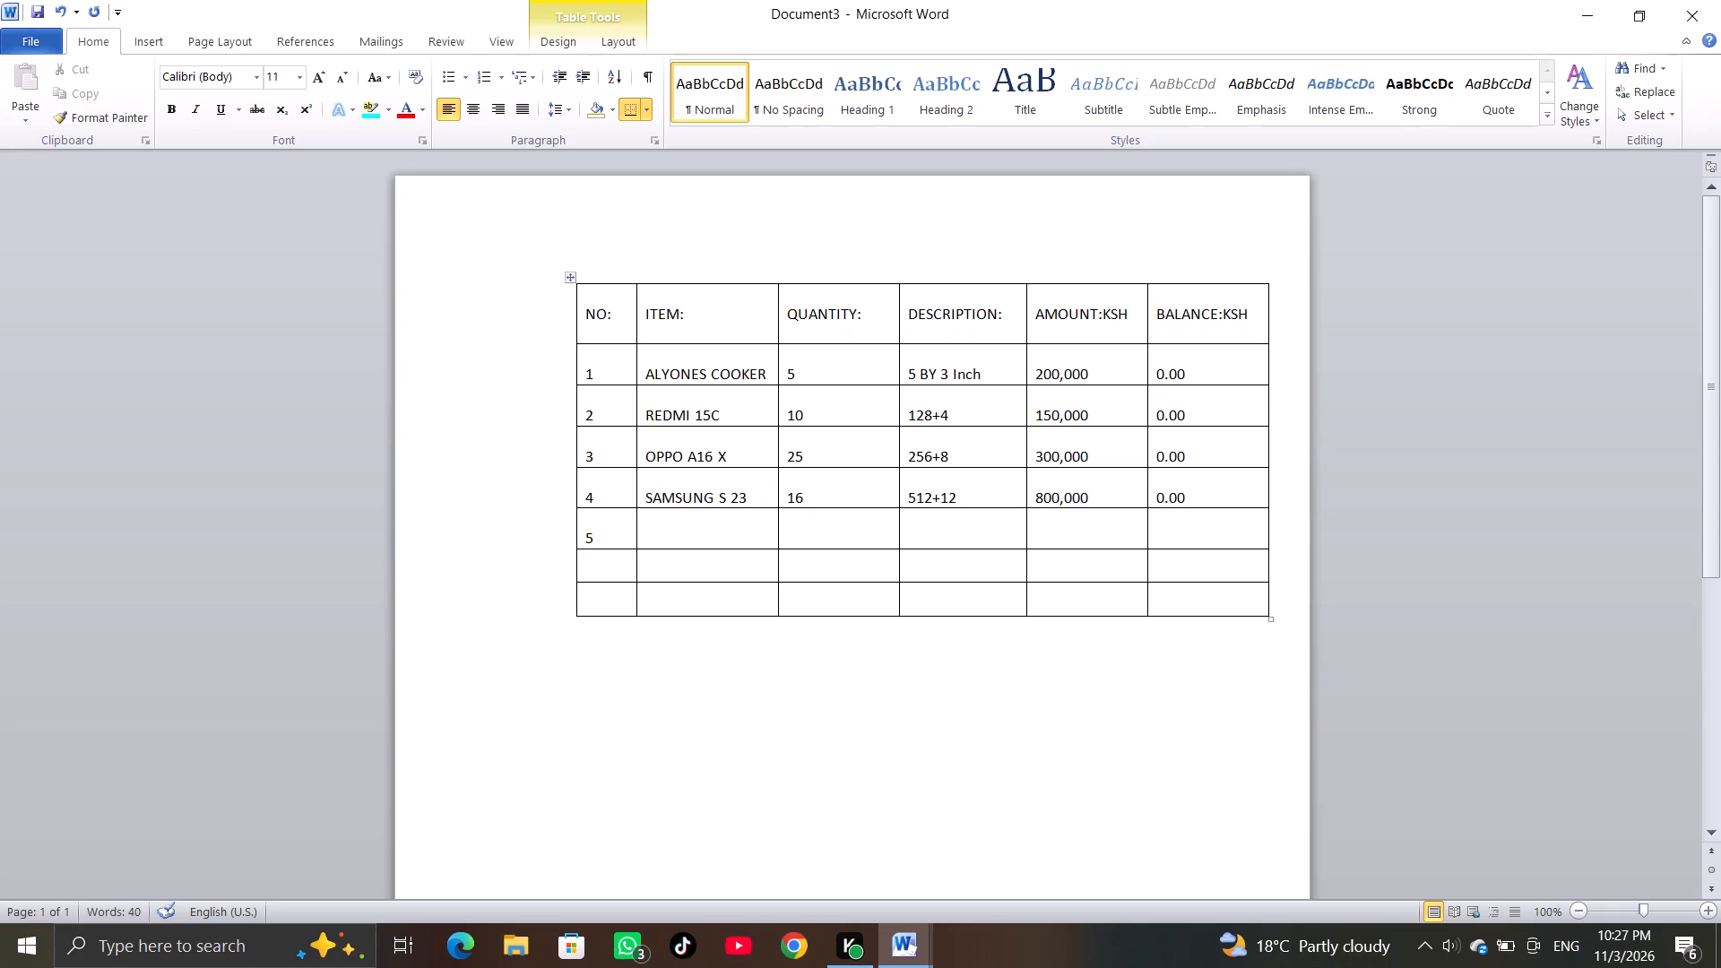
Enter EXTENSIONS as the item name in row 5, on the second line of its cell.
{"action": "left_click", "coordinate": [670, 532]}
{"action": "key", "text": "Return"}
{"action": "key", "text": "s"}
{"action": "key", "text": "BackSpace"}
{"action": "type", "text": "EXTE"}
{"action": "type", "text": "NS"}
{"action": "type", "text": "IONS"}
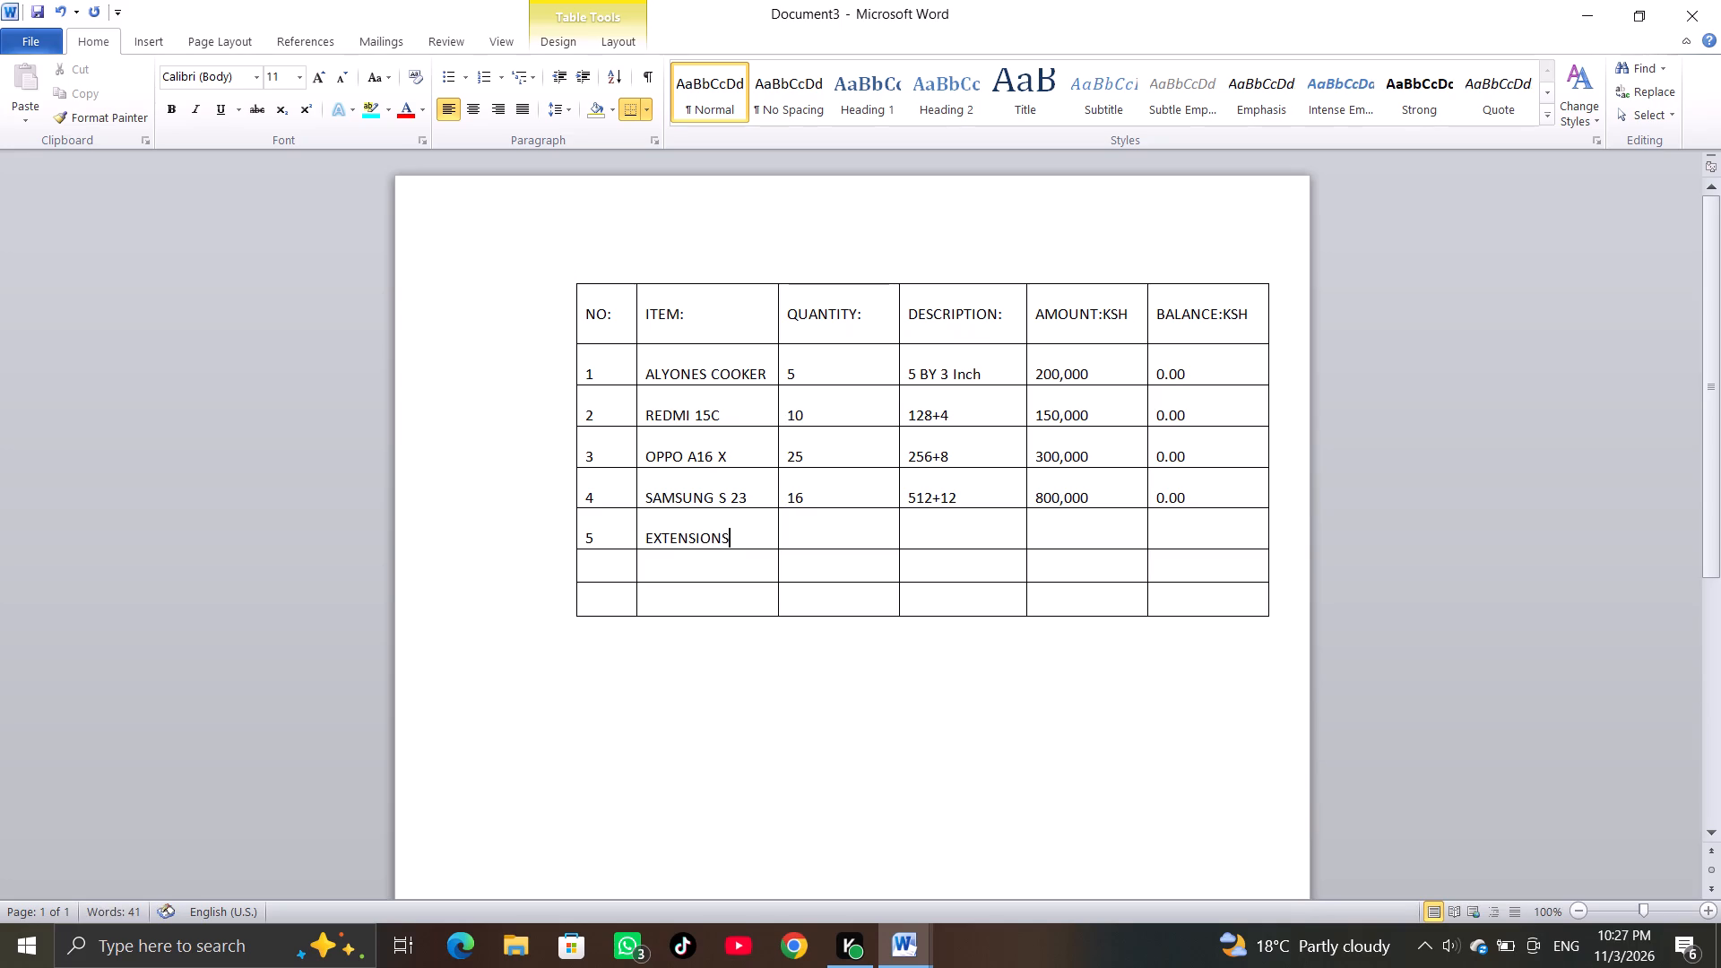
Begin the quantity entry for the EXTENSIONS row in its quantity cell.
{"action": "left_click", "coordinate": [789, 540]}
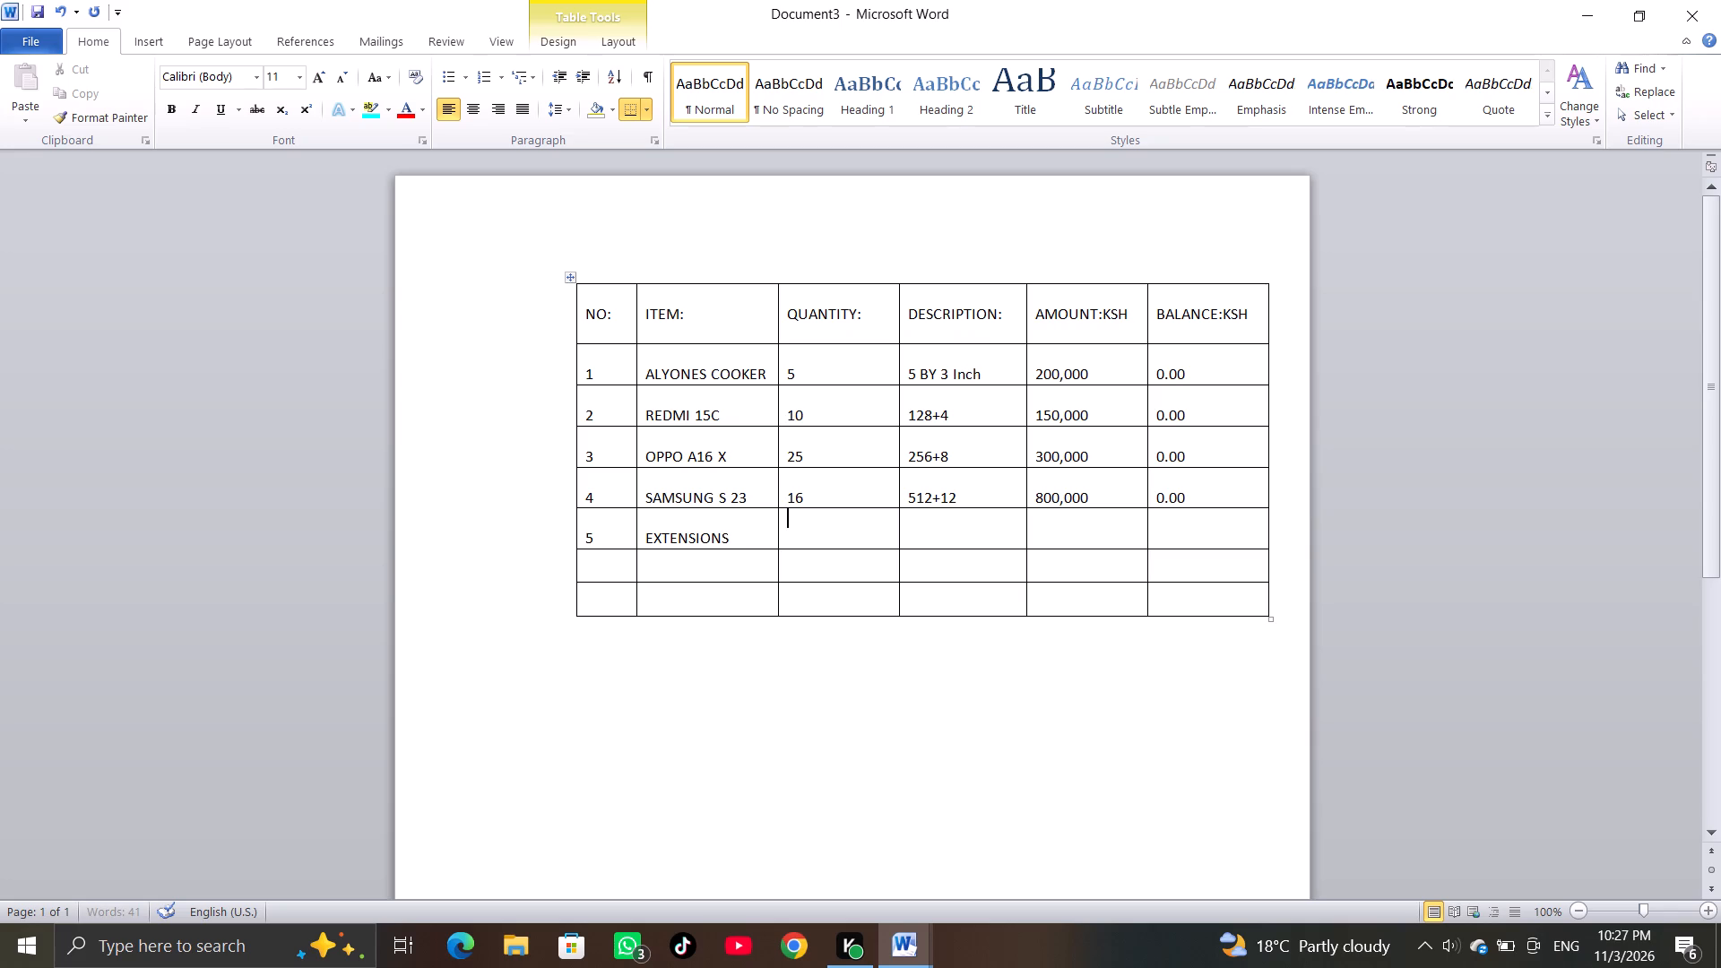
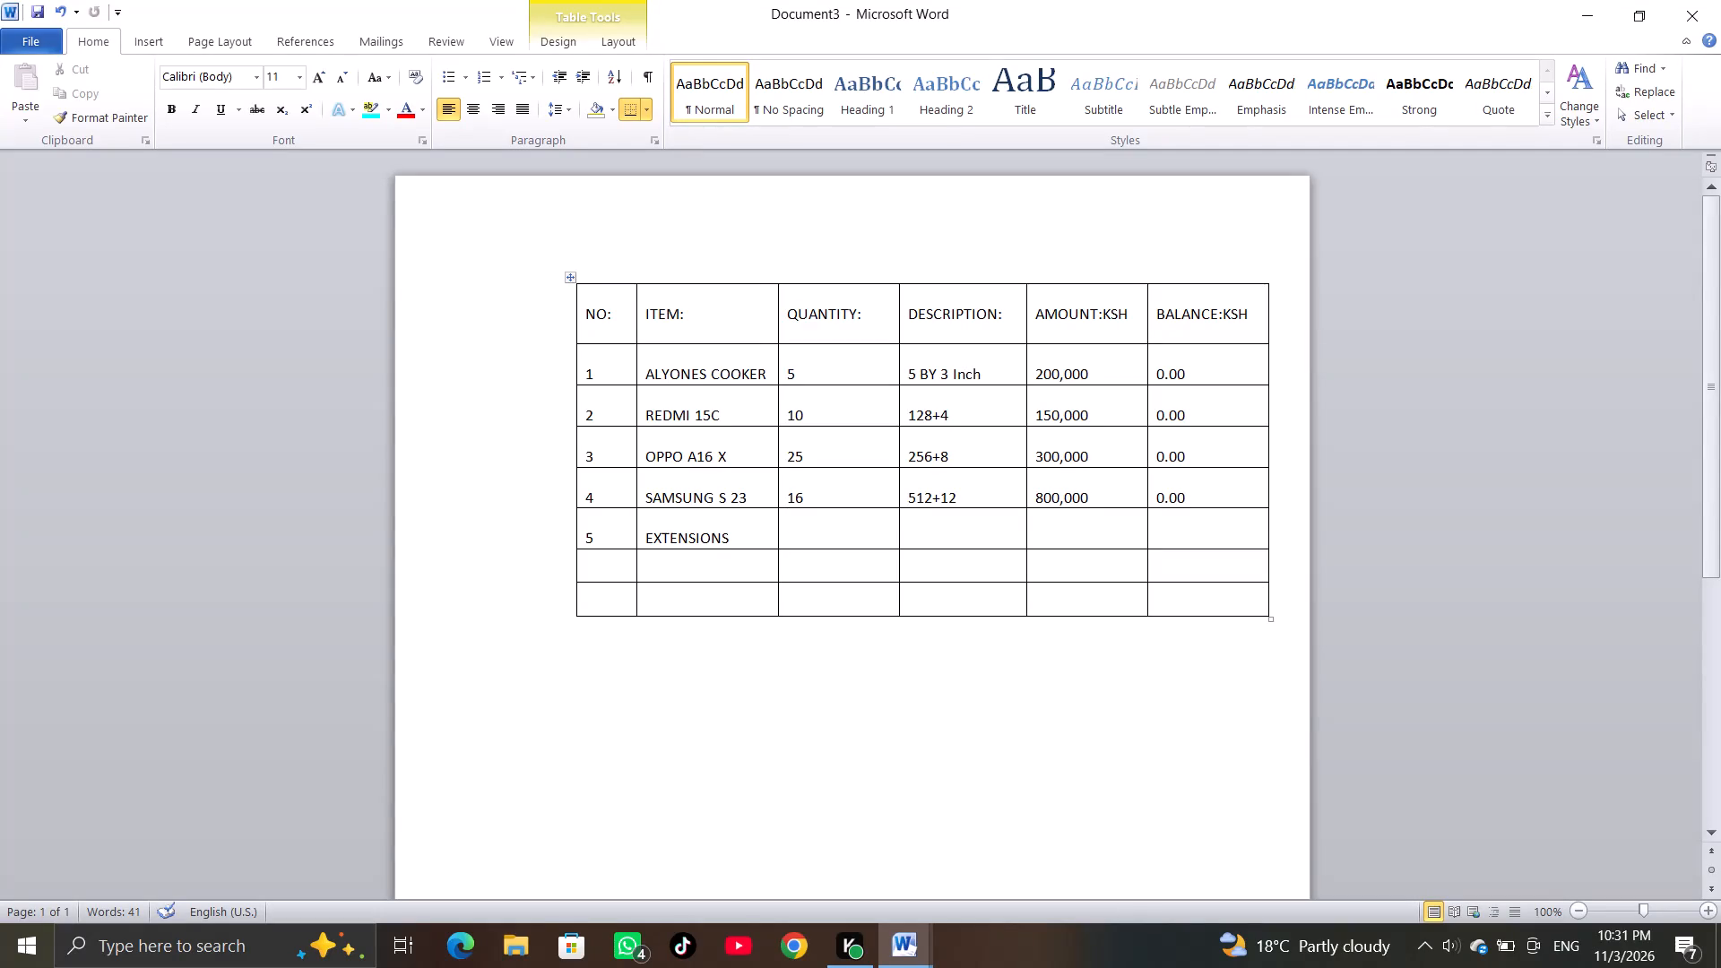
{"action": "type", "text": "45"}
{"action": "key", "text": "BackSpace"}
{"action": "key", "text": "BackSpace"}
Enter 56 as the EXTENSIONS row's quantity, on the second line of its cell.
{"action": "key", "text": "Return"}
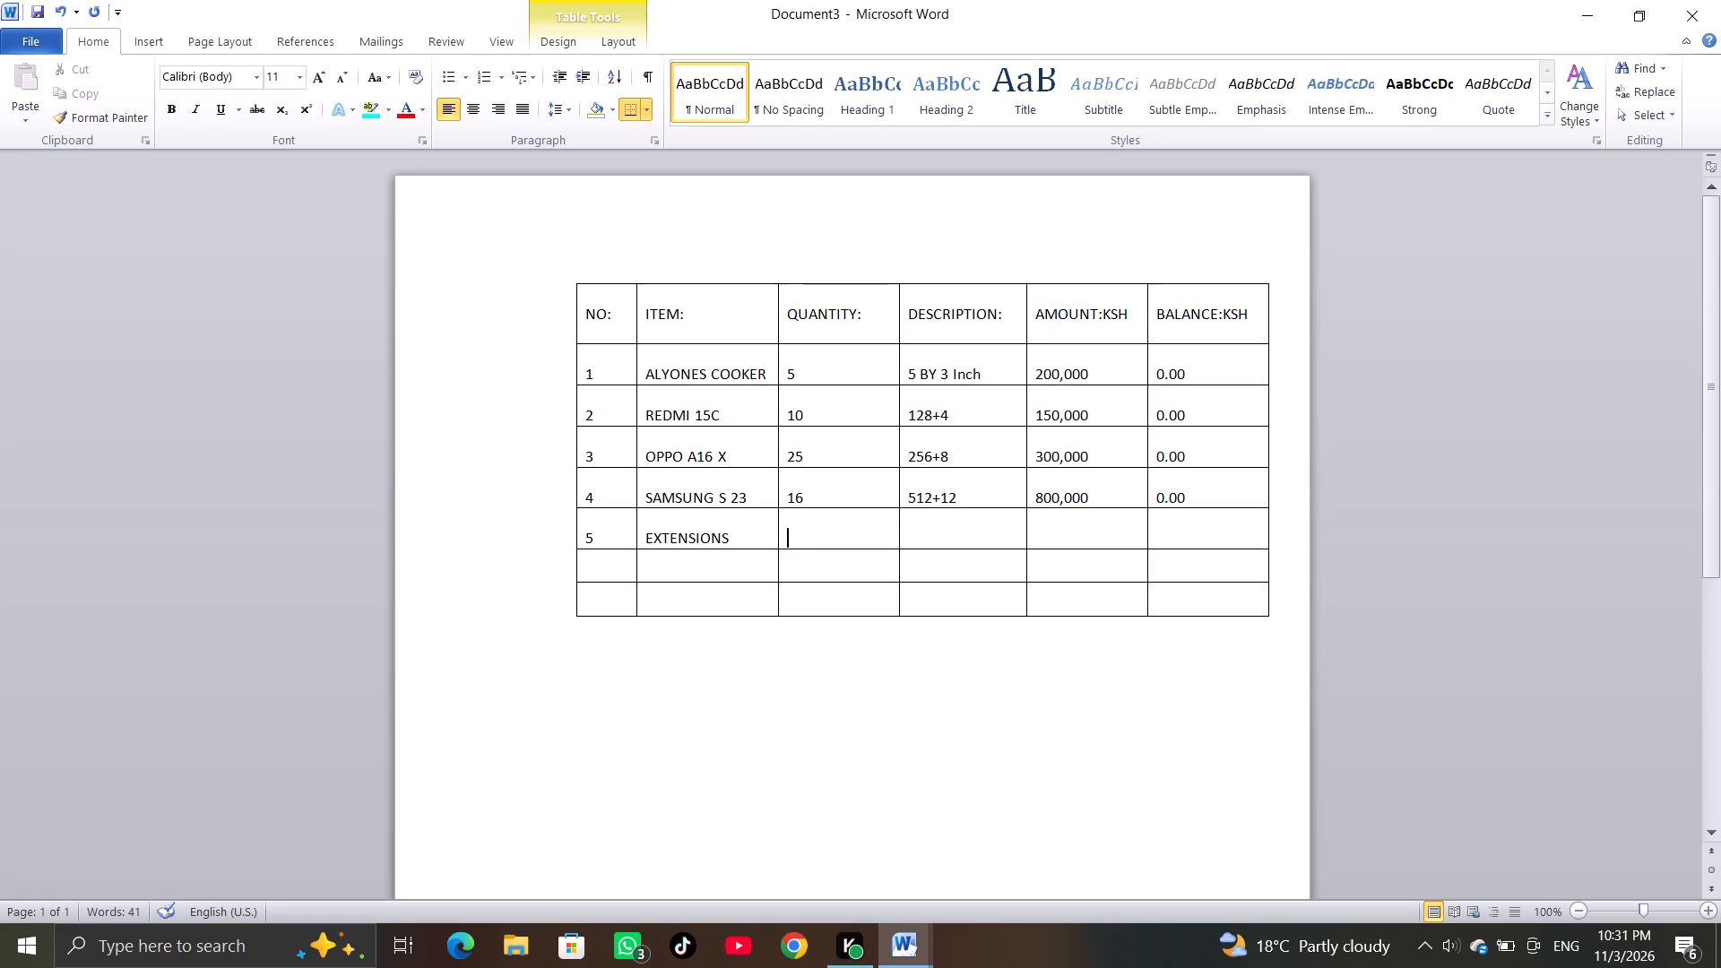
{"action": "type", "text": "56"}
Enter "5 meters" as the EXTENSIONS row's description, on the second line of its cell.
{"action": "left_click", "coordinate": [916, 539]}
{"action": "key", "text": "Return"}
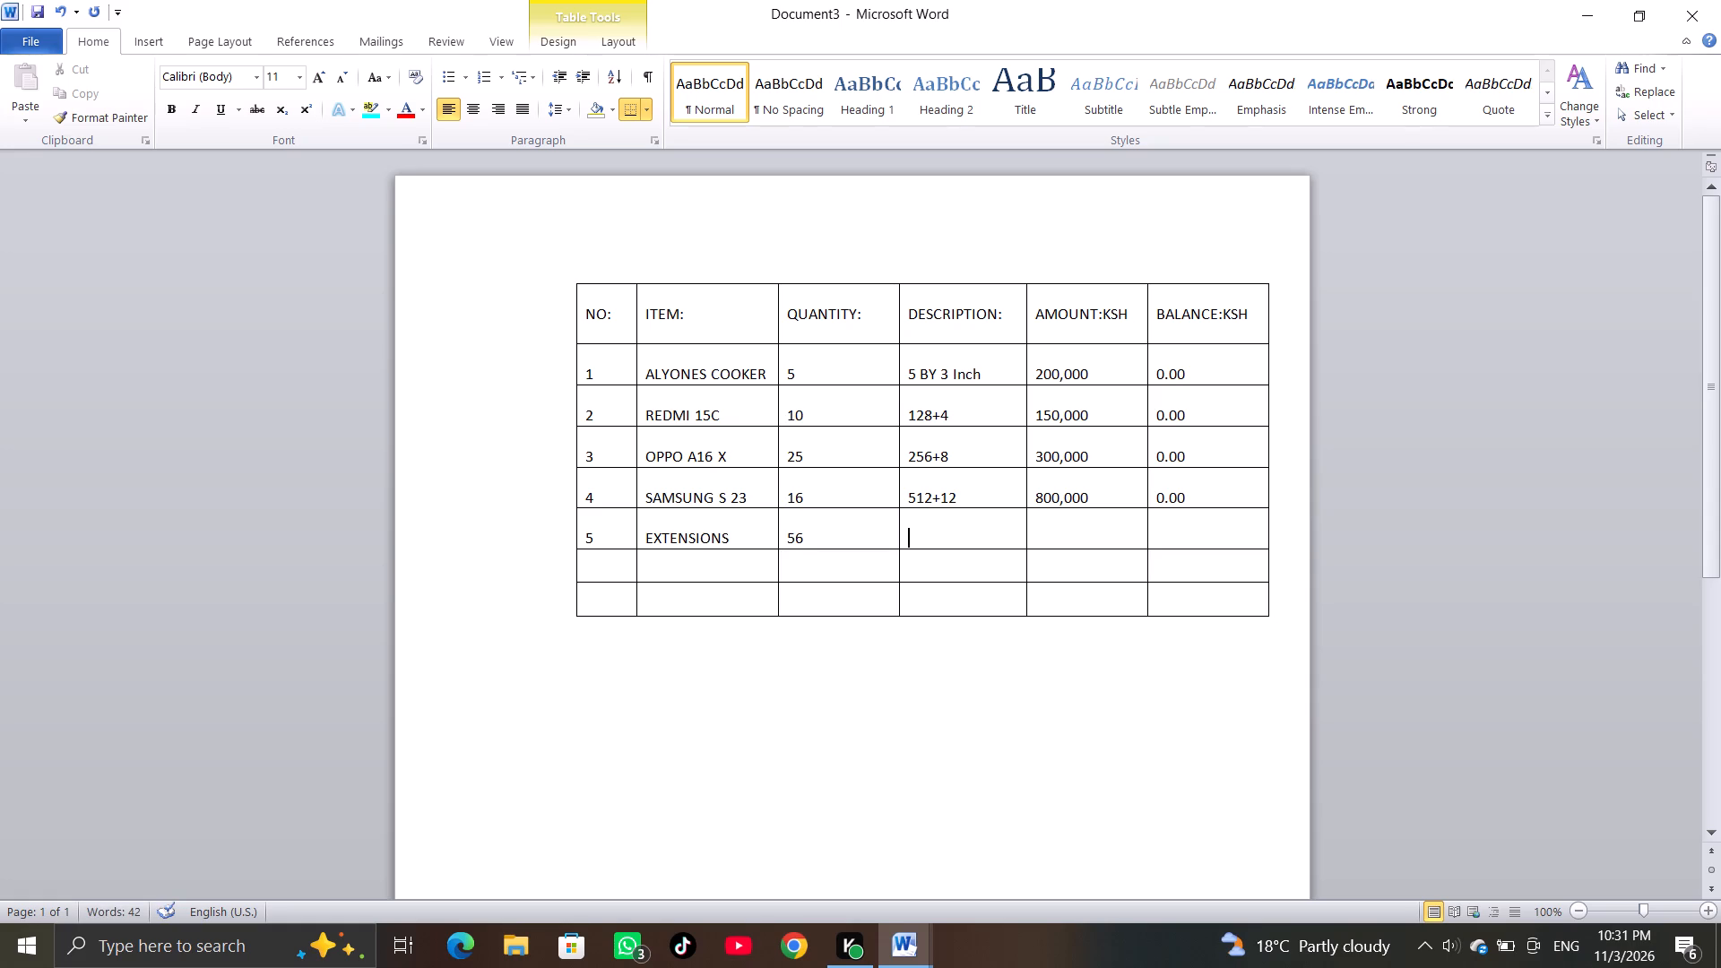
{"action": "key", "text": "5"}
{"action": "key", "text": "space"}
{"action": "key", "text": "m"}
{"action": "type", "text": "eters"}
Enter 100,000 as the EXTENSIONS row's amount, on the second line of its cell.
{"action": "left_click", "coordinate": [1041, 538]}
{"action": "key", "text": "Return"}
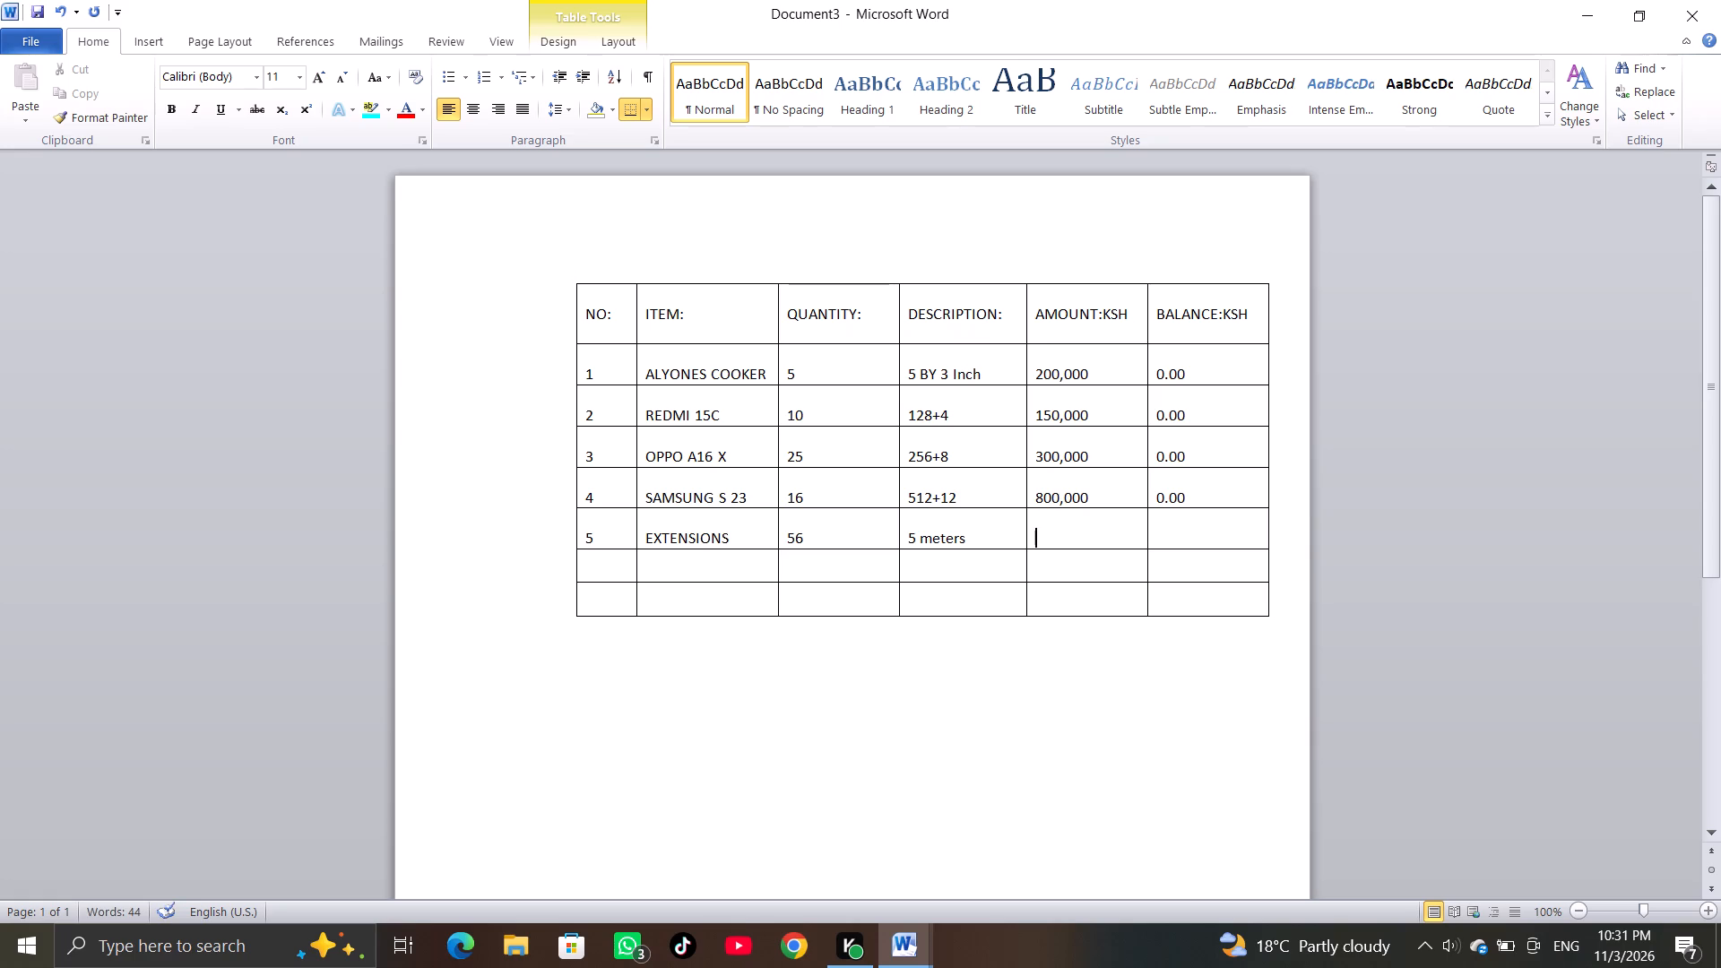
{"action": "type", "text": "100"}
{"action": "type", "text": ",000"}
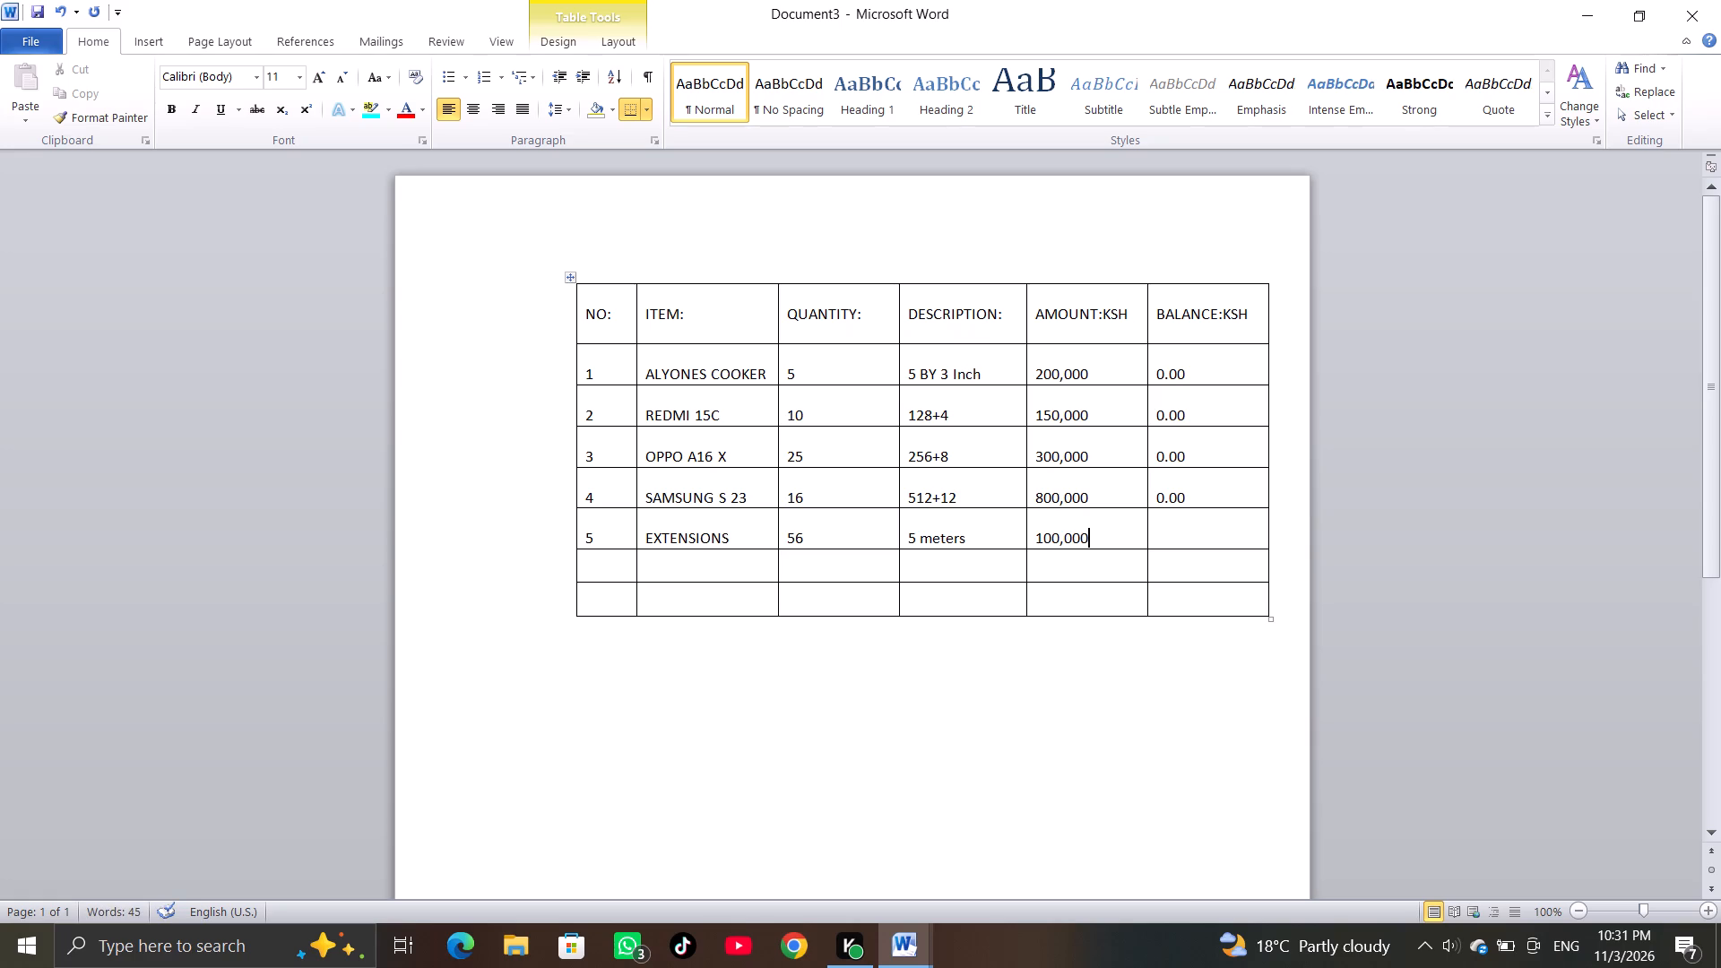
Enter 0.00 as the EXTENSIONS row's balance, on the second line of its cell.
{"action": "left_click", "coordinate": [1167, 533]}
{"action": "key", "text": "Return"}
{"action": "key", "text": "0"}
{"action": "type", "text": ".00"}
Number the row below EXTENSIONS as 6, on the second line of its number cell.
{"action": "left_click", "coordinate": [611, 574]}
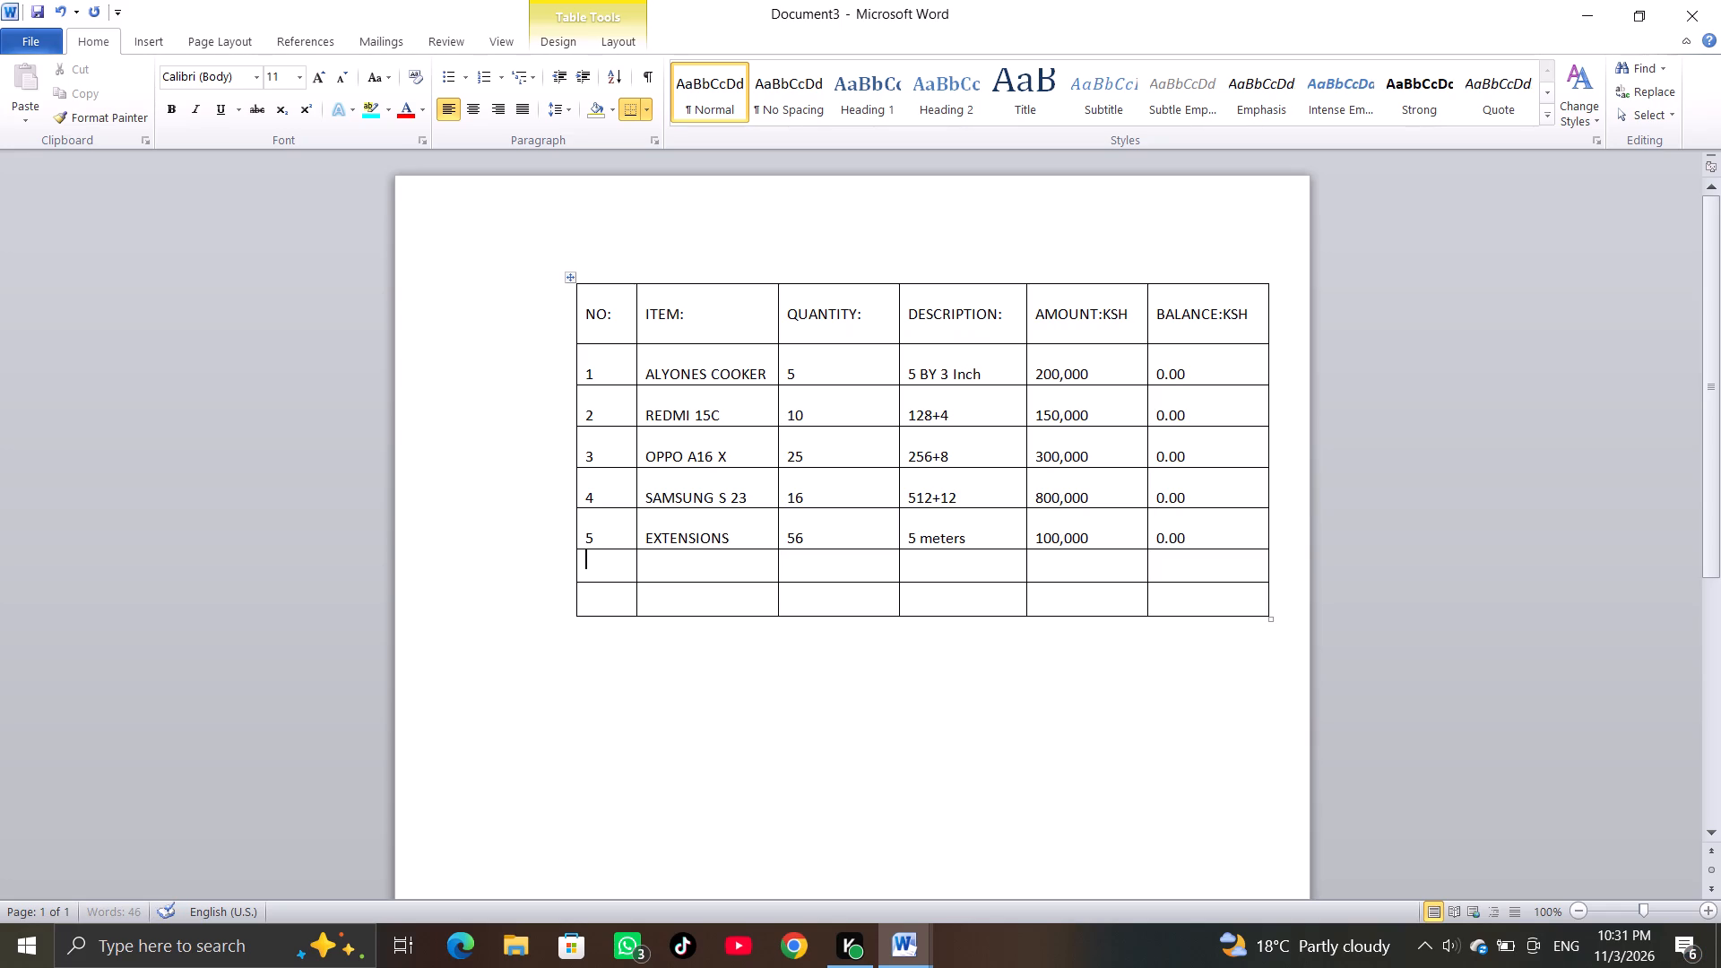
{"action": "key", "text": "Return"}
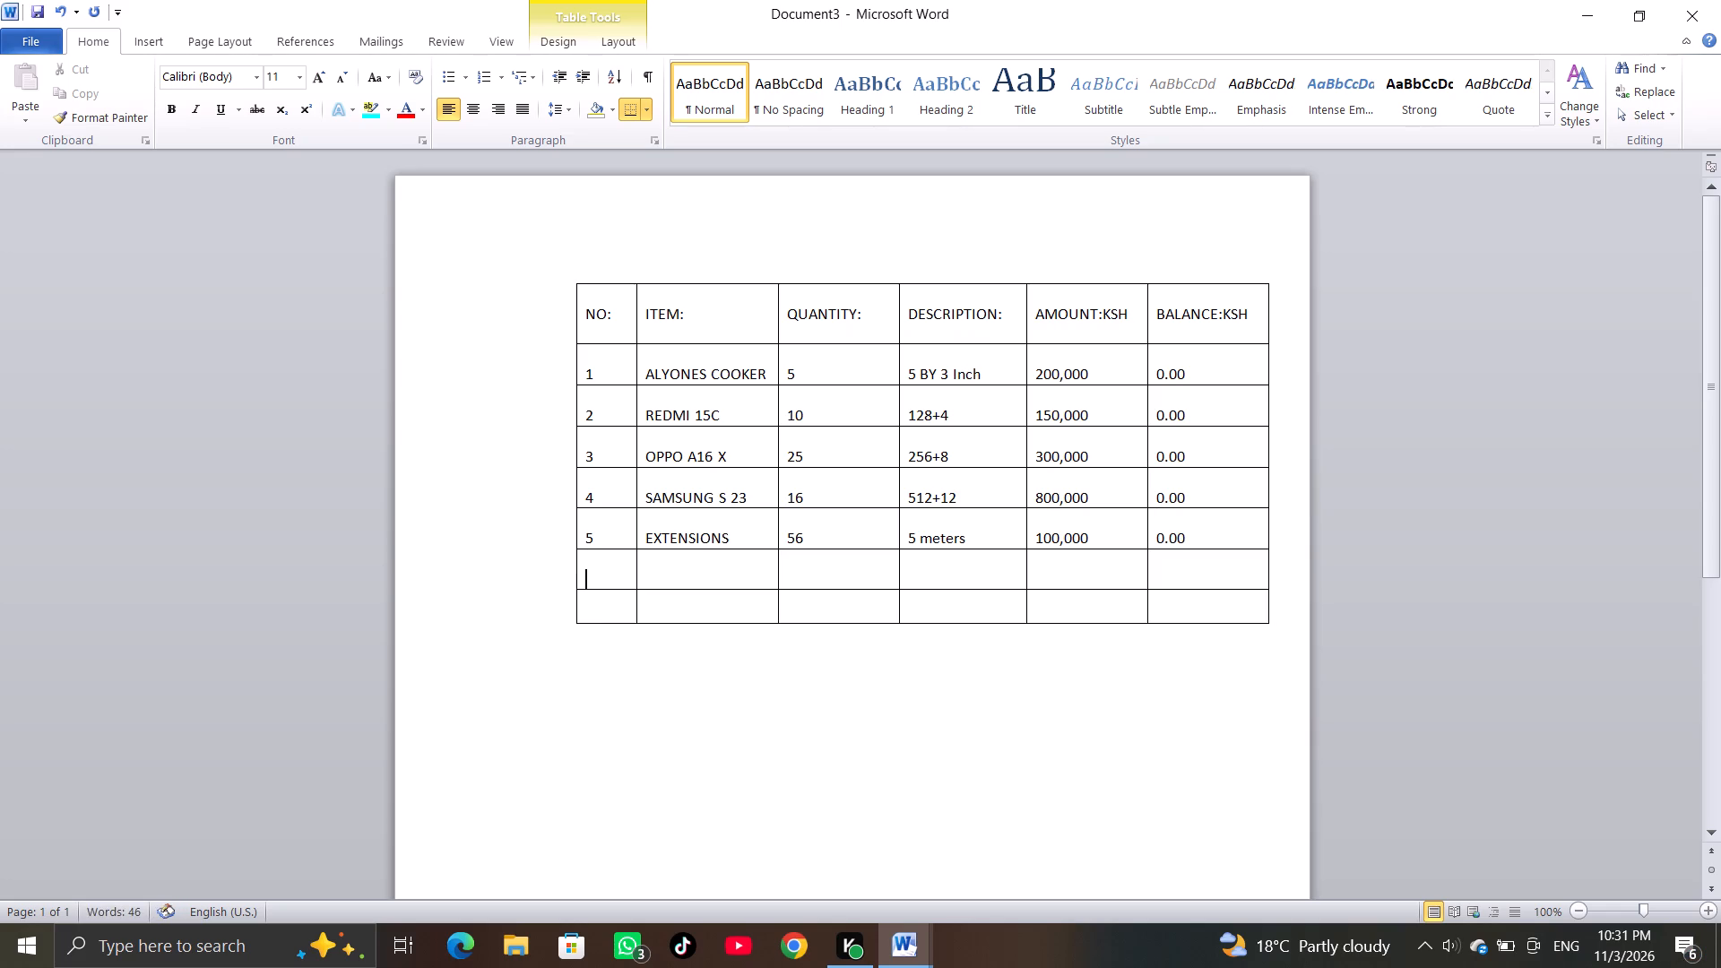
{"action": "key", "text": "6"}
Enter SNAKE LIGHTS in capitals as the item name in row 6, on the second line of its cell.
{"action": "left_click", "coordinate": [649, 577]}
{"action": "key", "text": "Return"}
{"action": "type", "text": "snake"}
{"action": "key", "text": "BackSpace"}
{"action": "key", "text": "BackSpace"}
{"action": "key", "text": "BackSpace"}
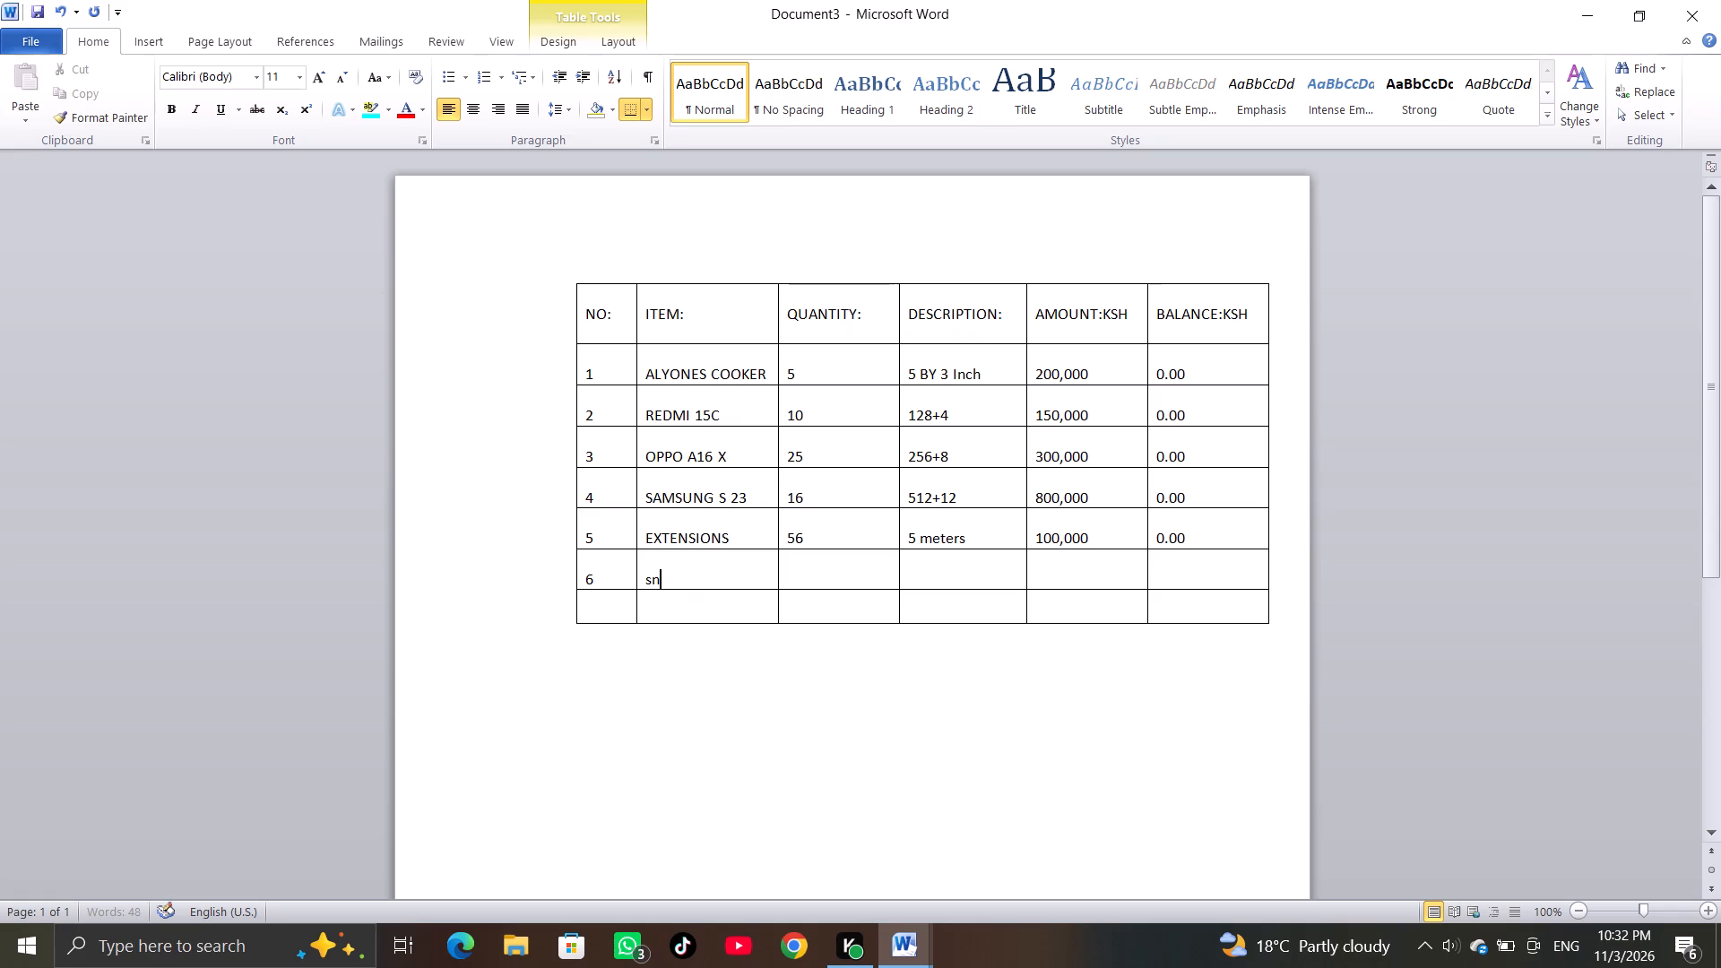
{"action": "key", "text": "BackSpace"}
{"action": "key", "text": "BackSpace"}
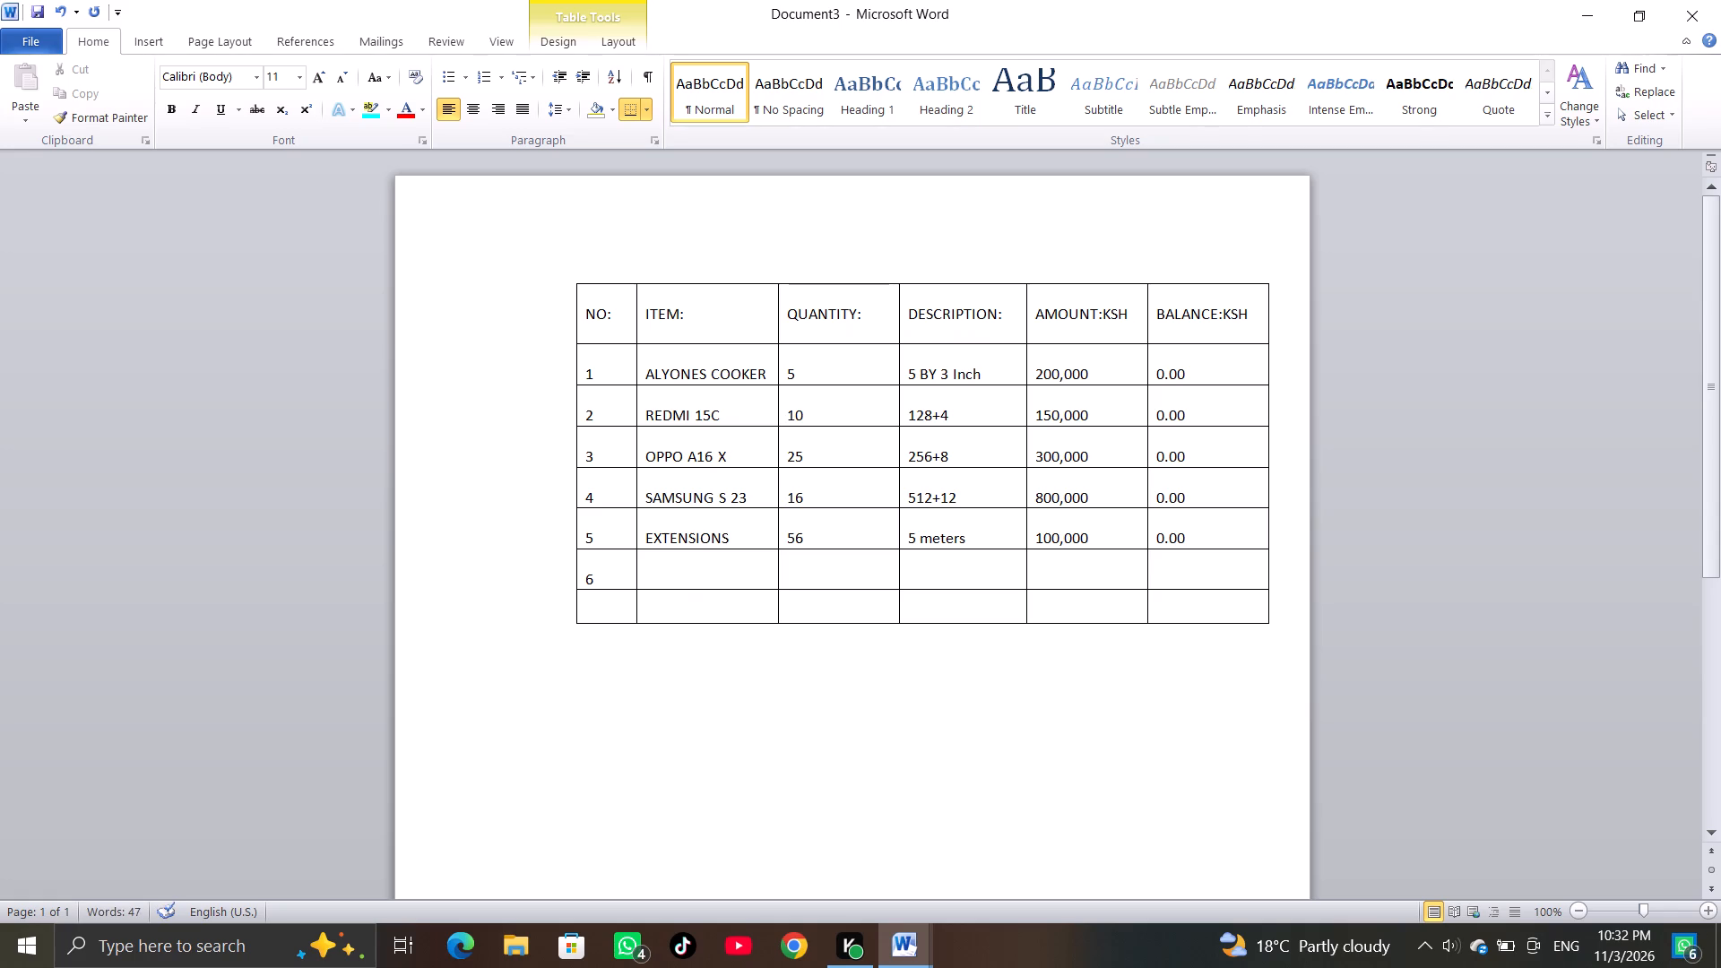
{"action": "type", "text": "SNAKE LIGHTS"}
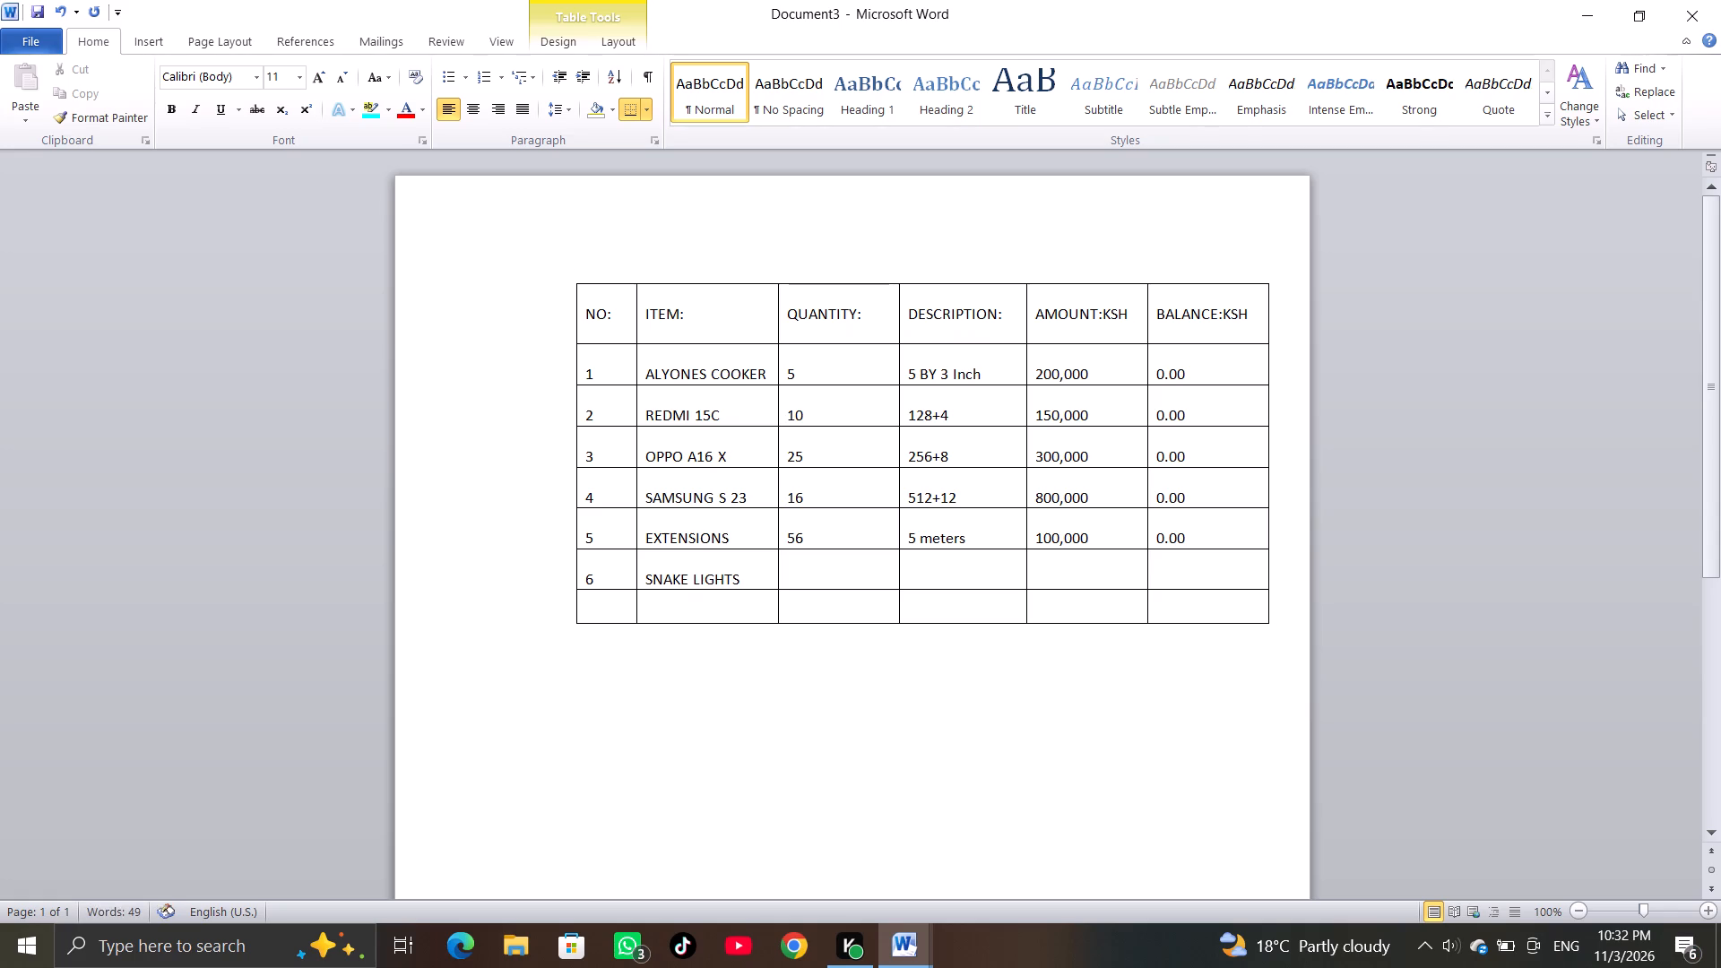
Enter 30 as the SNAKE LIGHTS row's quantity, on the second line of its cell.
{"action": "left_click", "coordinate": [805, 579]}
{"action": "key", "text": "Return"}
{"action": "type", "text": "30"}
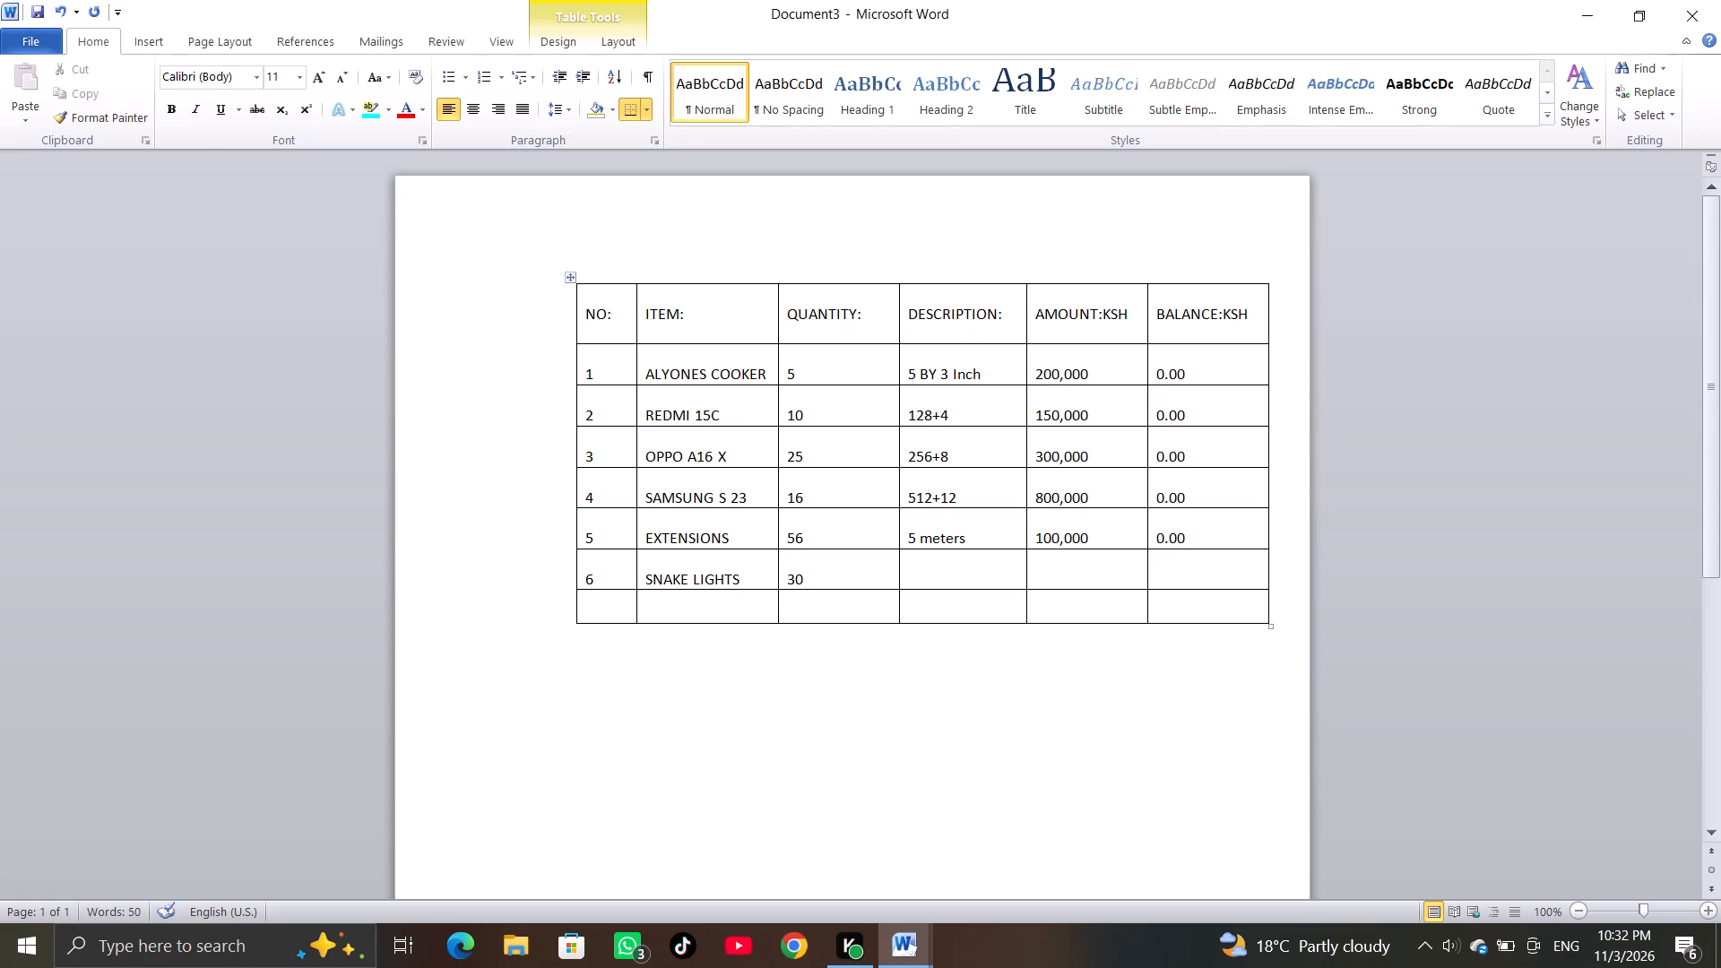
Enter LED TUBE as the SNAKE LIGHTS row's description, on the second line of its cell.
{"action": "left_click", "coordinate": [921, 581]}
{"action": "key", "text": "Return"}
{"action": "type", "text": "LED TUB"}
{"action": "key", "text": "e"}
Enter 50,000 as the SNAKE LIGHTS row's amount, on the second line of its cell.
{"action": "left_click", "coordinate": [1044, 585]}
{"action": "key", "text": "Return"}
{"action": "type", "text": "50"}
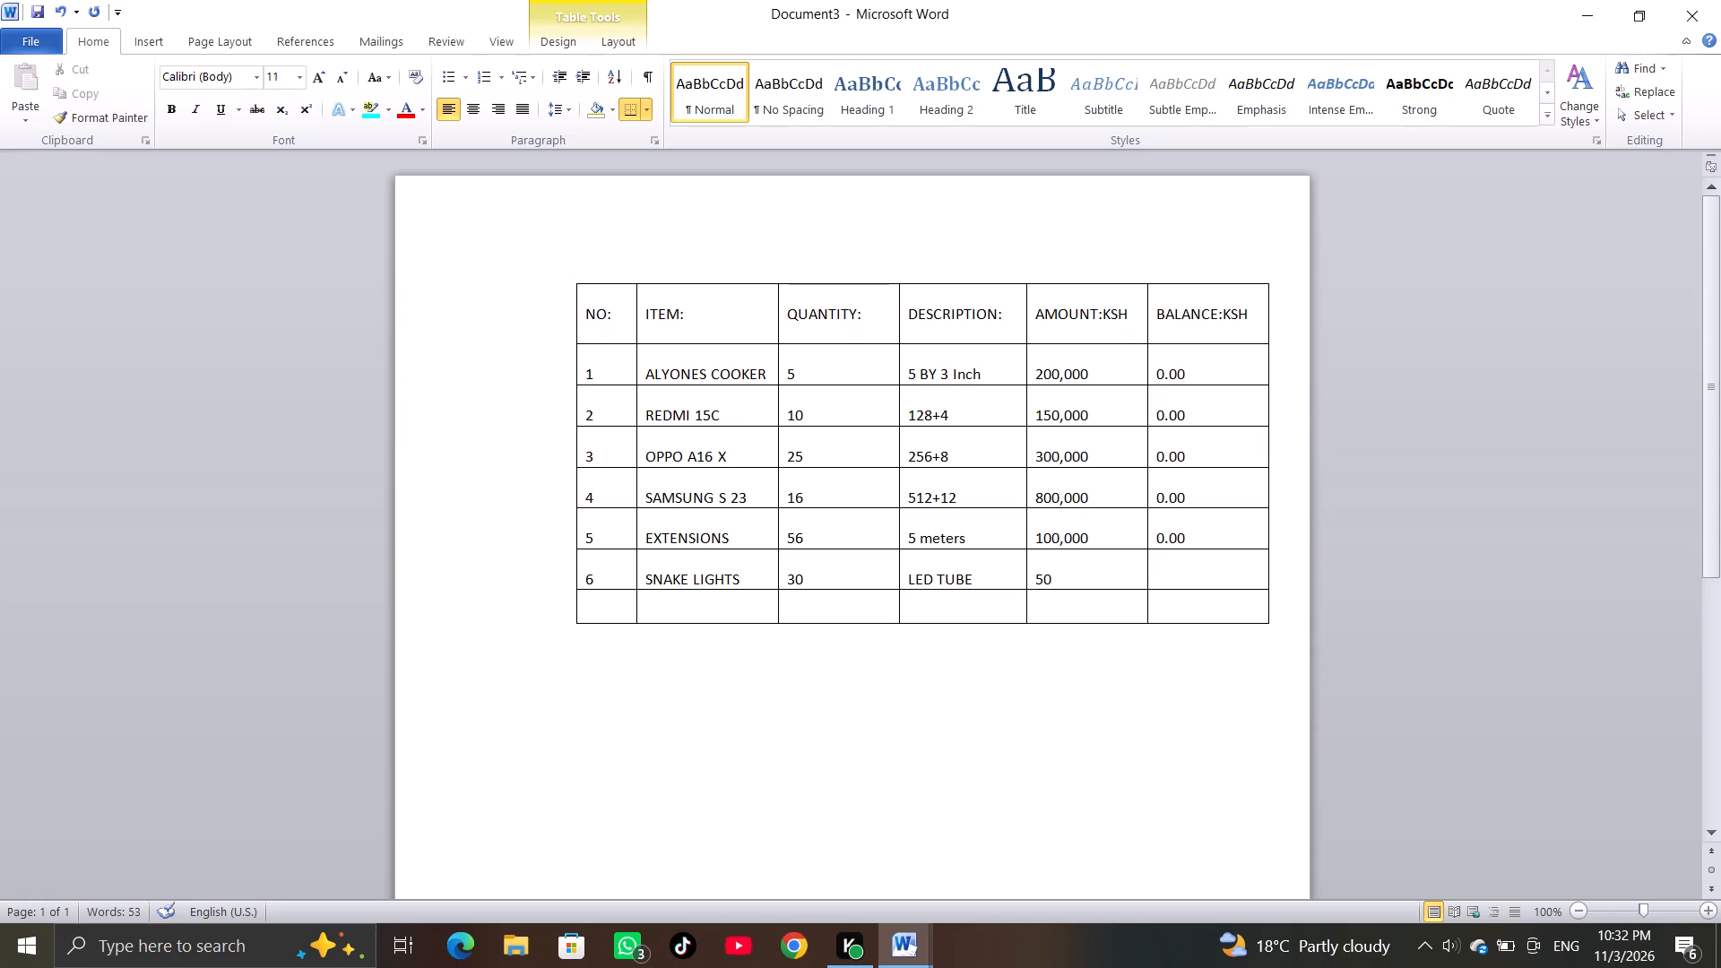
{"action": "type", "text": ",000"}
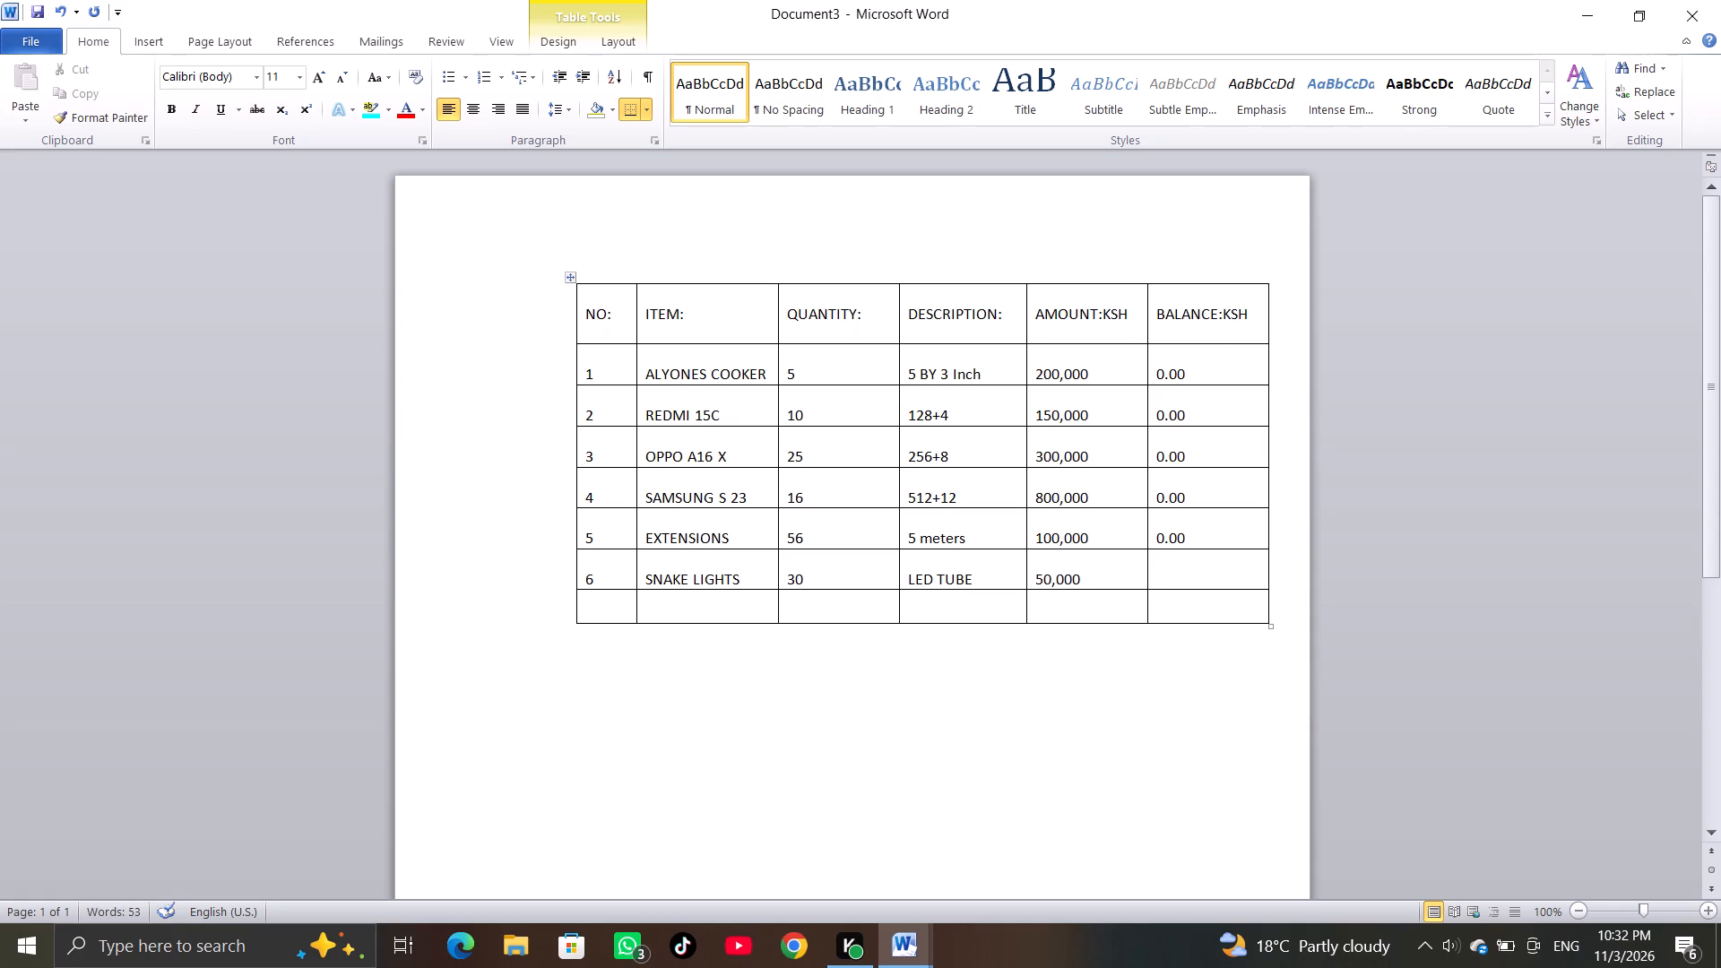
Enter 0.00 as the SNAKE LIGHTS row's balance, on the second line of its cell.
{"action": "left_click", "coordinate": [1166, 574]}
{"action": "key", "text": "Return"}
{"action": "key", "text": "0"}
{"action": "type", "text": ".00"}
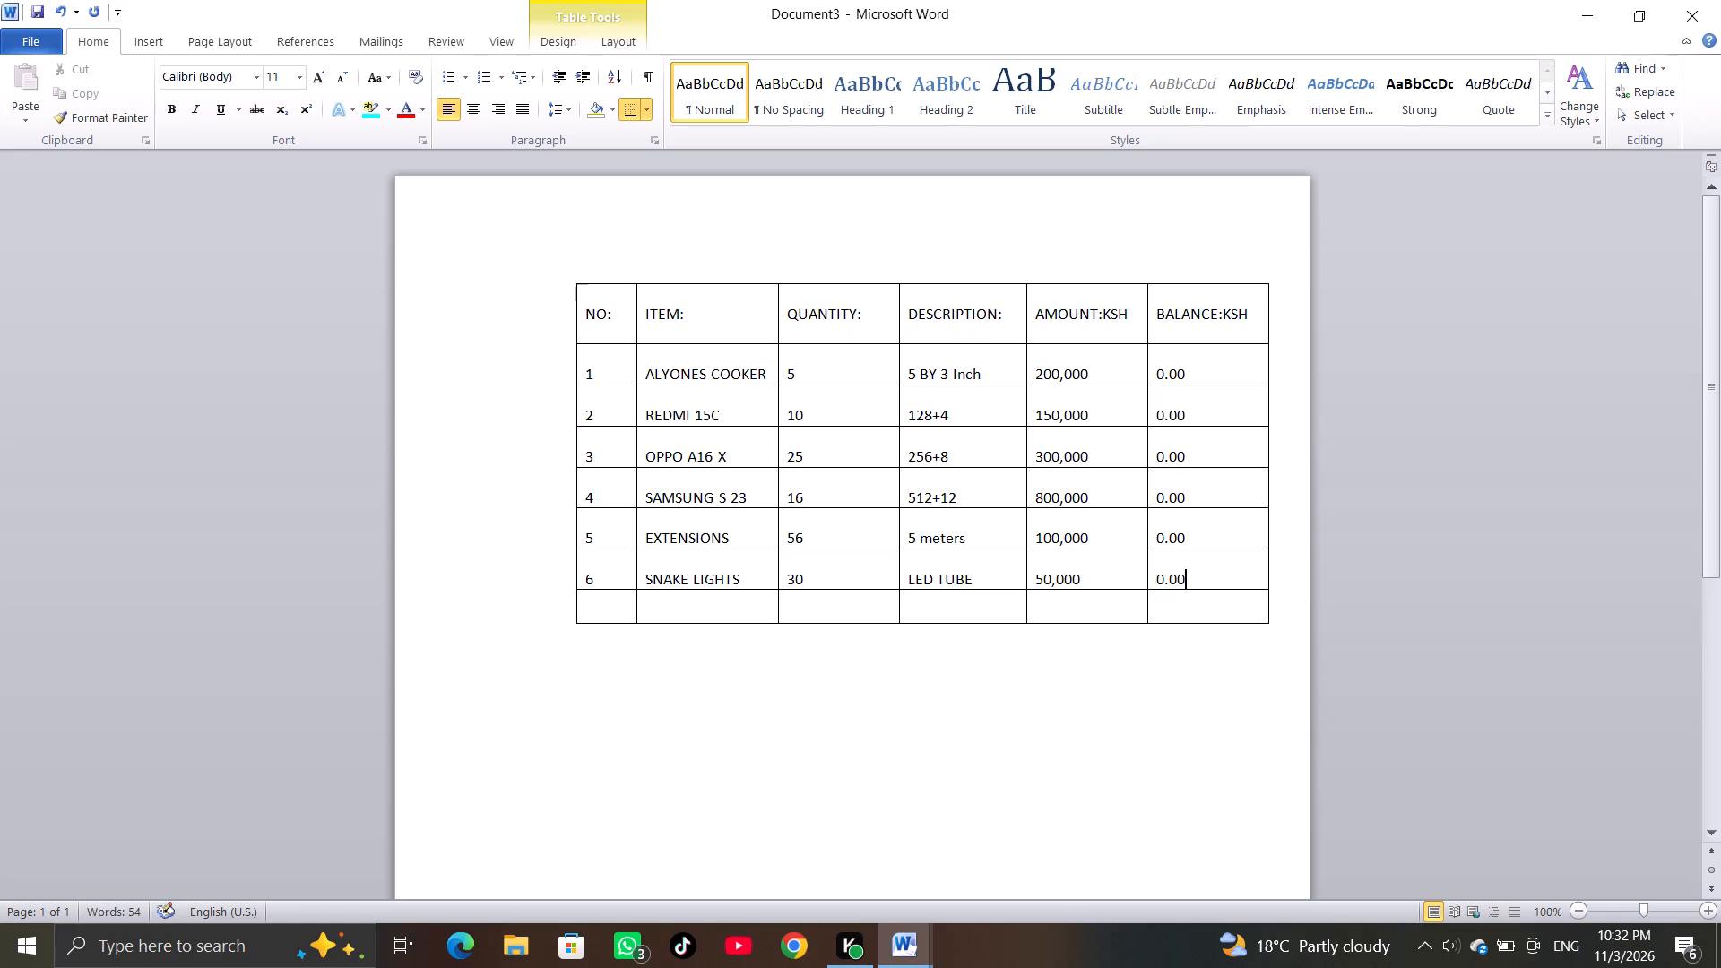
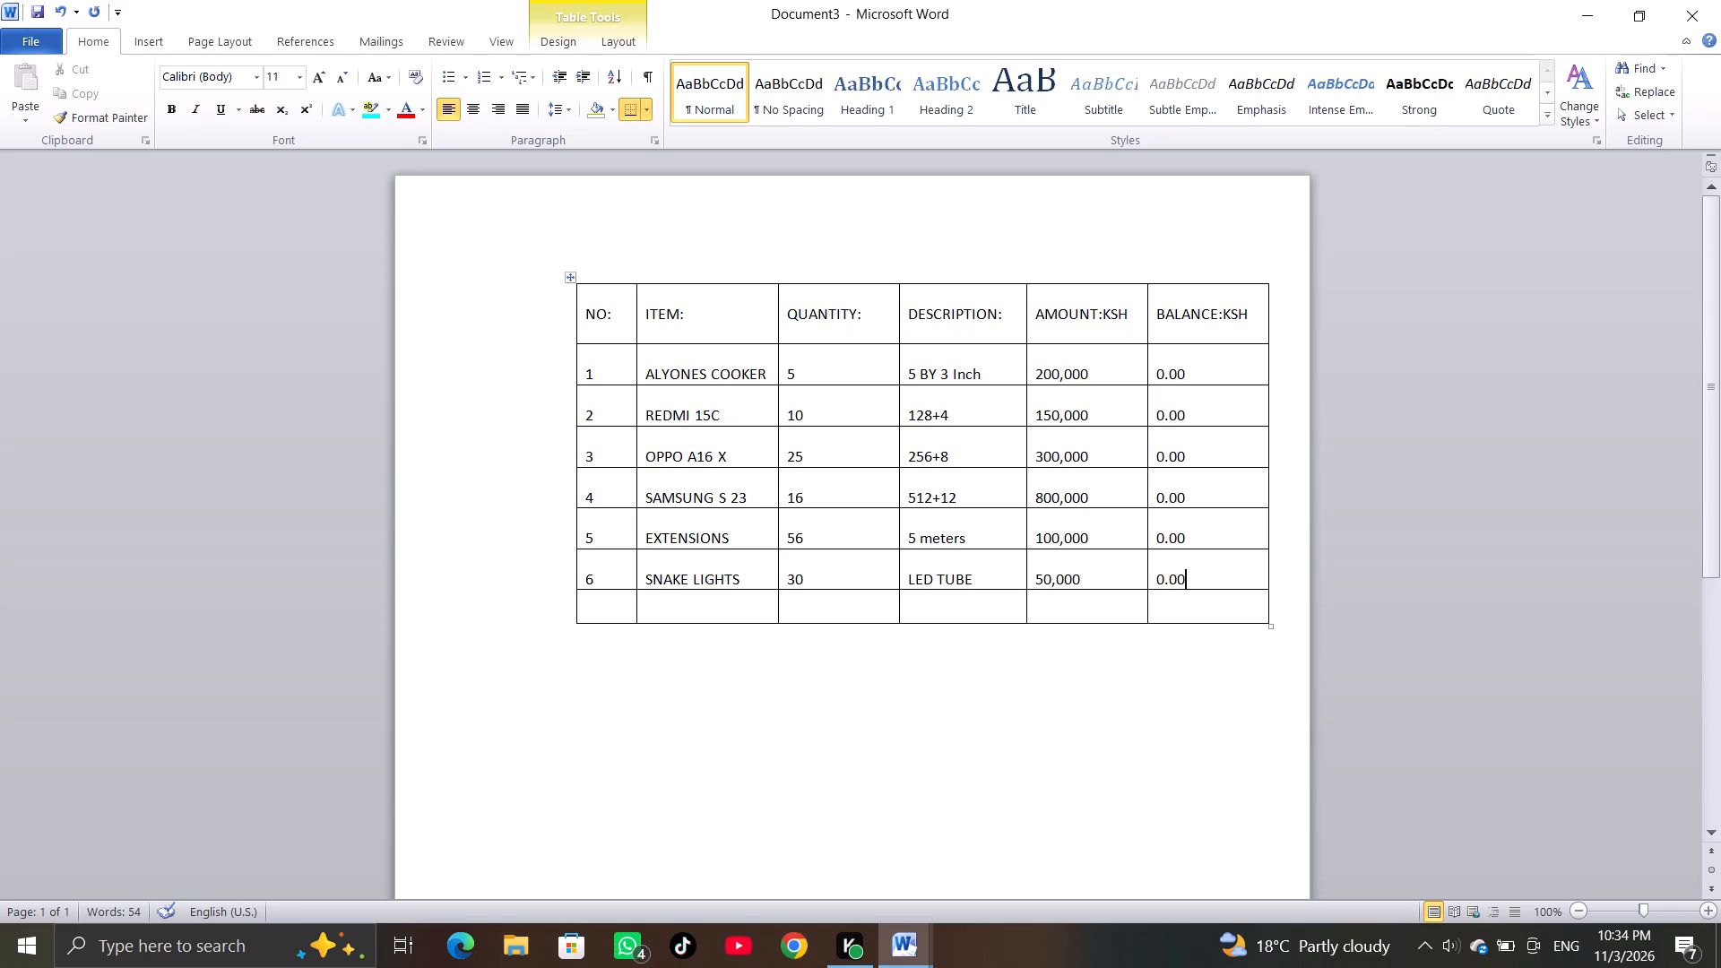
Increase the height of the table's empty last row to roughly double by lowering its bottom border.
{"action": "left_click_drag", "start_coordinate": [1267, 623], "coordinate": [1265, 651]}
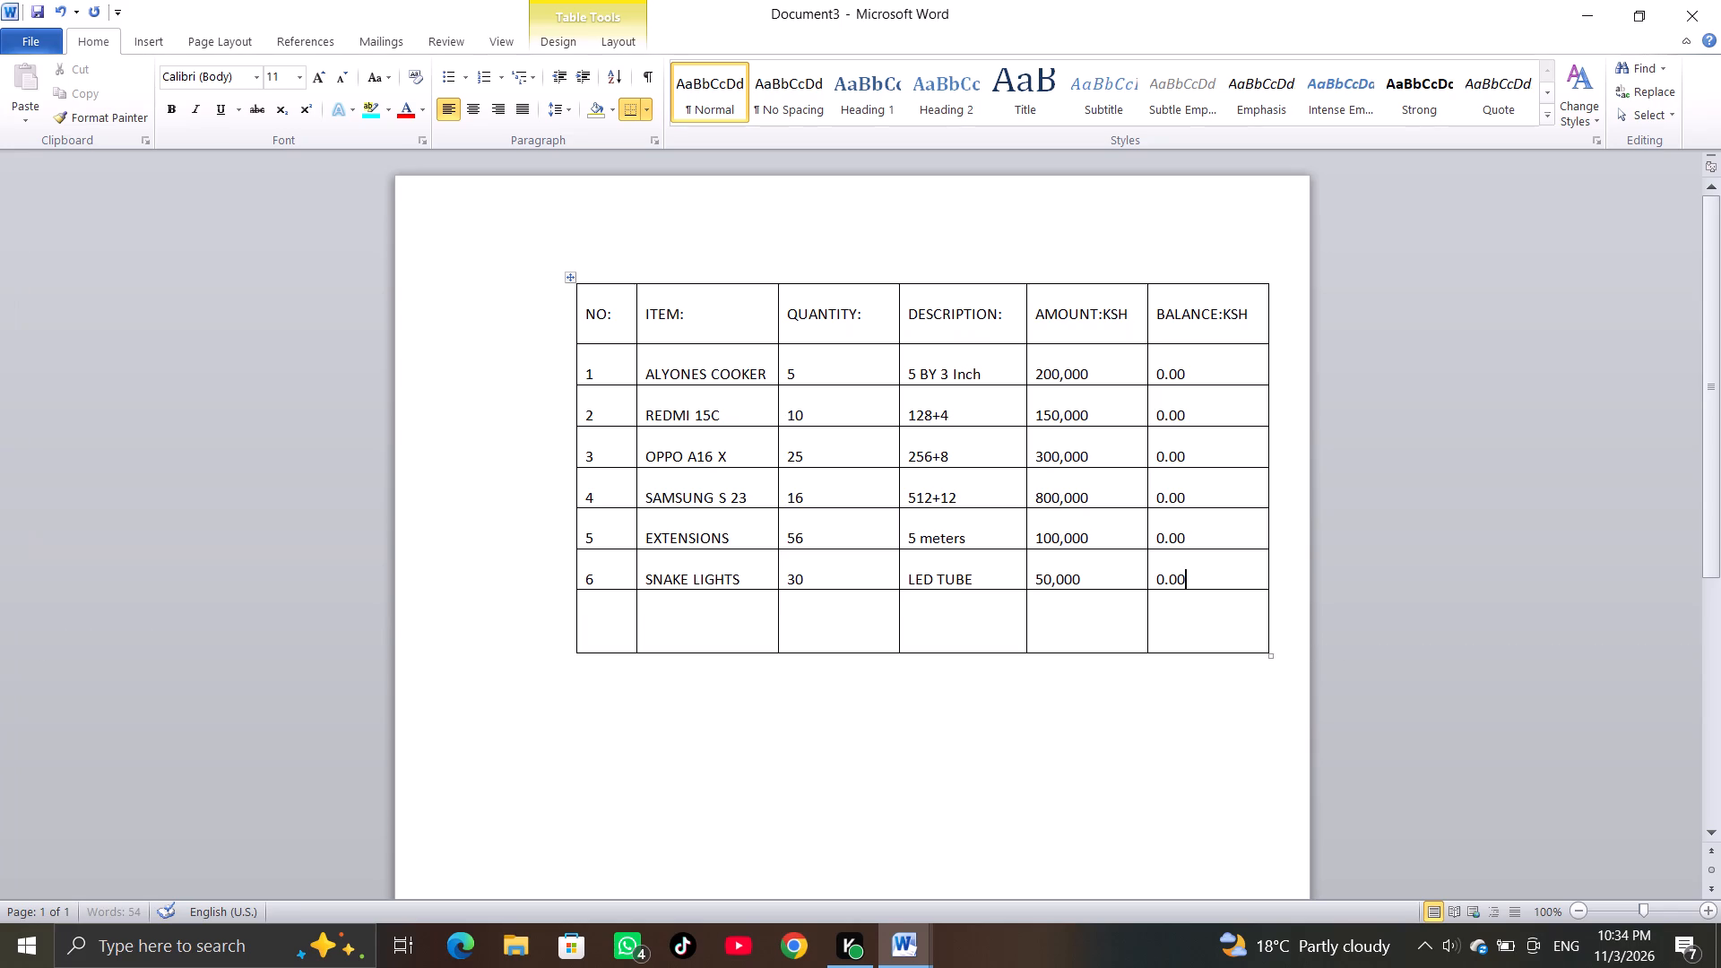
Enter the label TOTAL: in the balance column of the table's empty last row.
{"action": "left_click", "coordinate": [1152, 605]}
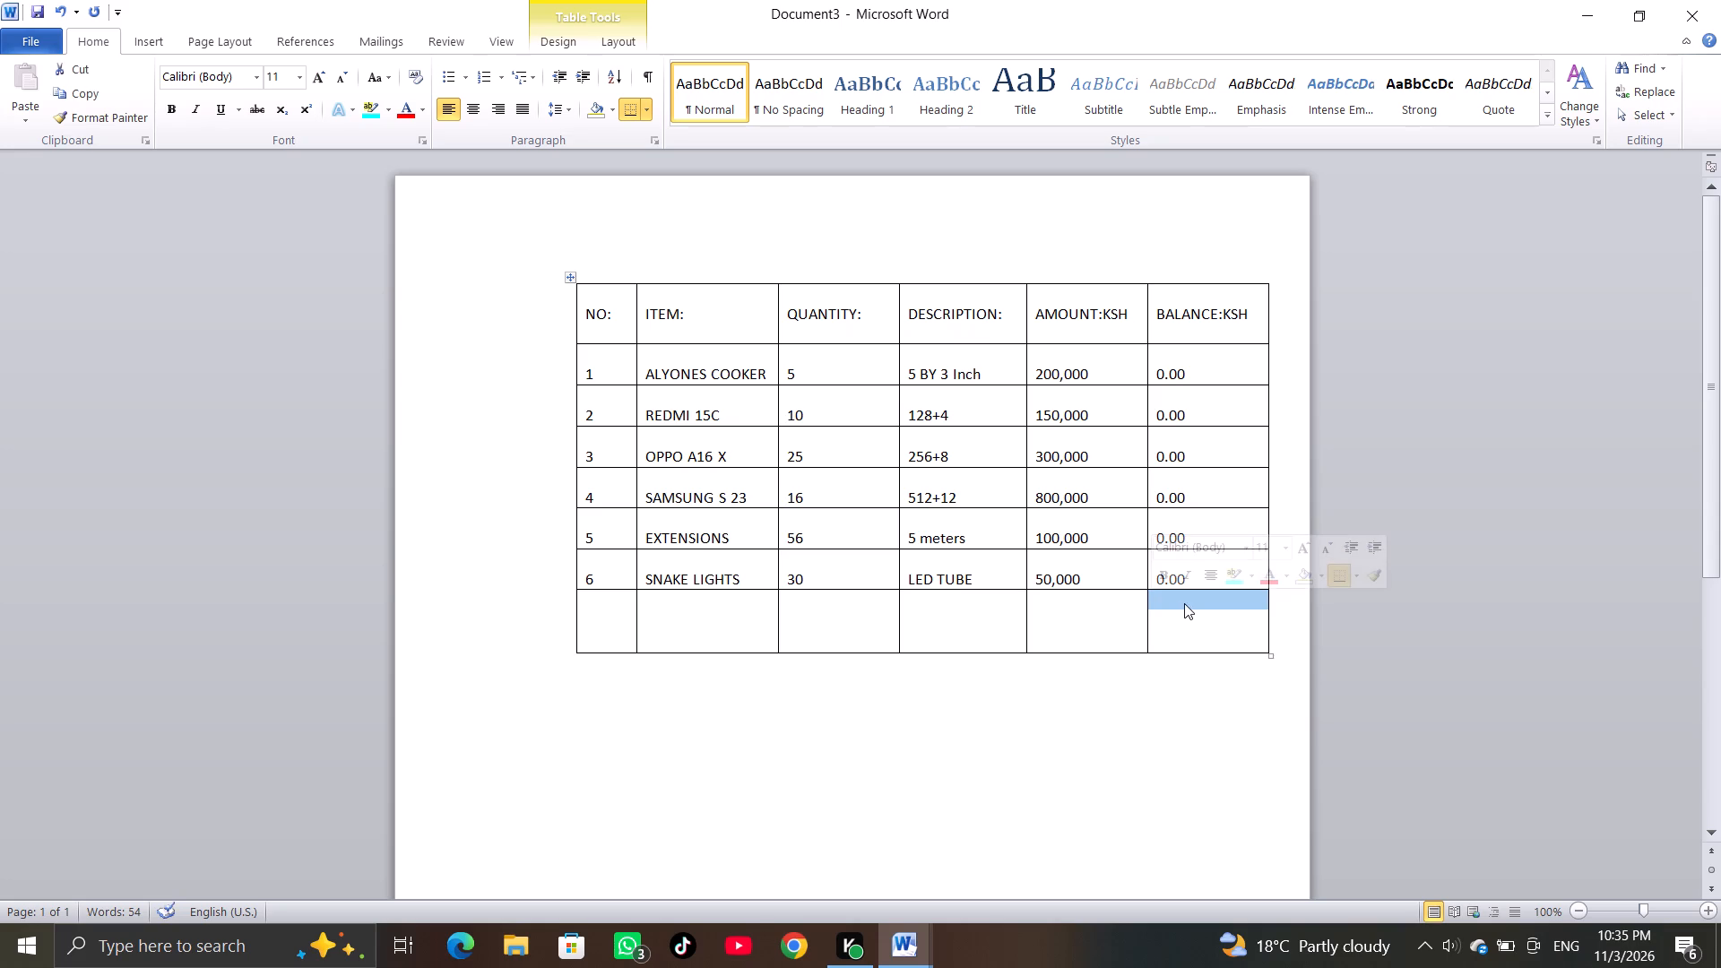
{"action": "left_click", "coordinate": [1396, 637]}
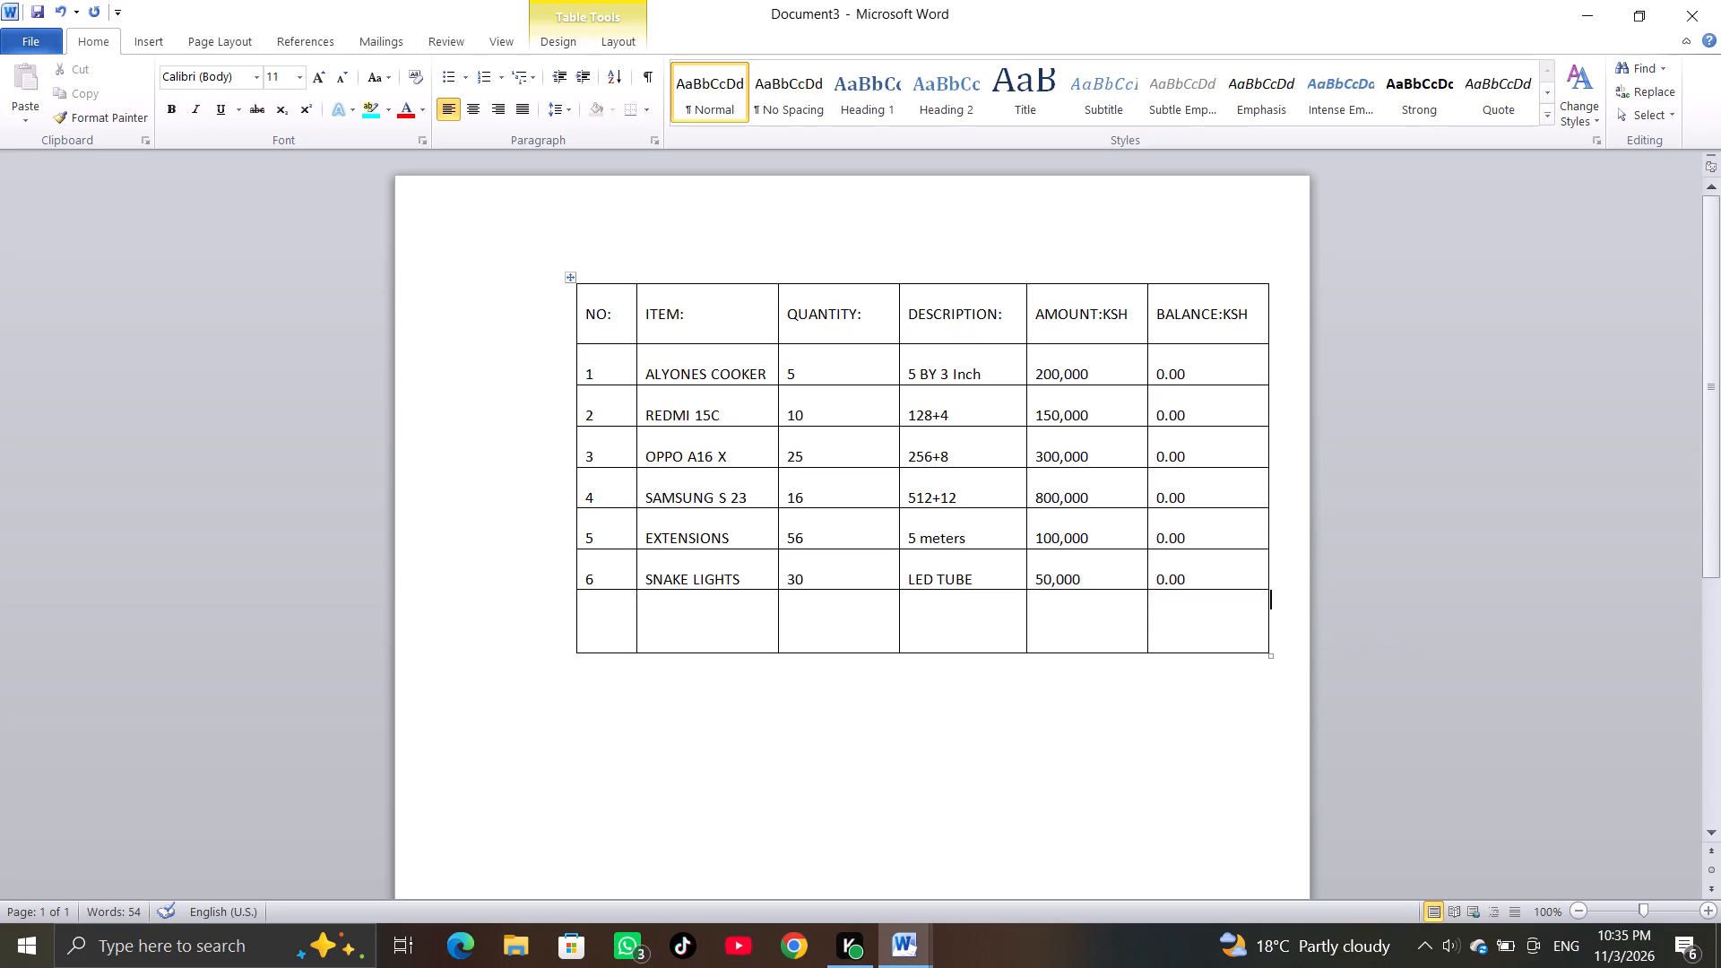
{"action": "left_click", "coordinate": [1180, 605]}
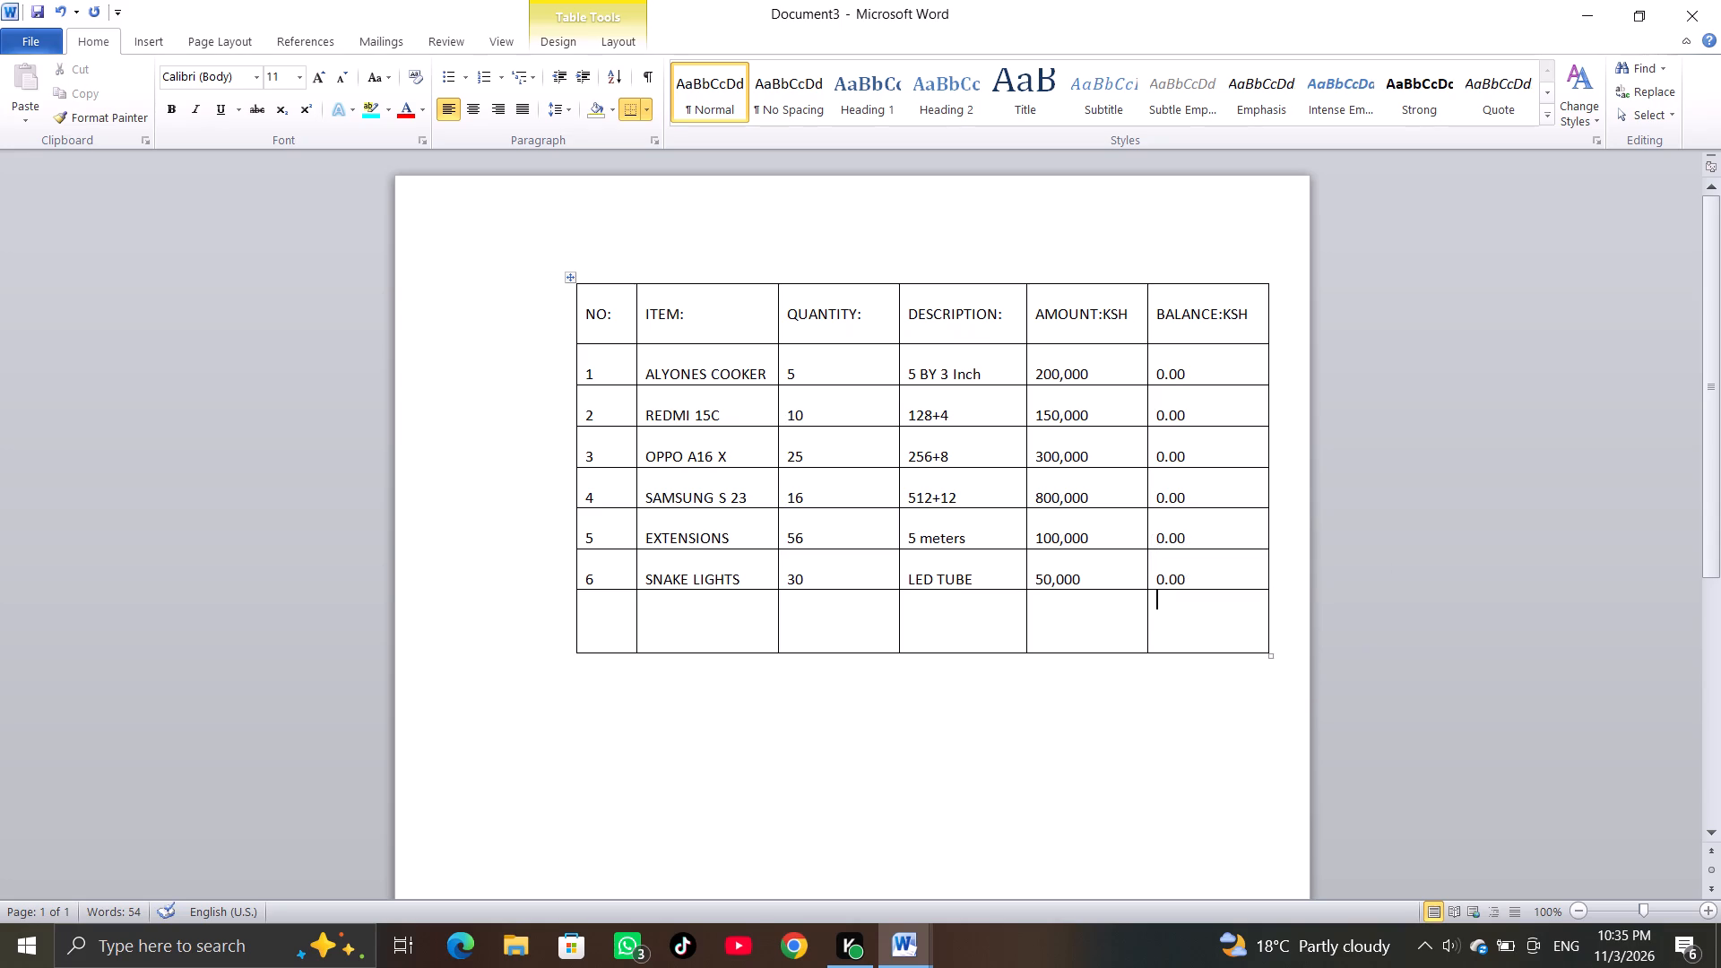
{"action": "key", "text": "t"}
{"action": "type", "text": "OTAL"}
{"action": "key", "text": "shift+colon"}
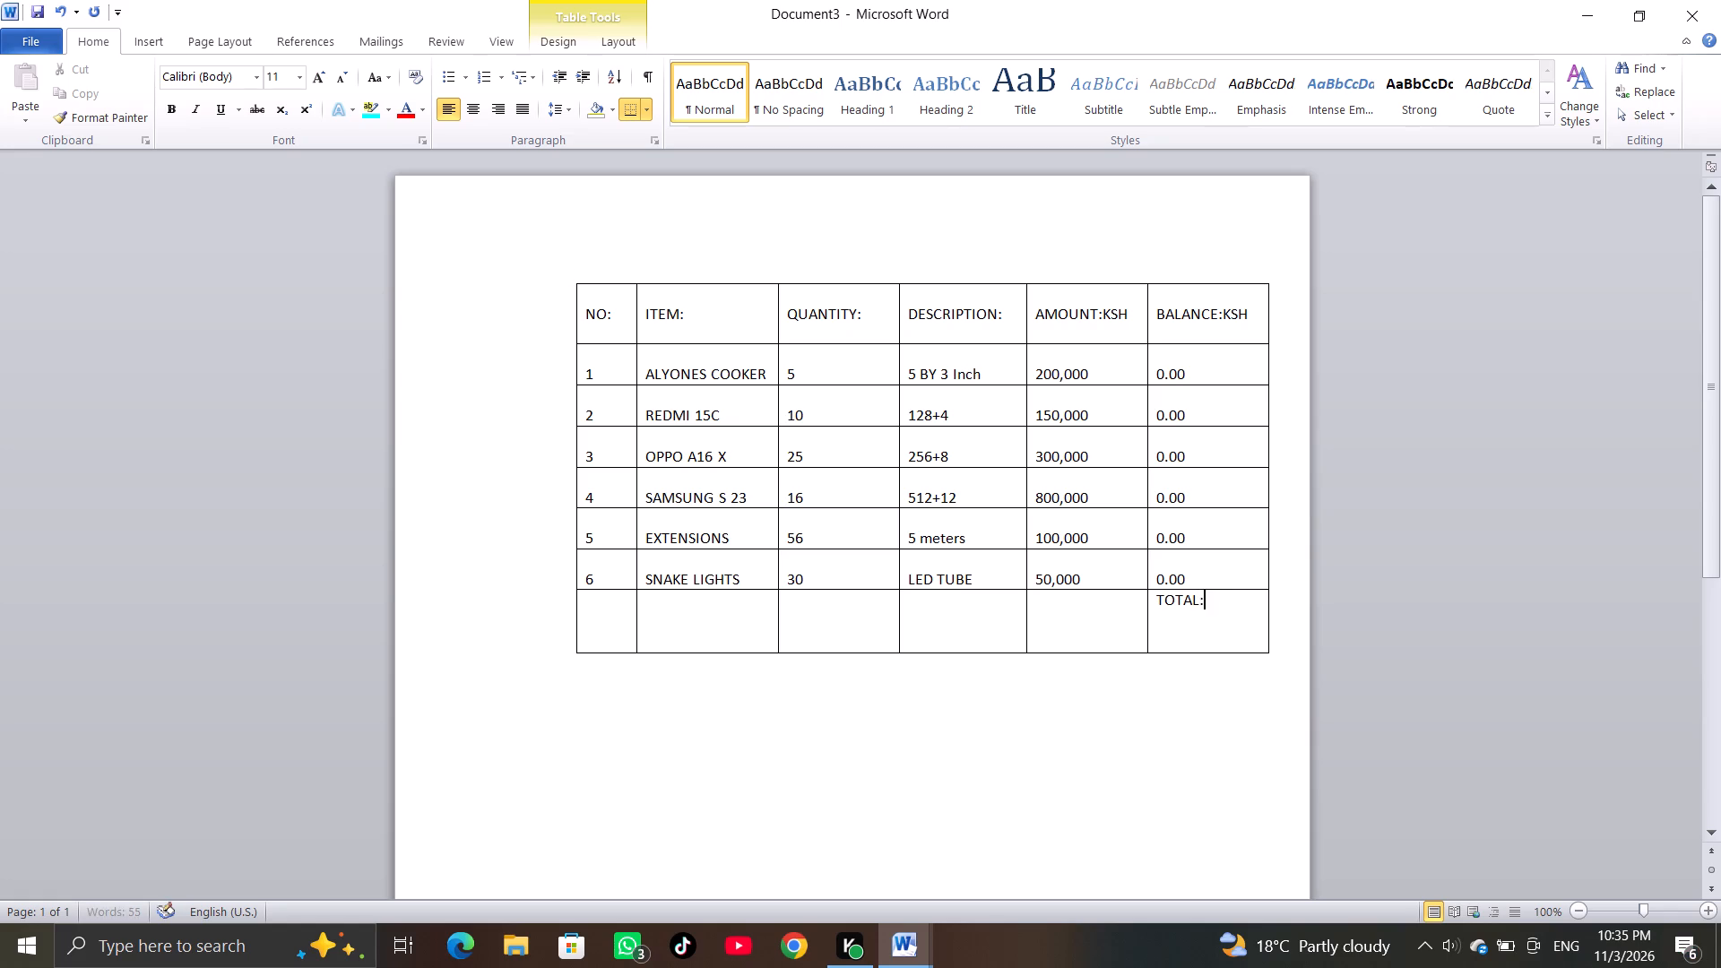
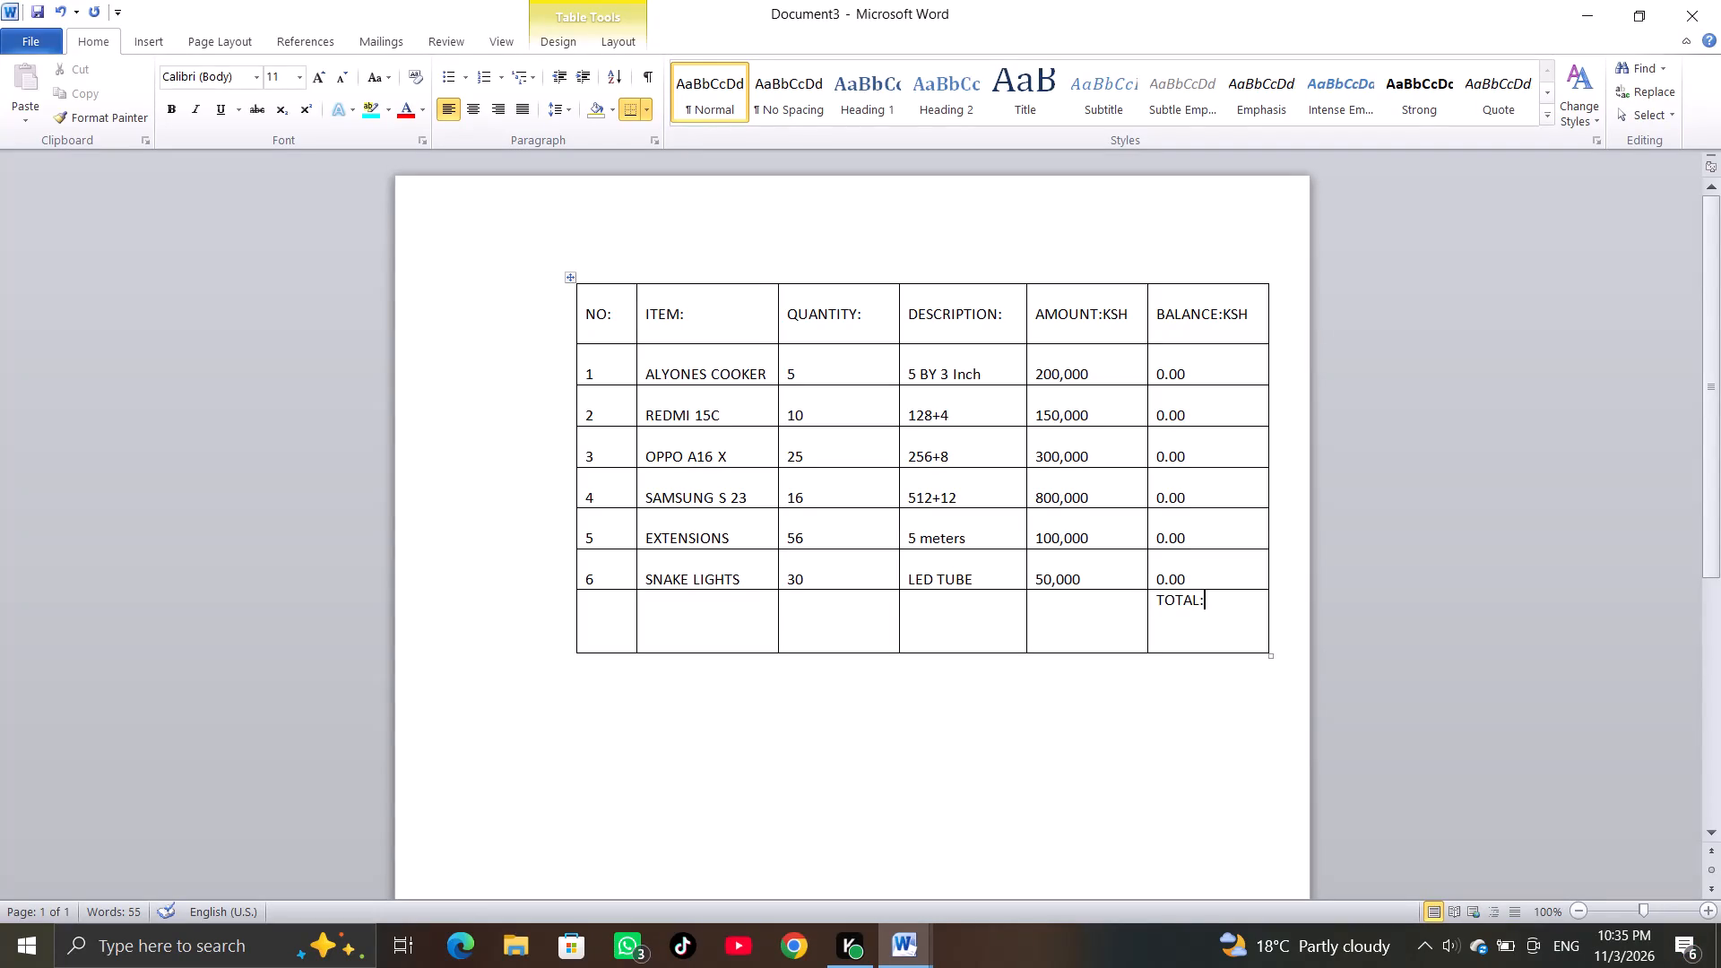
Add the value 0.OO on a new line below TOTAL: in the balance column of the last row.
{"action": "key", "text": "Return"}
{"action": "key", "text": "0"}
{"action": "type", "text": ".OO"}
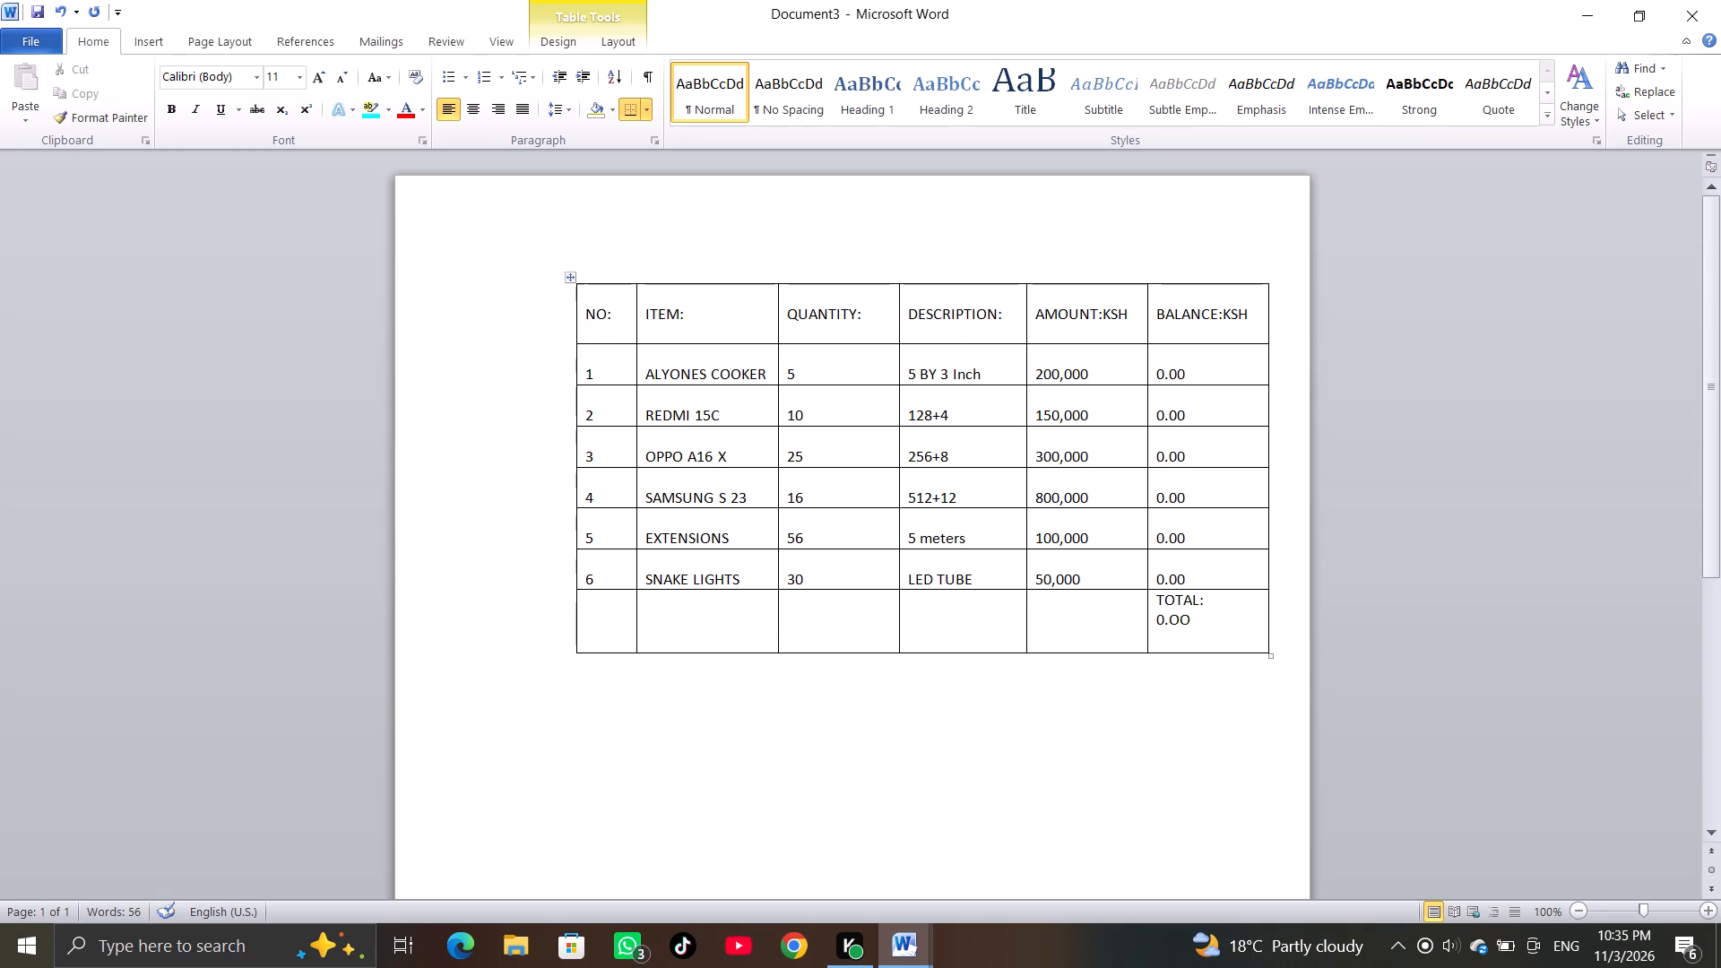
Enter the label TOTAL: in the amount column of the last row and start a new line below it.
{"action": "left_click", "coordinate": [1040, 603]}
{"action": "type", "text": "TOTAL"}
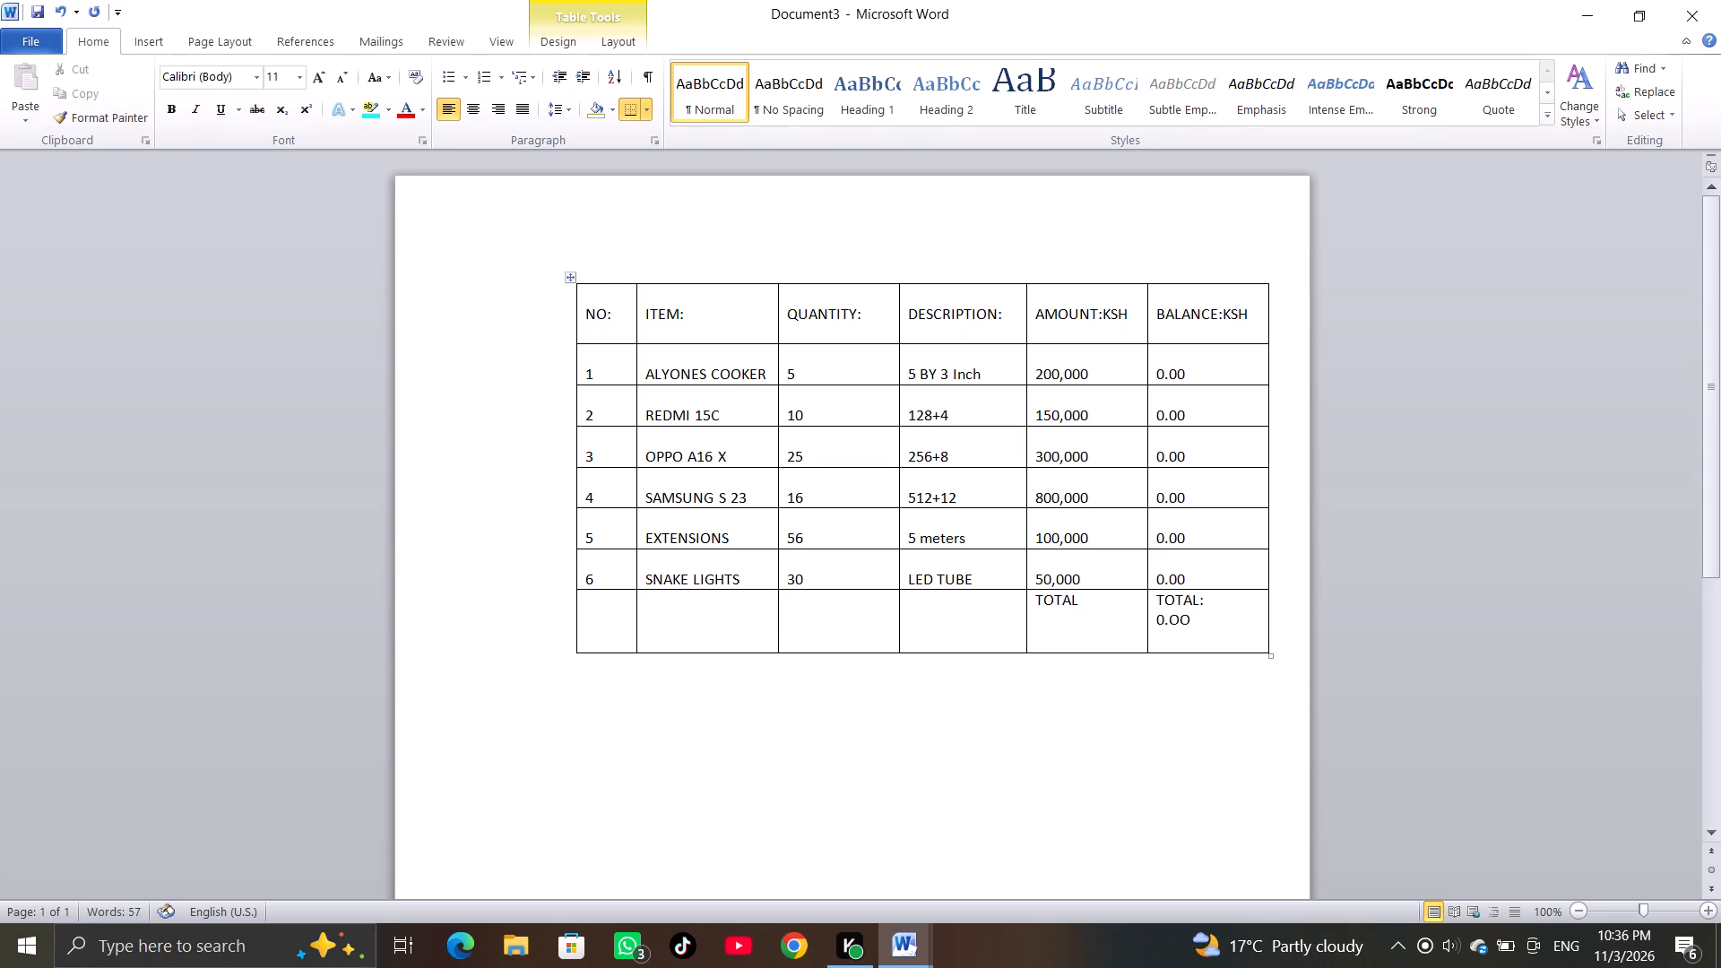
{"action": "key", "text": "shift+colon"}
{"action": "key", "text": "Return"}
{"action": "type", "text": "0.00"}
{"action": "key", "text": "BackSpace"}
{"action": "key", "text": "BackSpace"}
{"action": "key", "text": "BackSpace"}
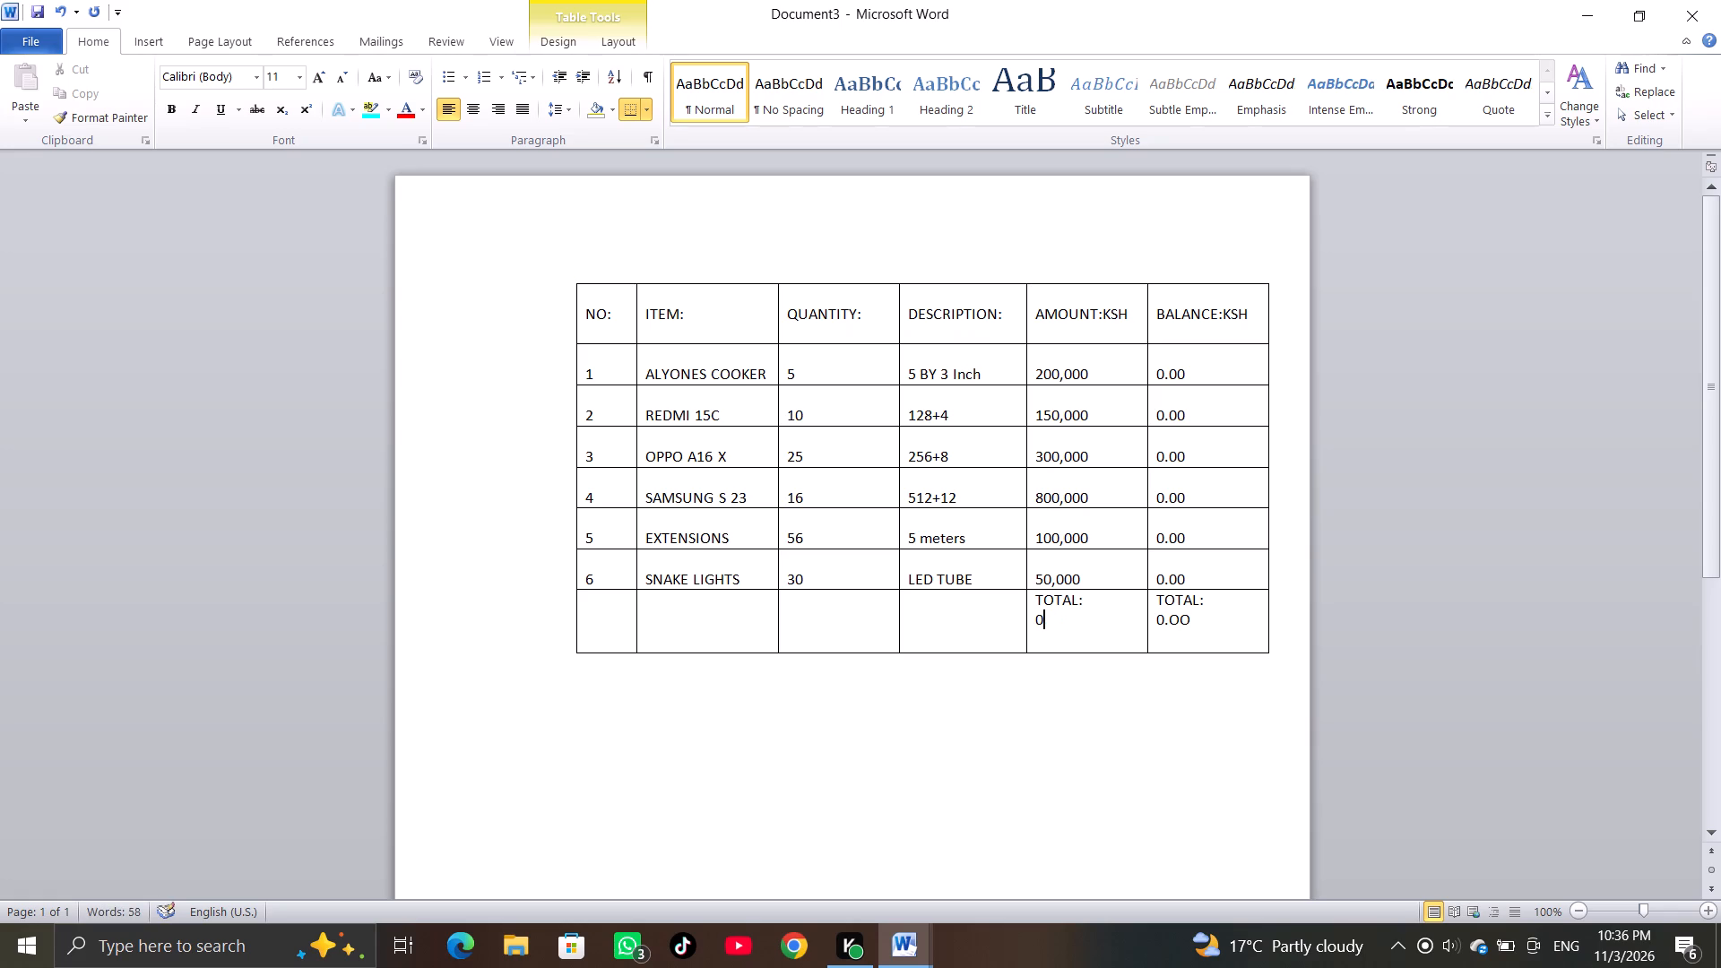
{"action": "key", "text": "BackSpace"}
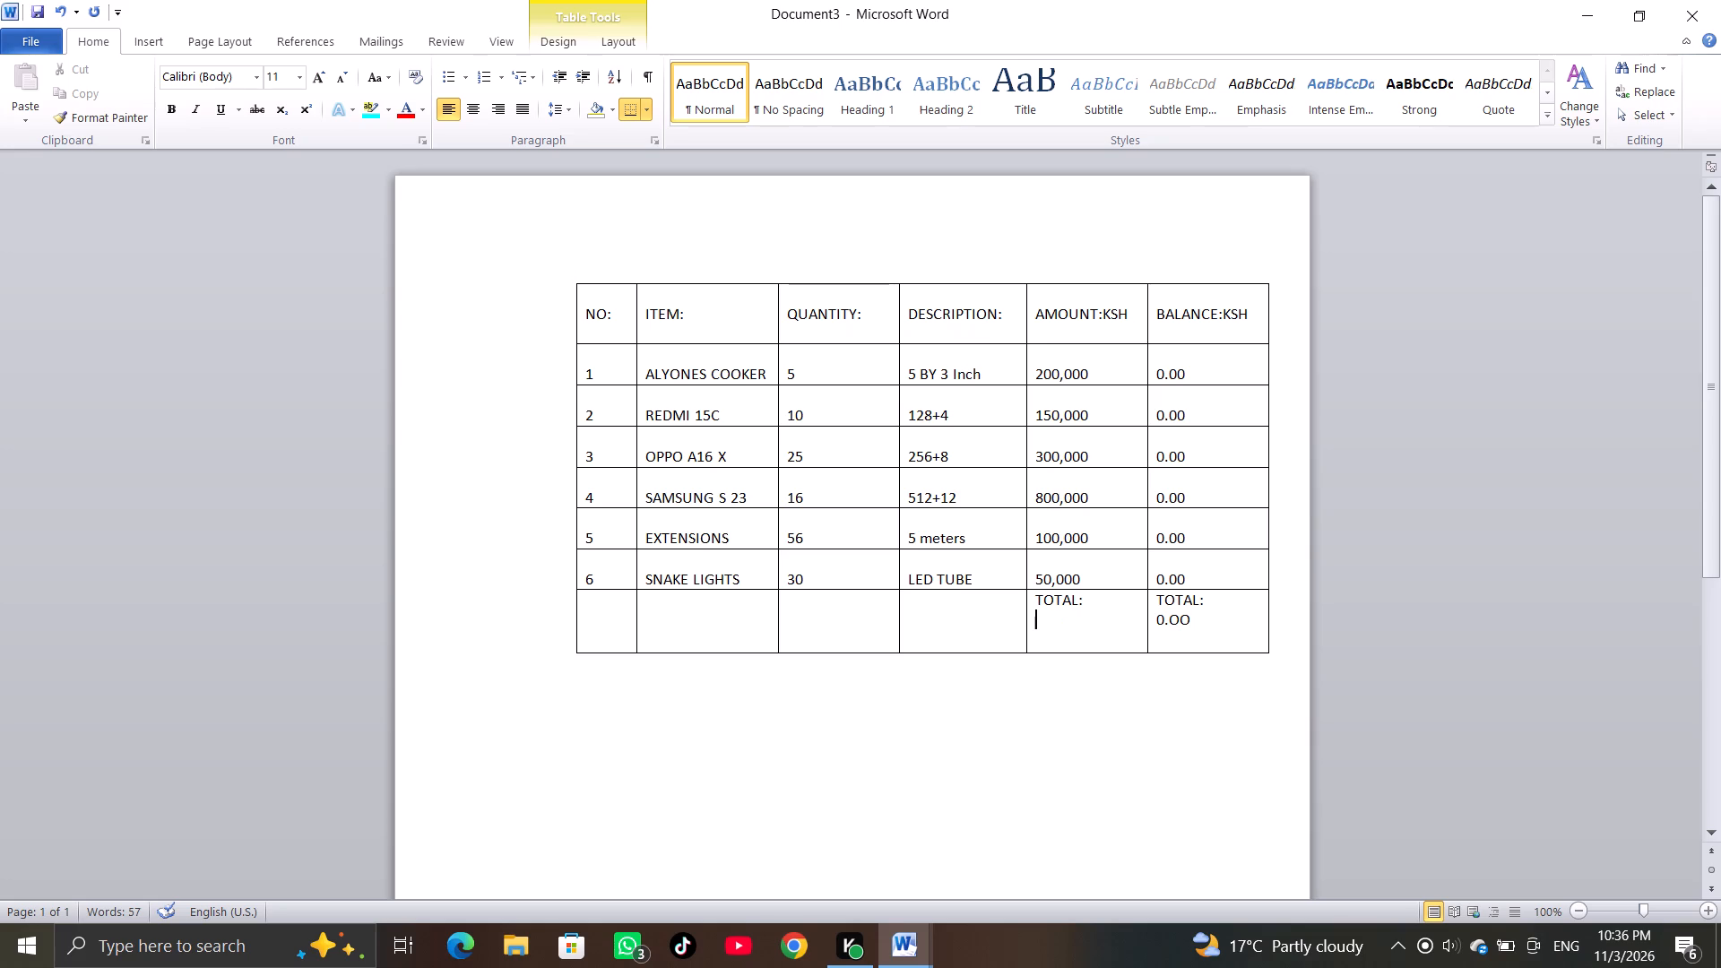
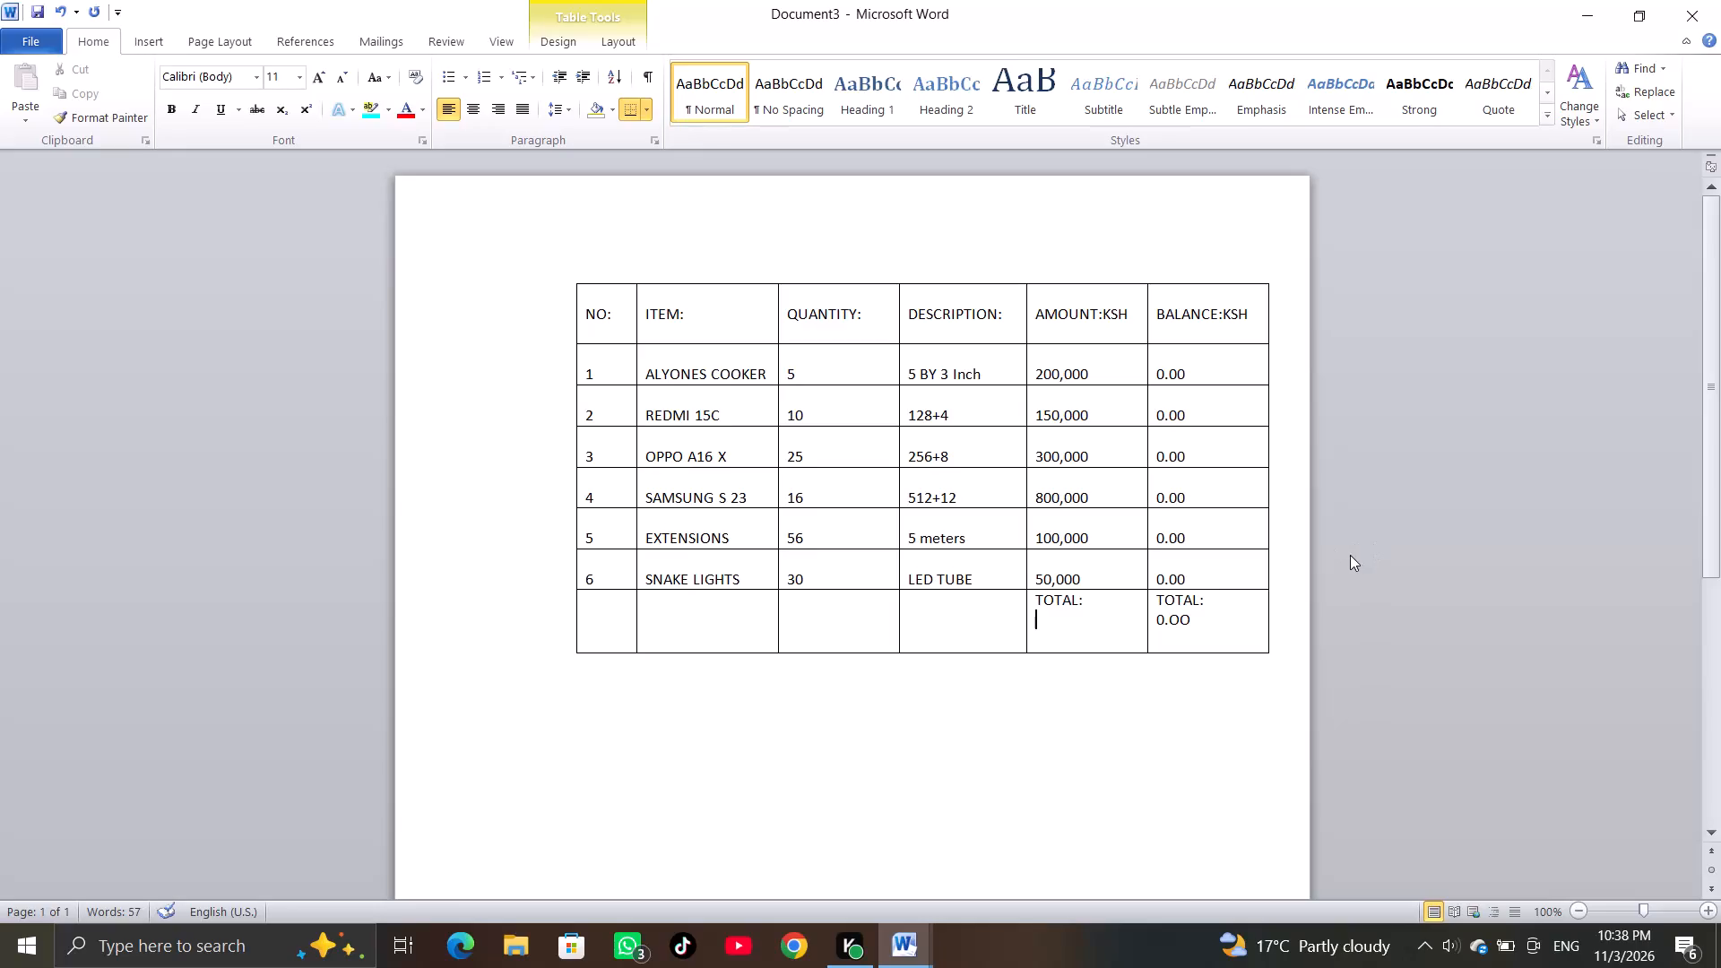
Enter 1600 on the line below TOTAL: in the amount column of the table's last row.
{"action": "key", "text": "1"}
{"action": "type", "text": "60"}
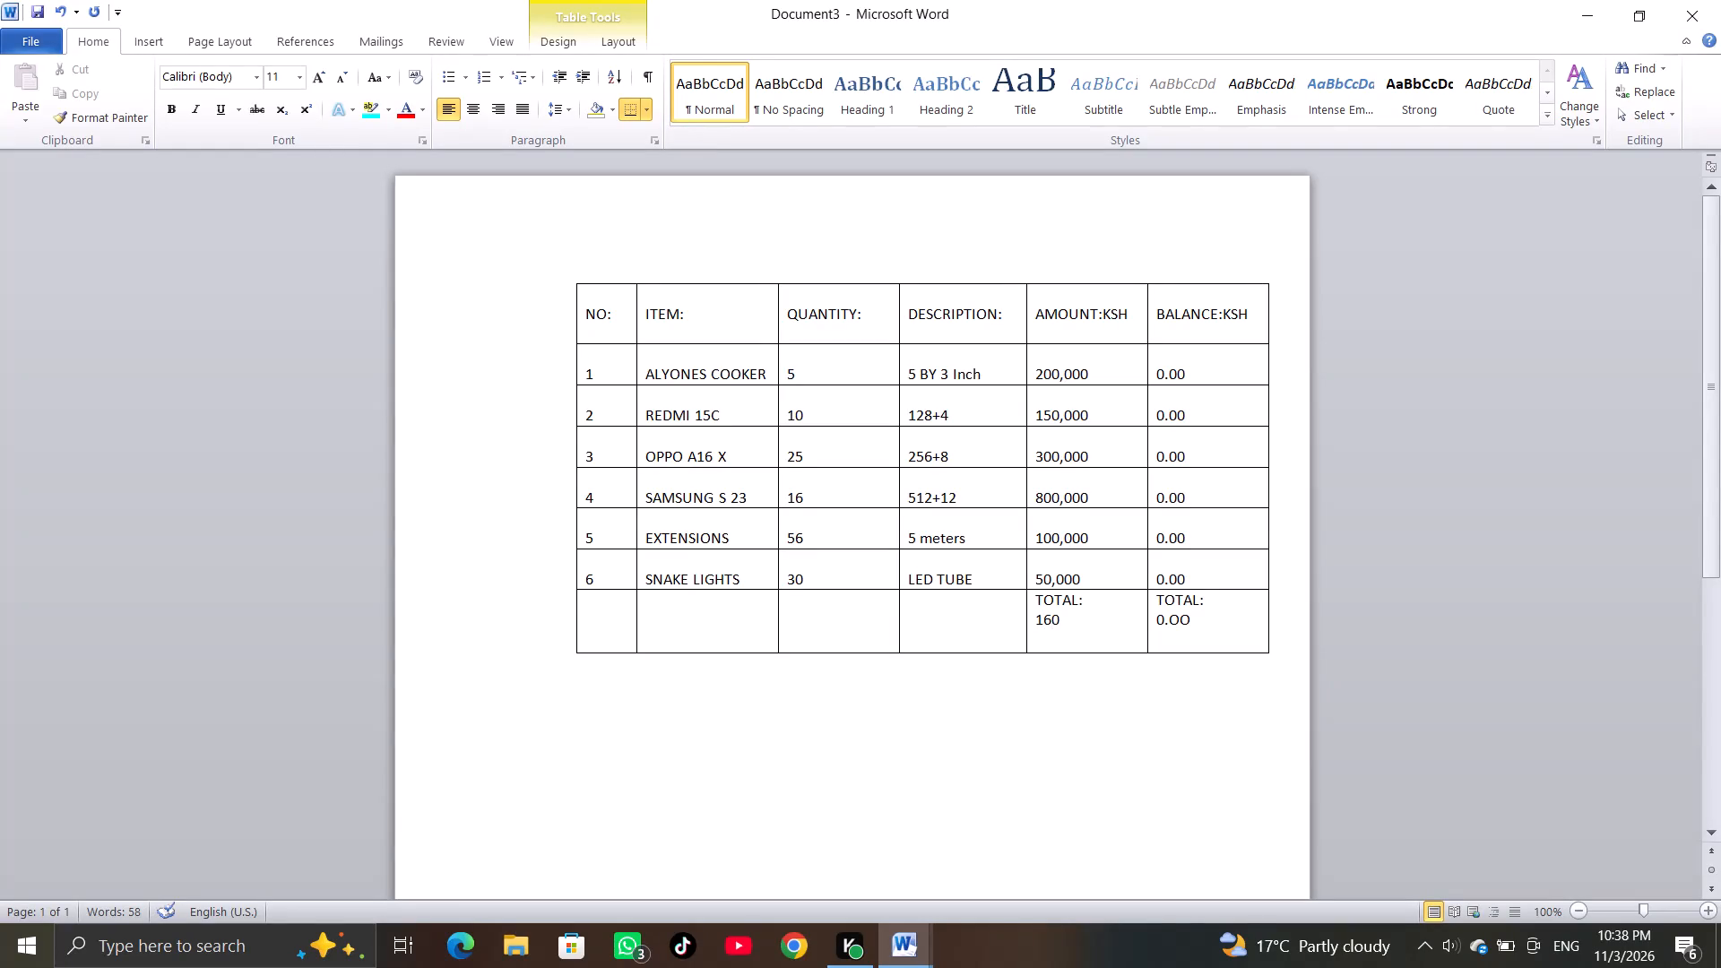
{"action": "key", "text": "0"}
Change the amount column's total in the last row to 1,600,000, with comma separators.
{"action": "left_click", "coordinate": [1042, 619]}
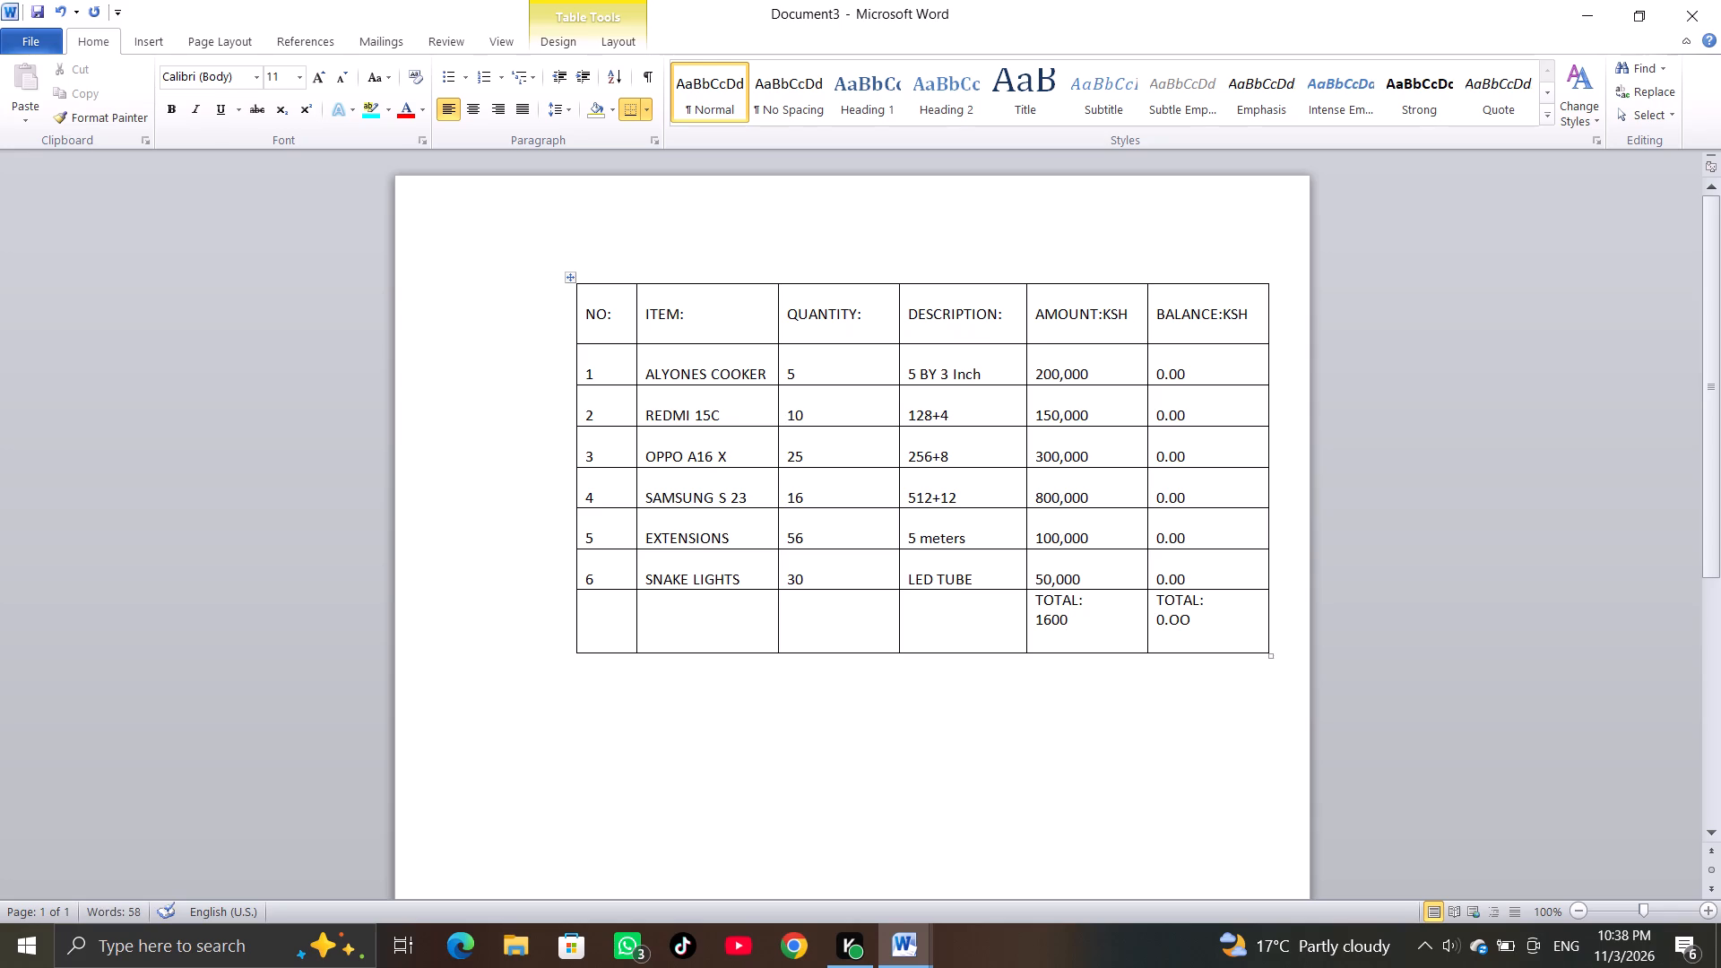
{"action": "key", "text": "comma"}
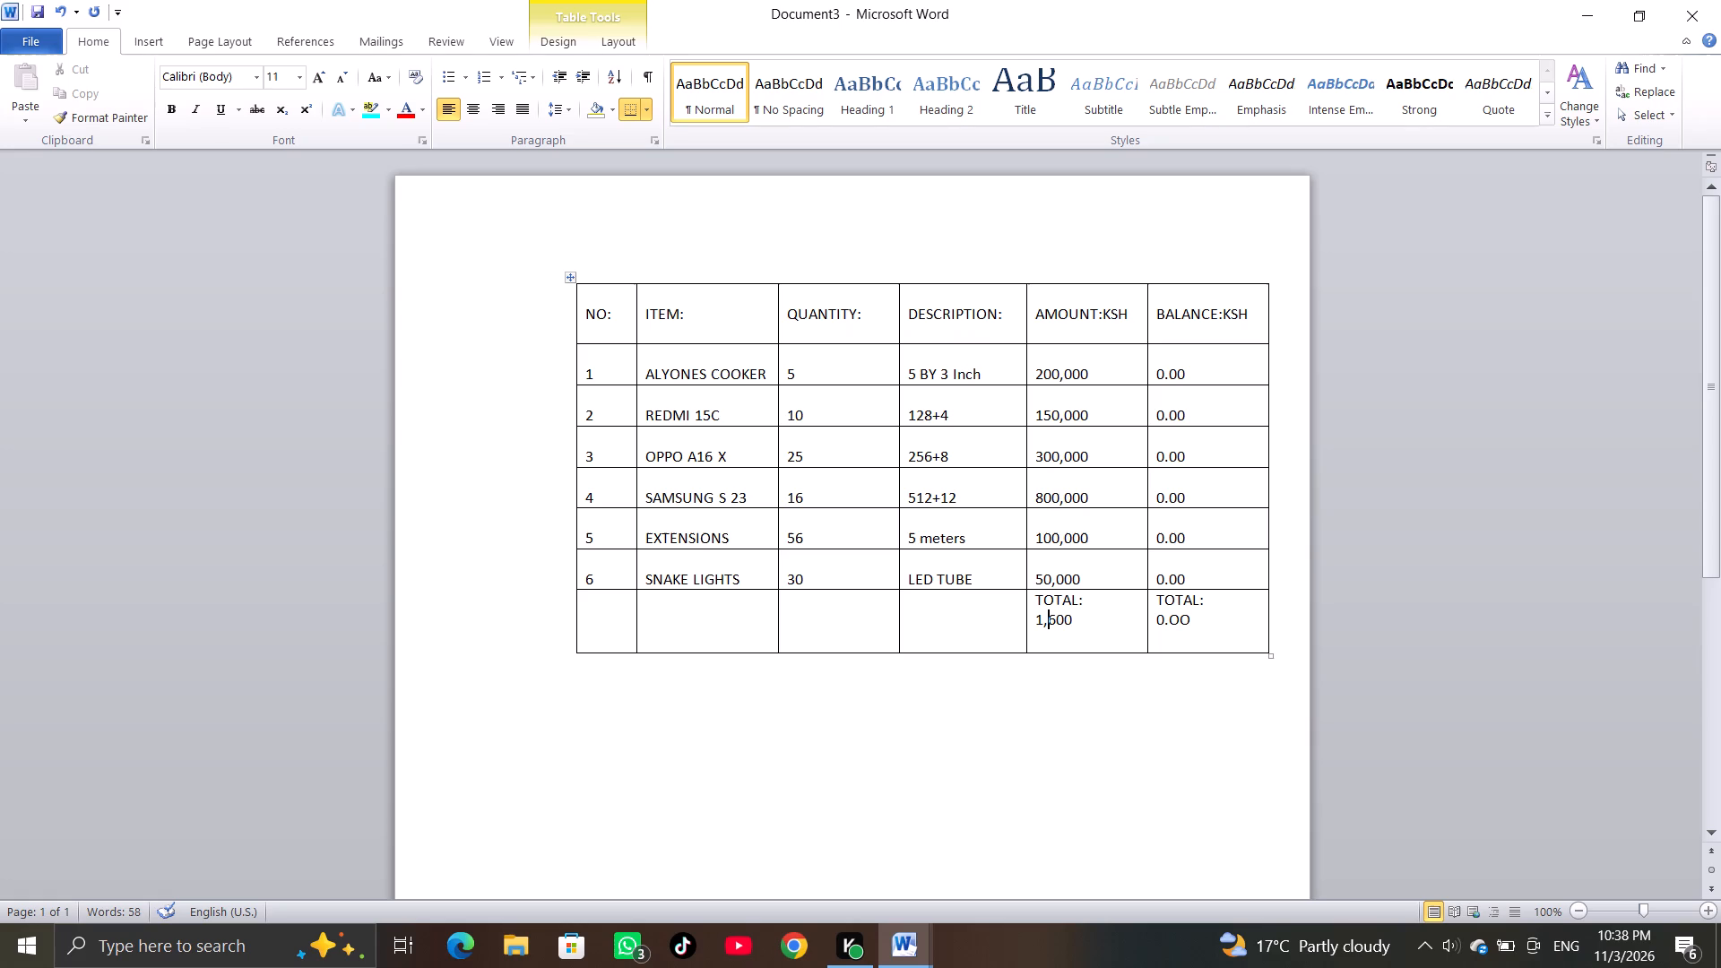
{"action": "left_click", "coordinate": [1075, 618]}
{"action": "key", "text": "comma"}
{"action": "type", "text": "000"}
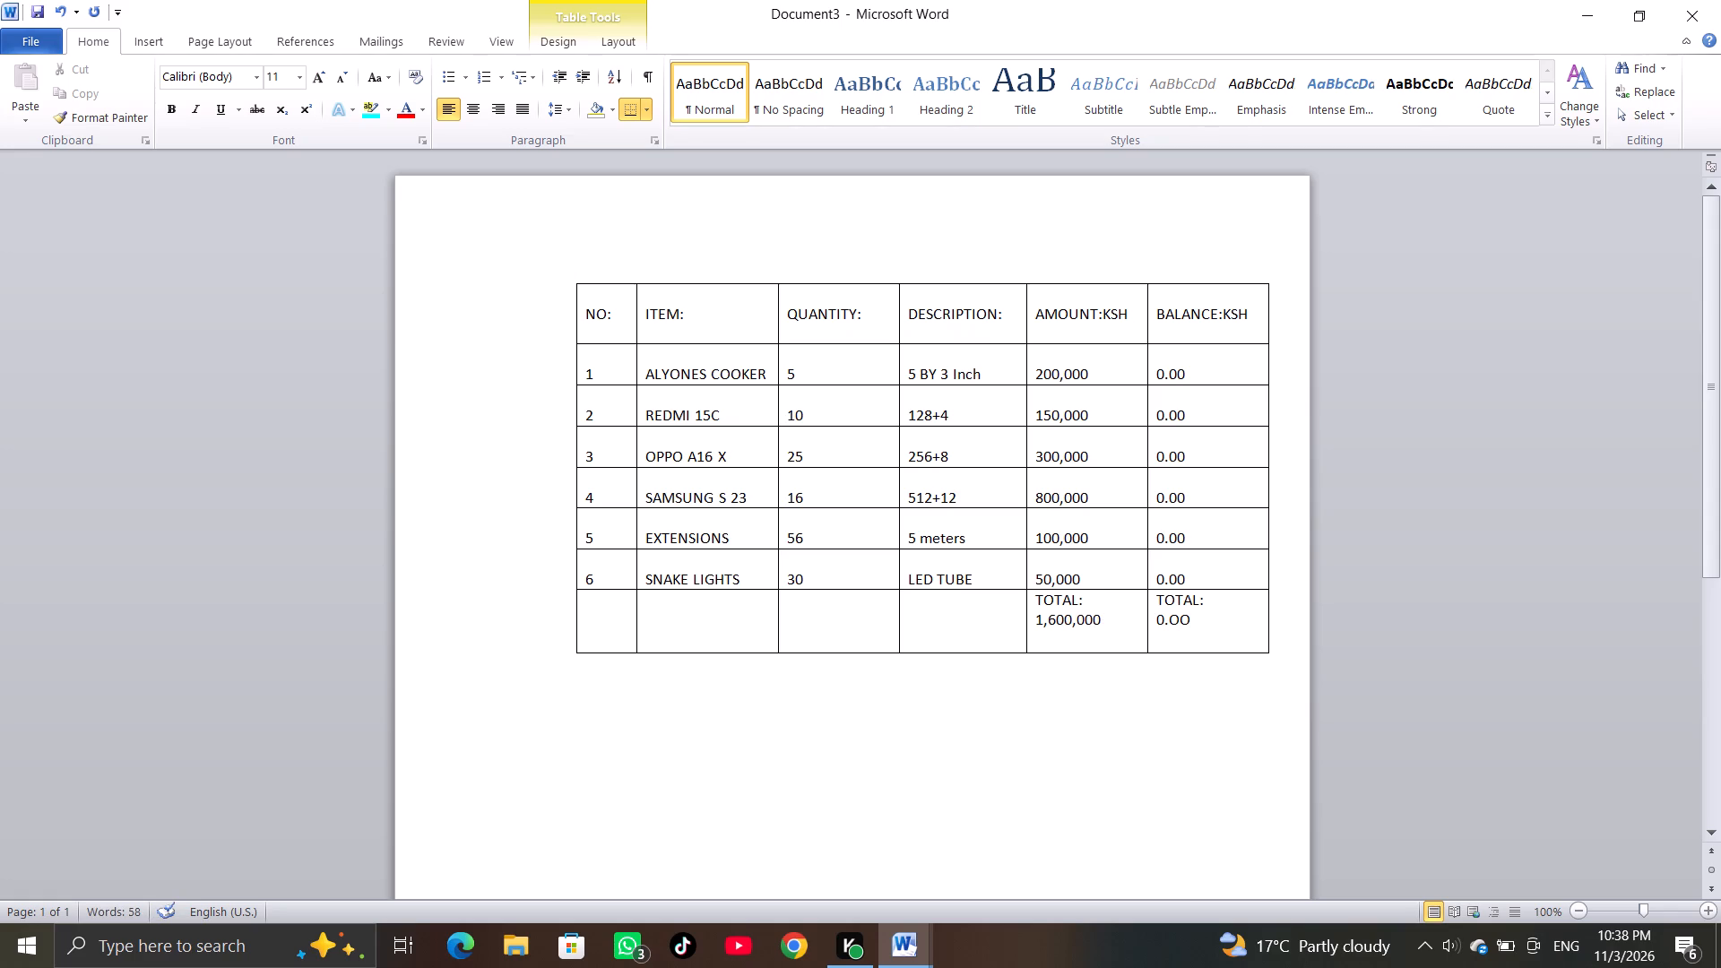
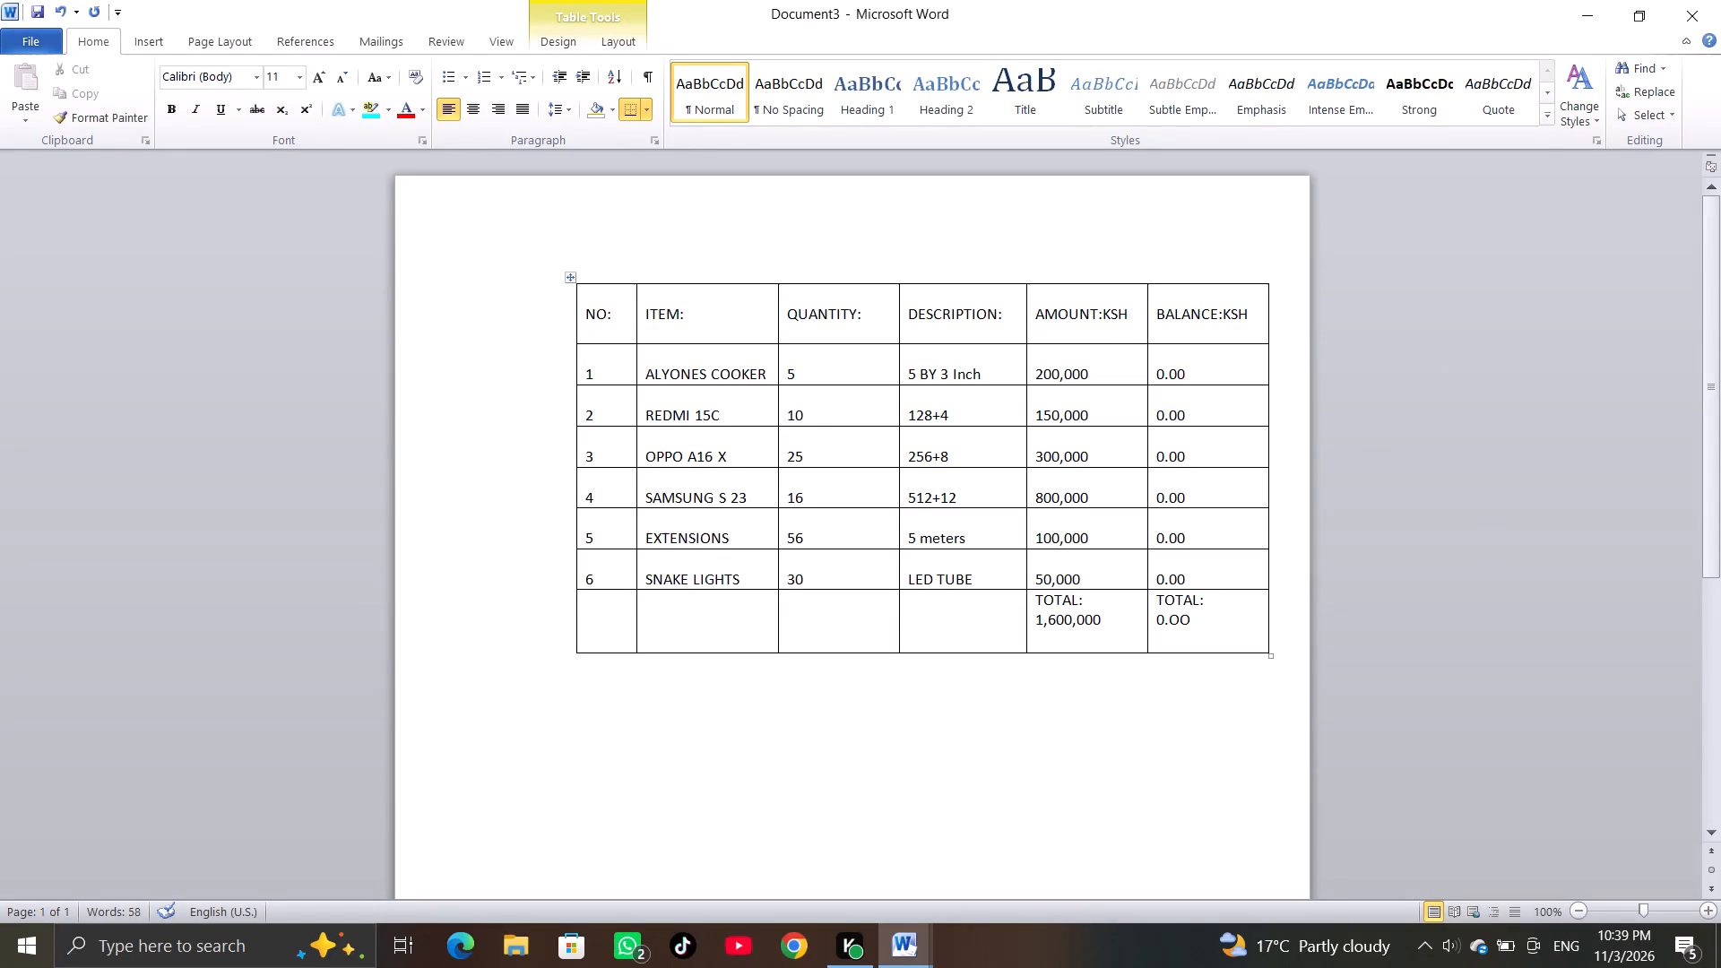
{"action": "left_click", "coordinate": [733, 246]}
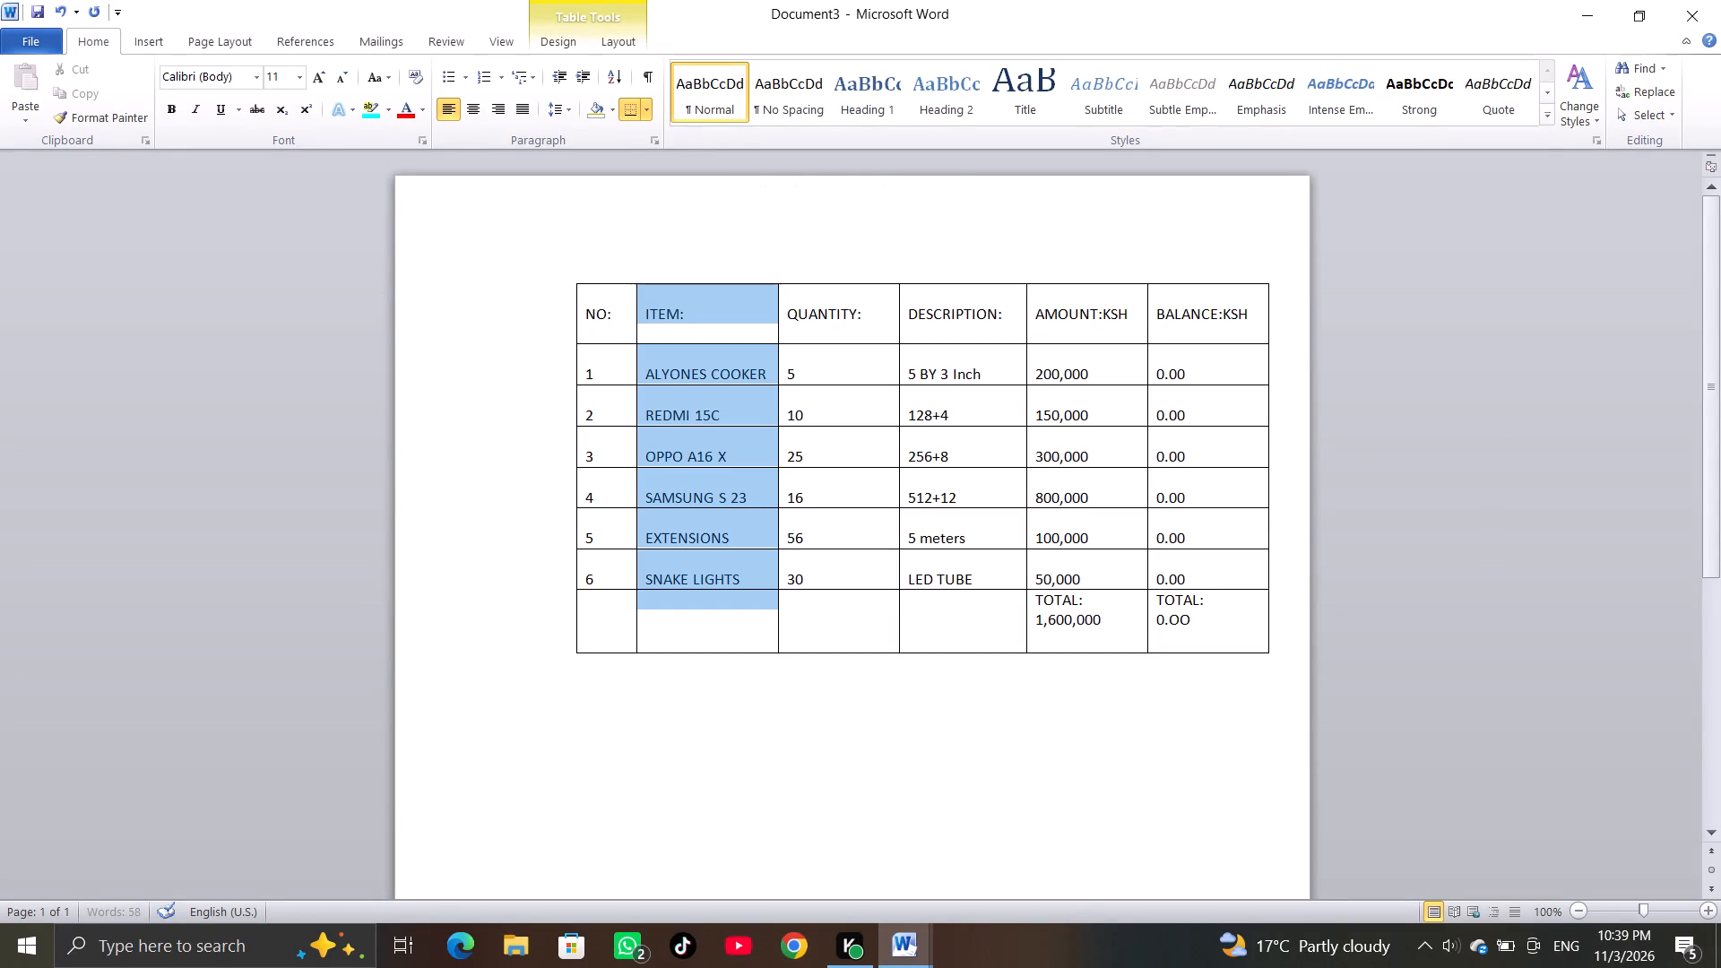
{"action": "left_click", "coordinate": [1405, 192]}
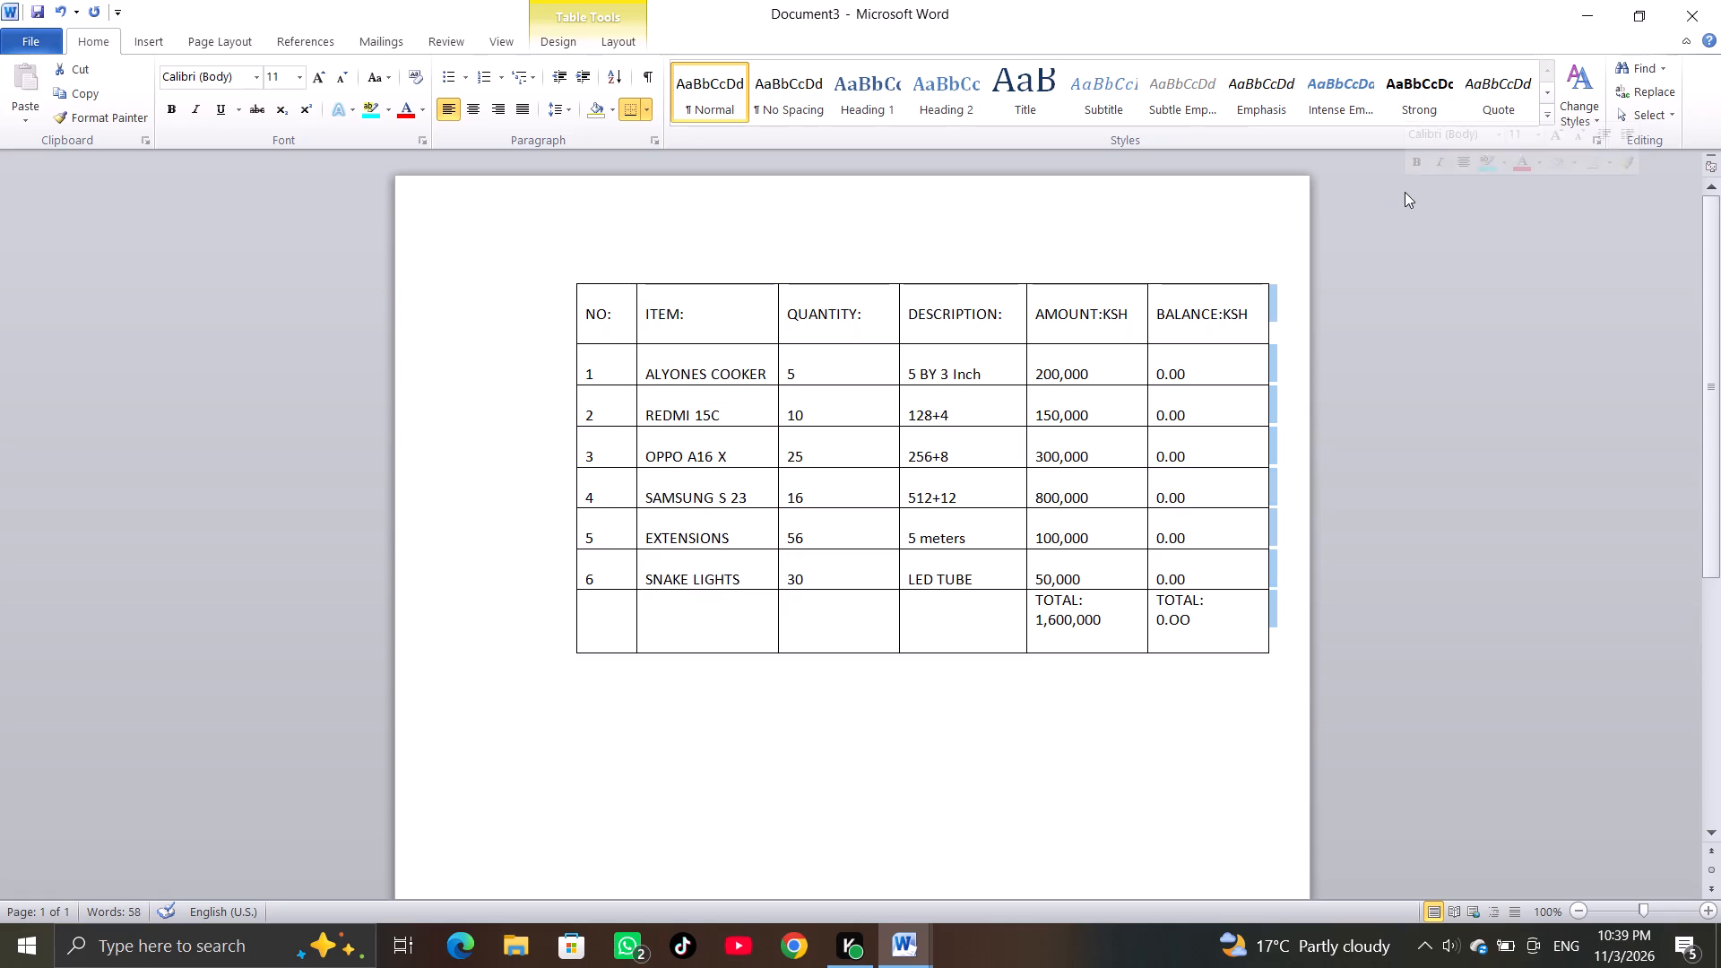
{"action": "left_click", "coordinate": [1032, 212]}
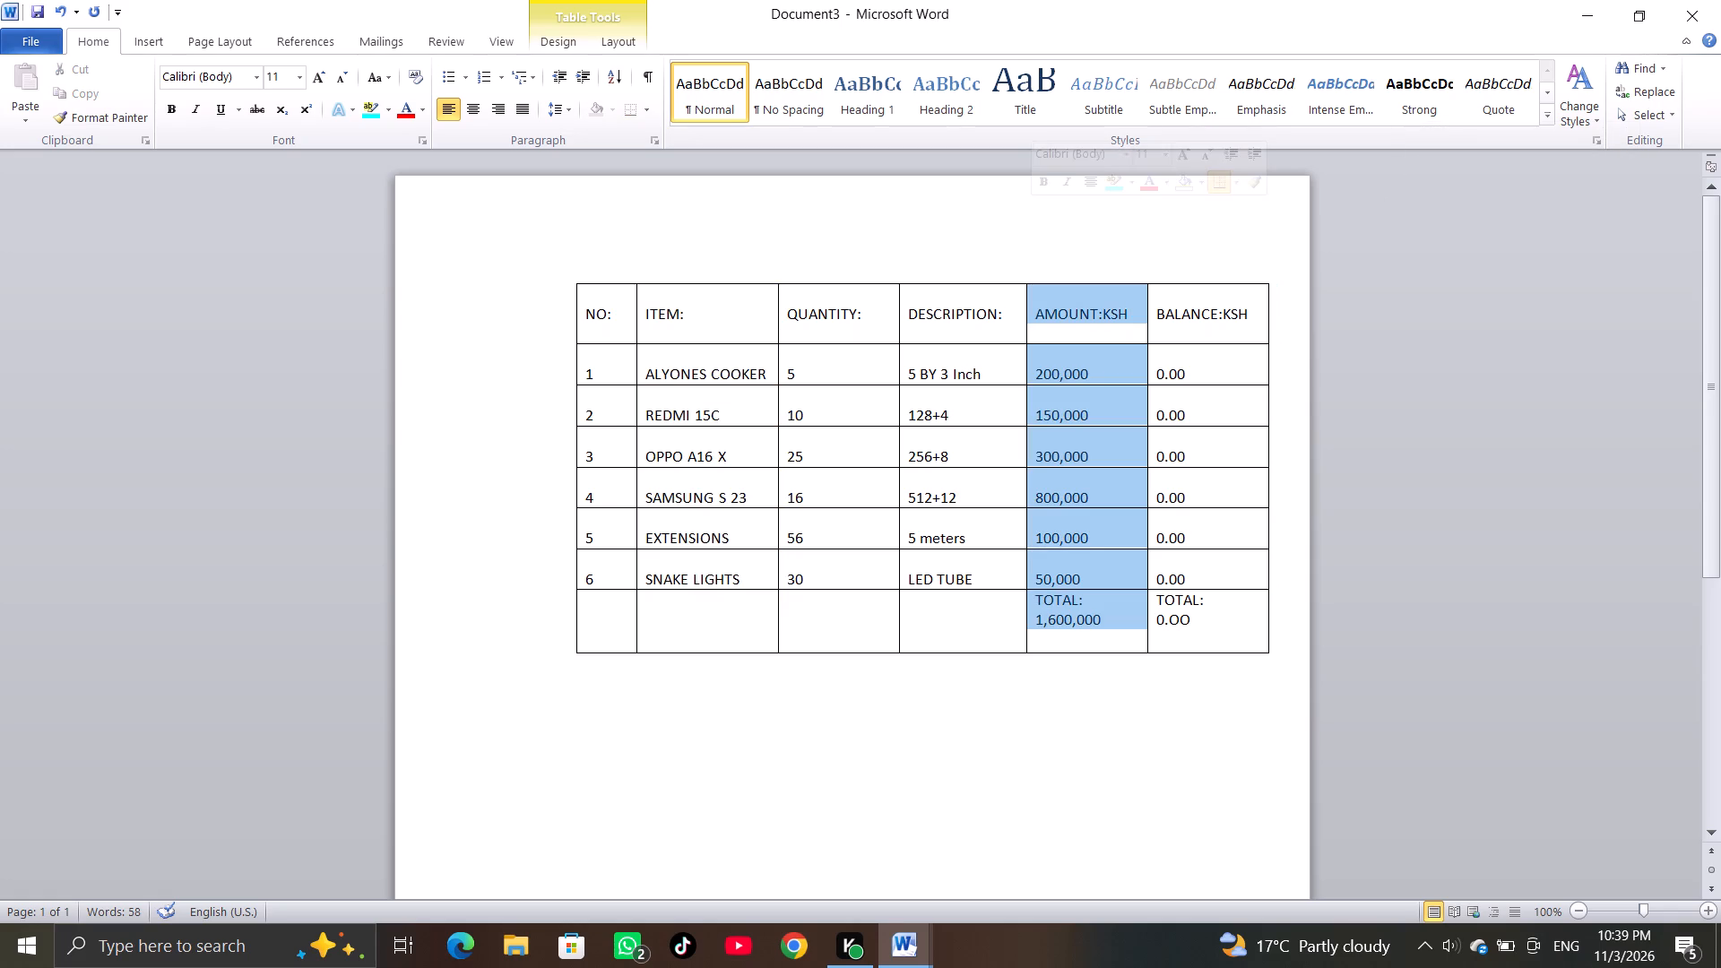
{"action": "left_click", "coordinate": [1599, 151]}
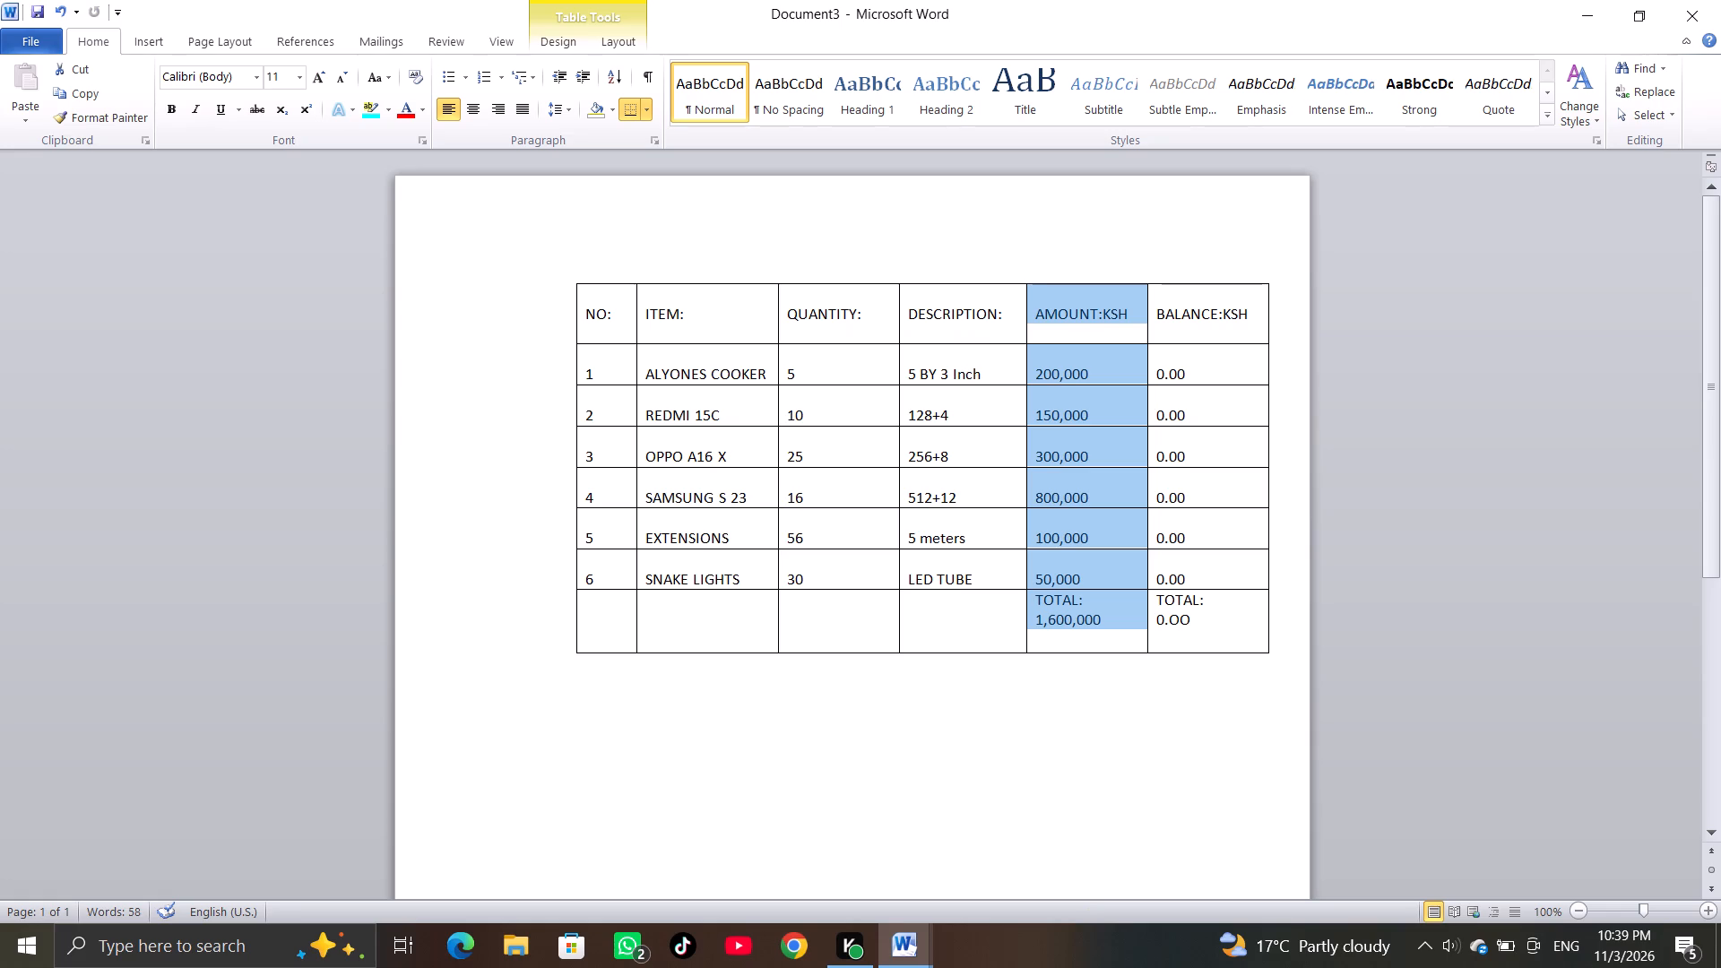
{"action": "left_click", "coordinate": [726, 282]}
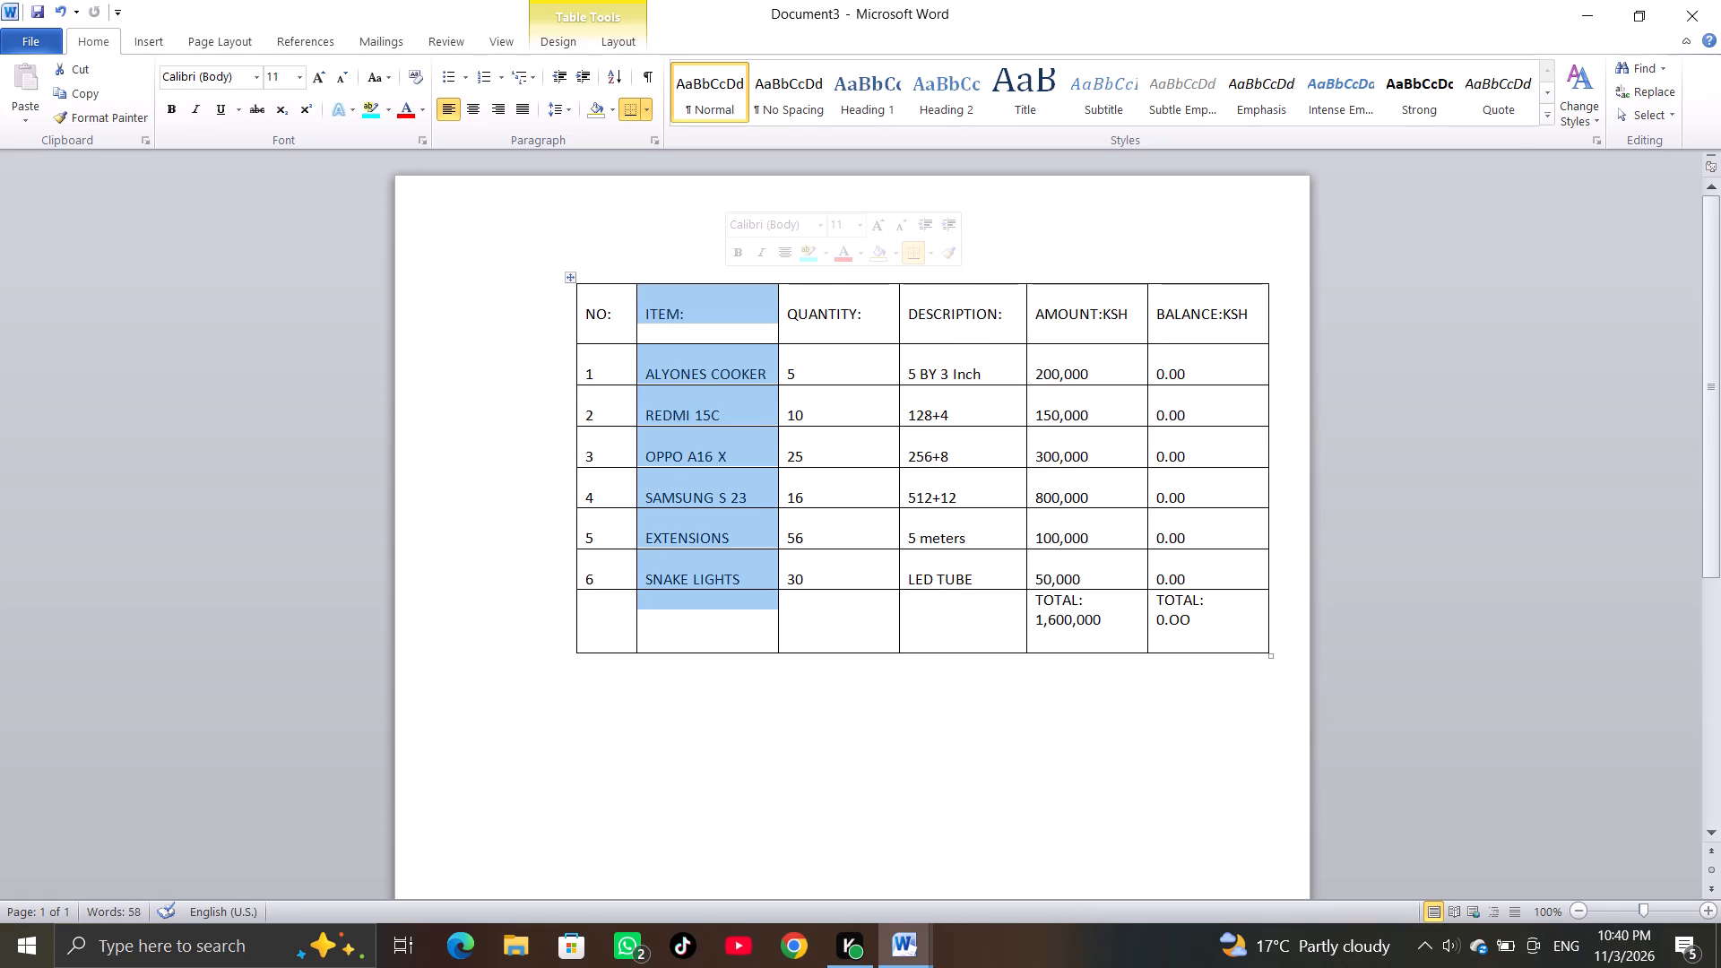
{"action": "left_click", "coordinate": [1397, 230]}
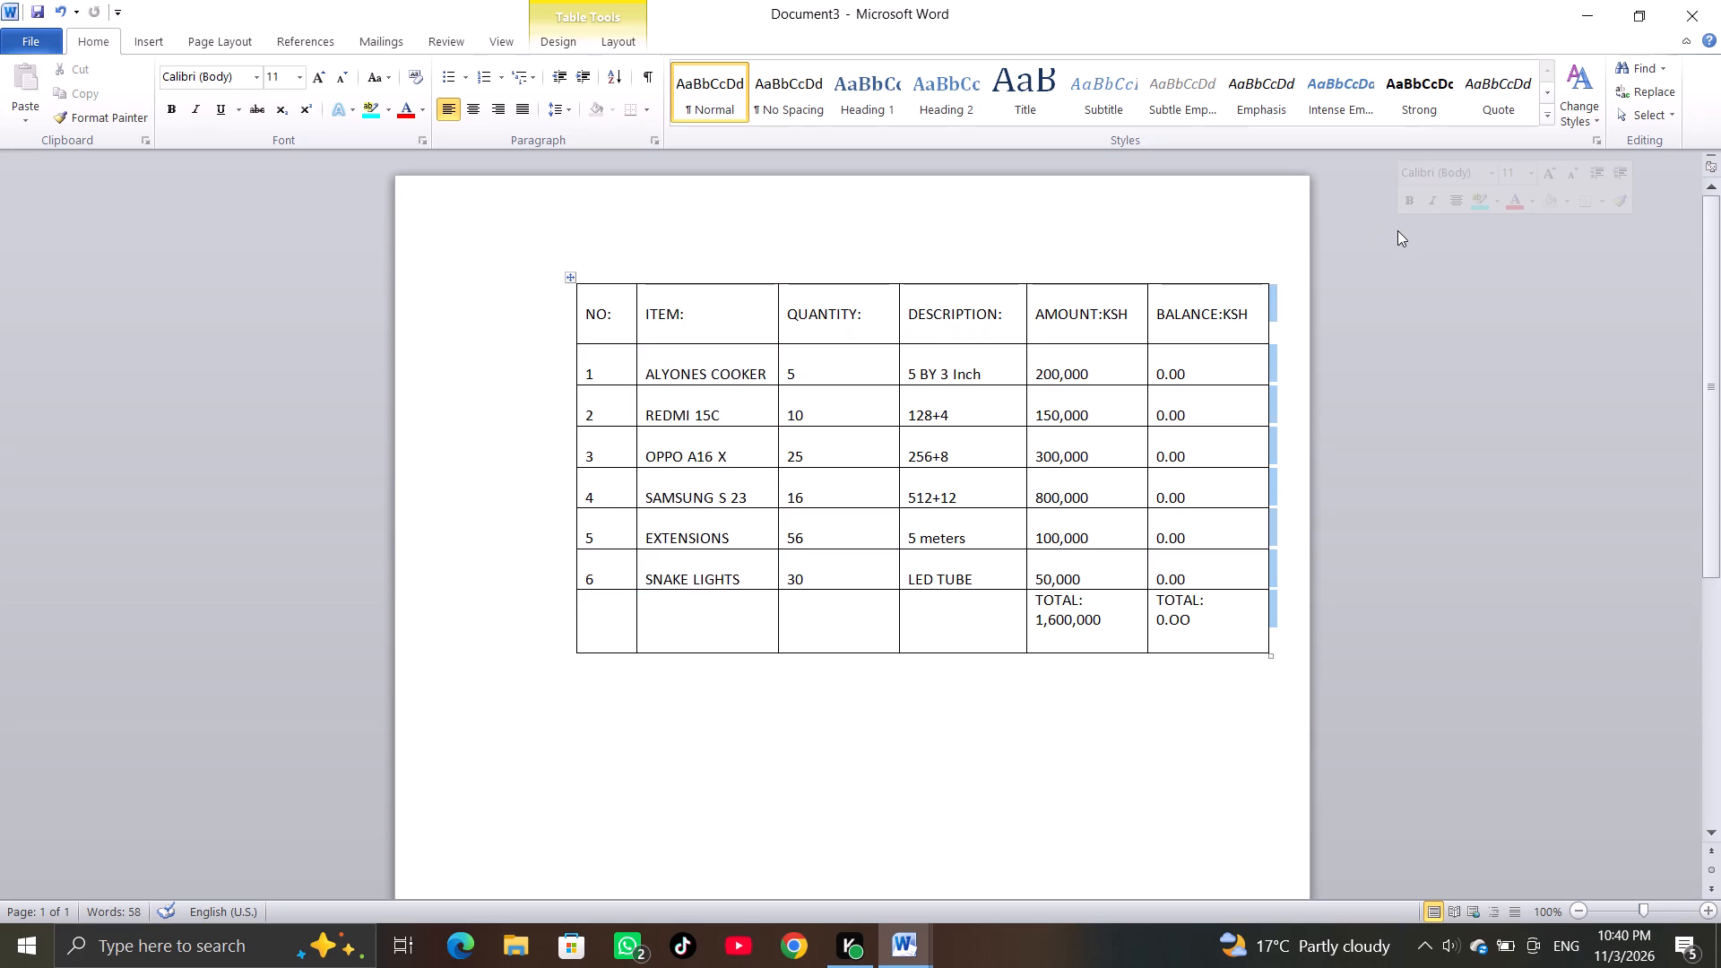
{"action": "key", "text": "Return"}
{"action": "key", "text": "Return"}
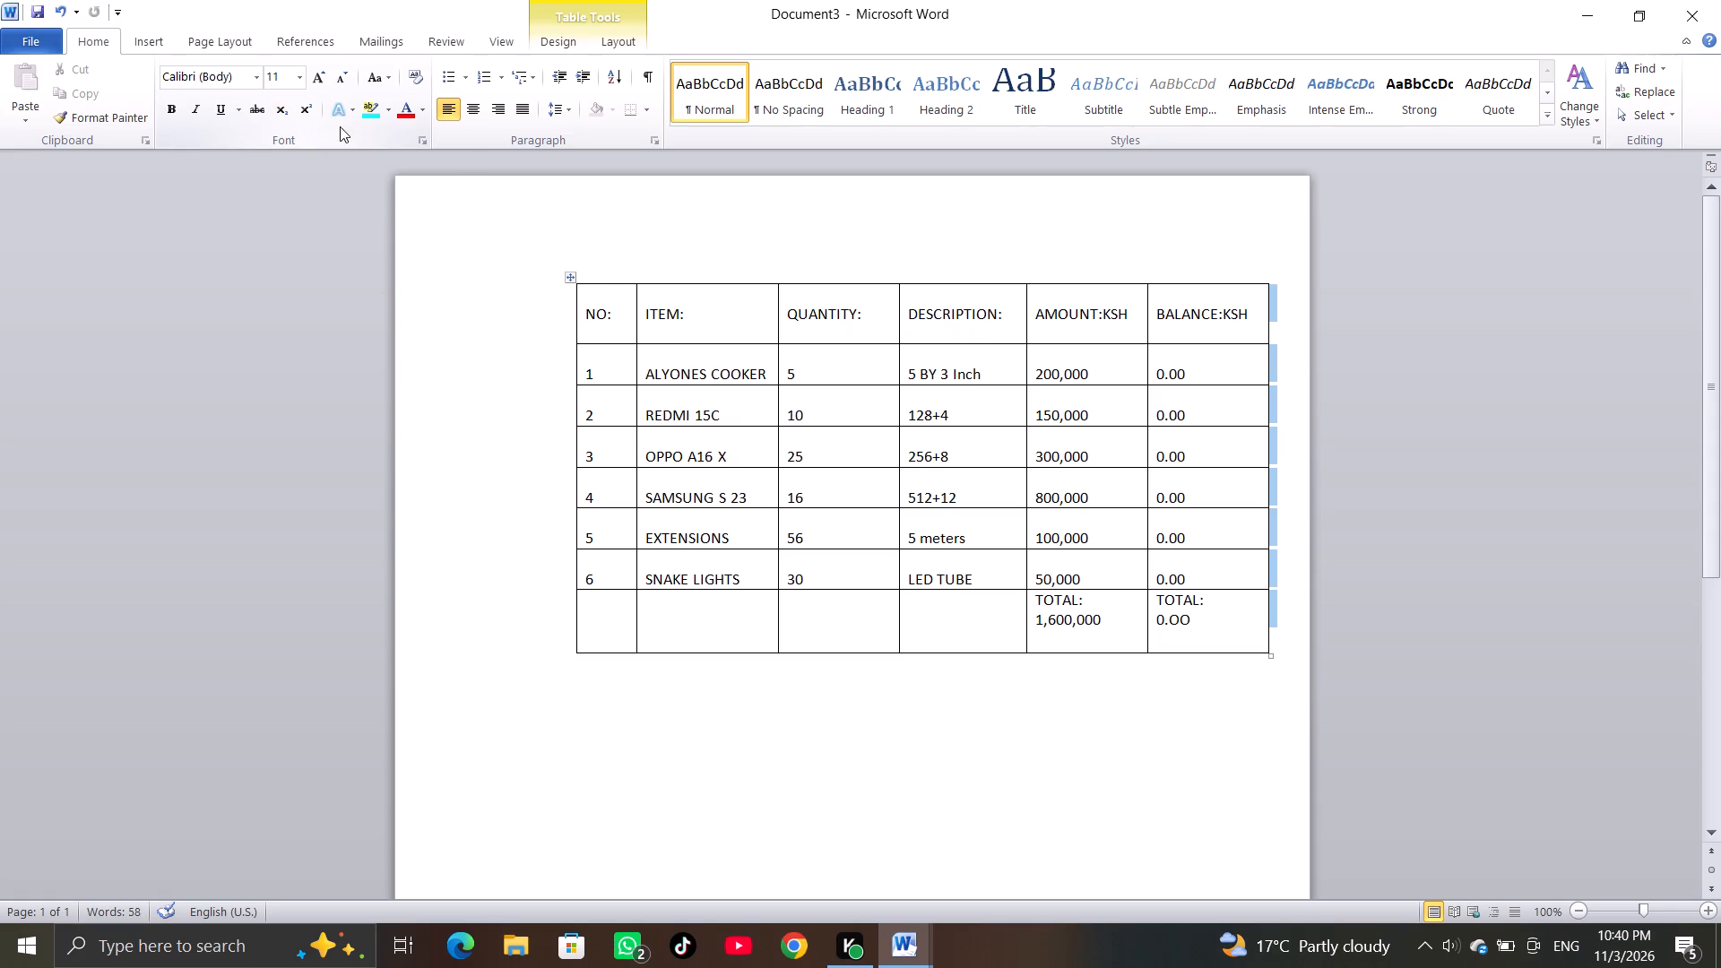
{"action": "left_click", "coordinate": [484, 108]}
Open the page header above the item table for editing and centre its empty line.
{"action": "double_click", "coordinate": [665, 280]}
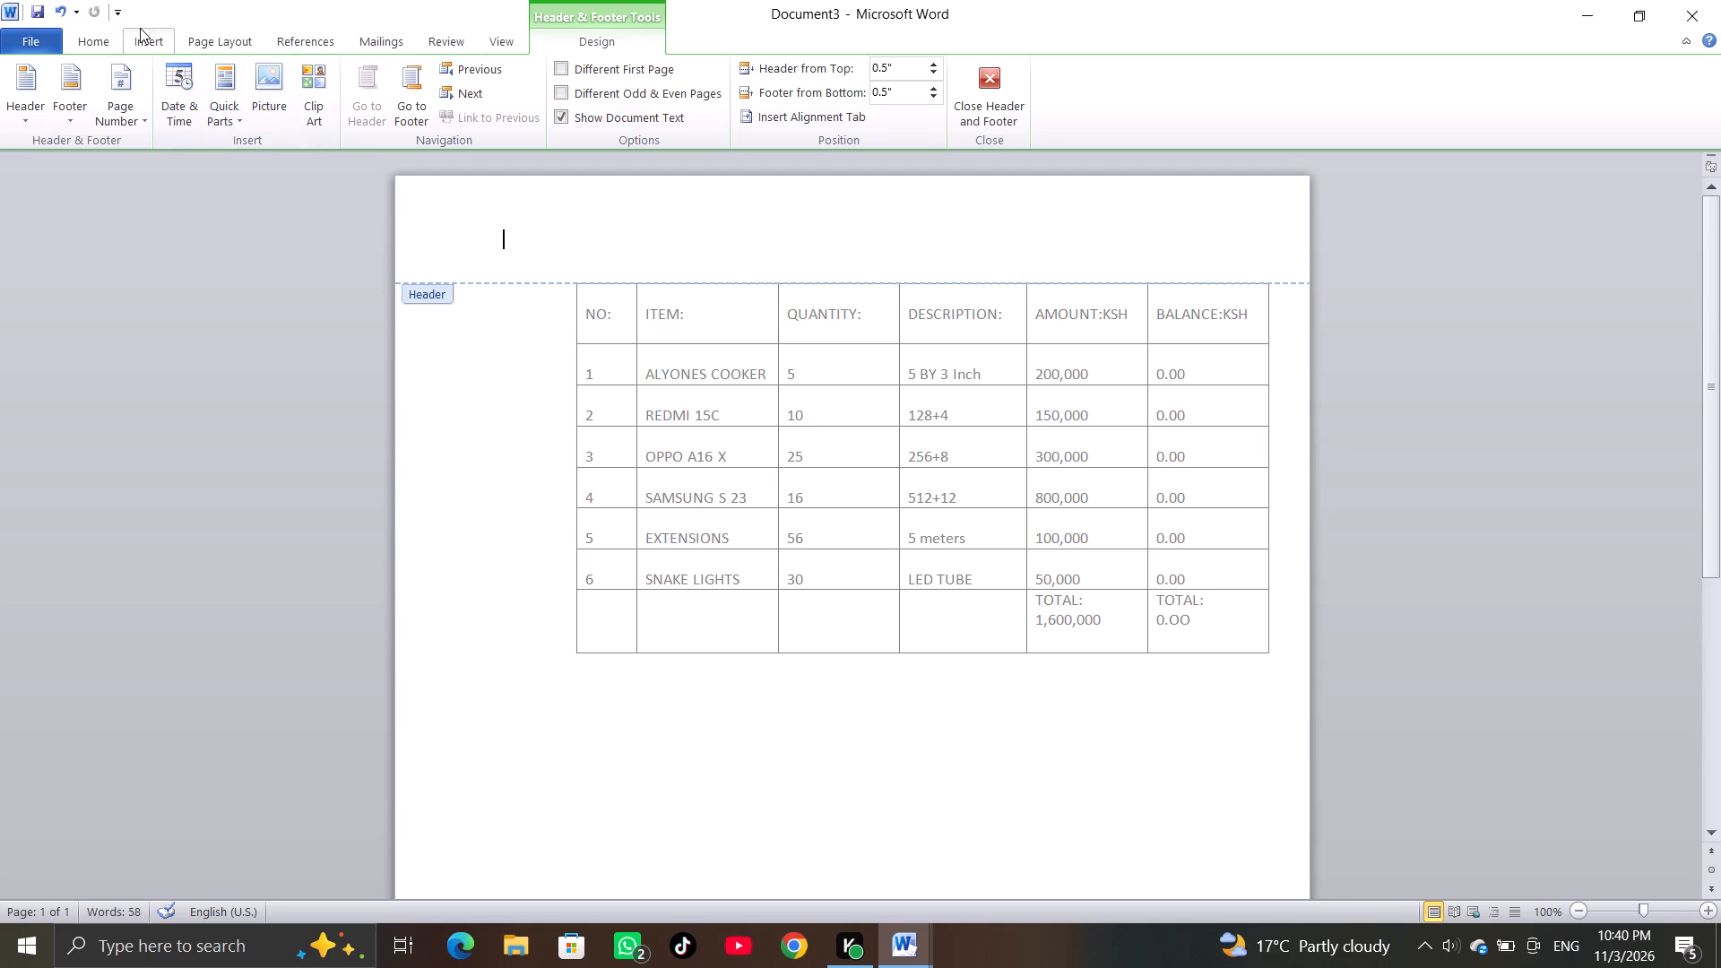
{"action": "left_click", "coordinate": [113, 30]}
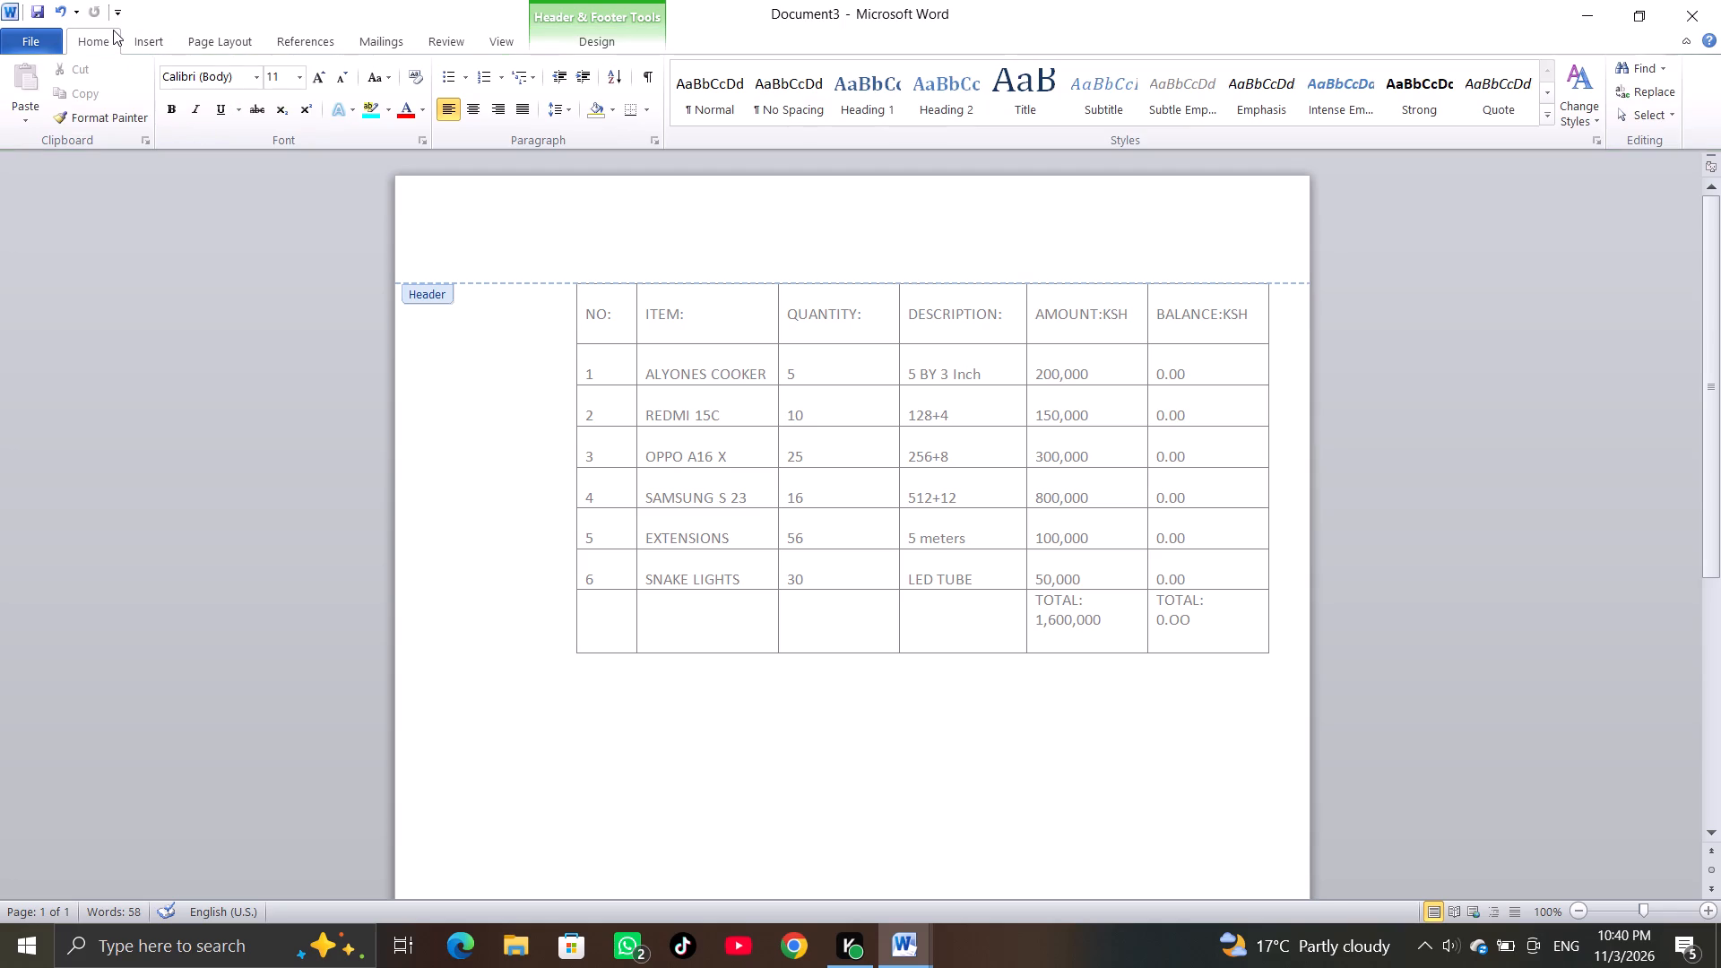
{"action": "left_click", "coordinate": [477, 119]}
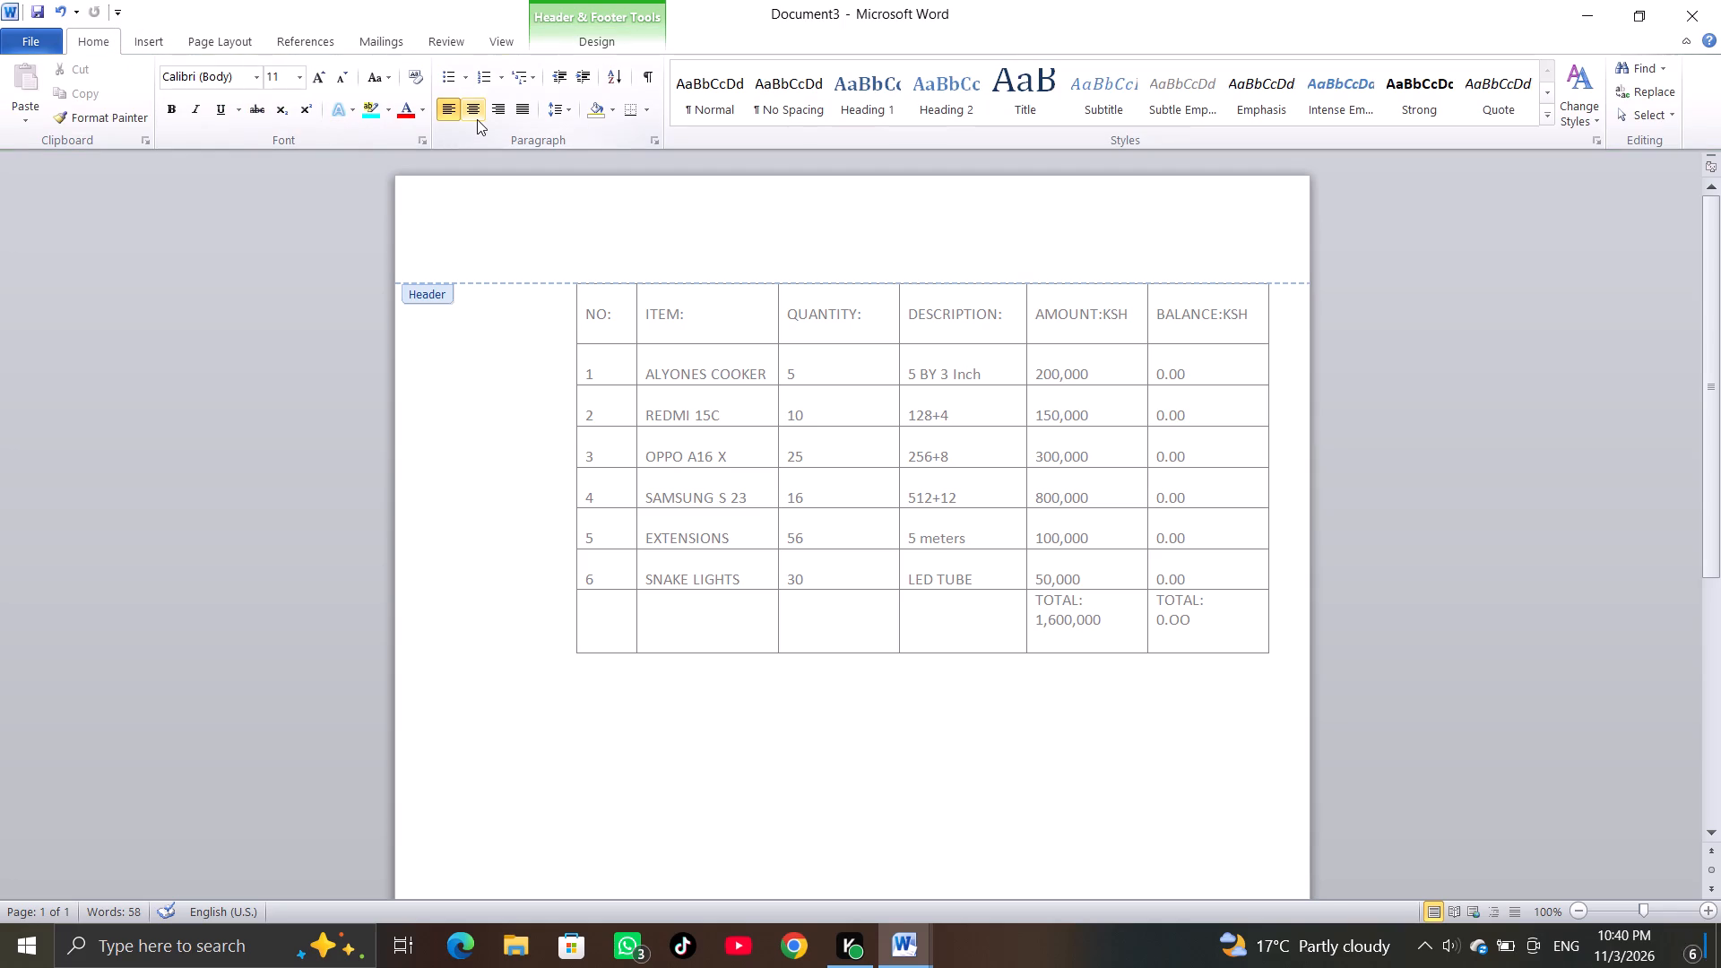
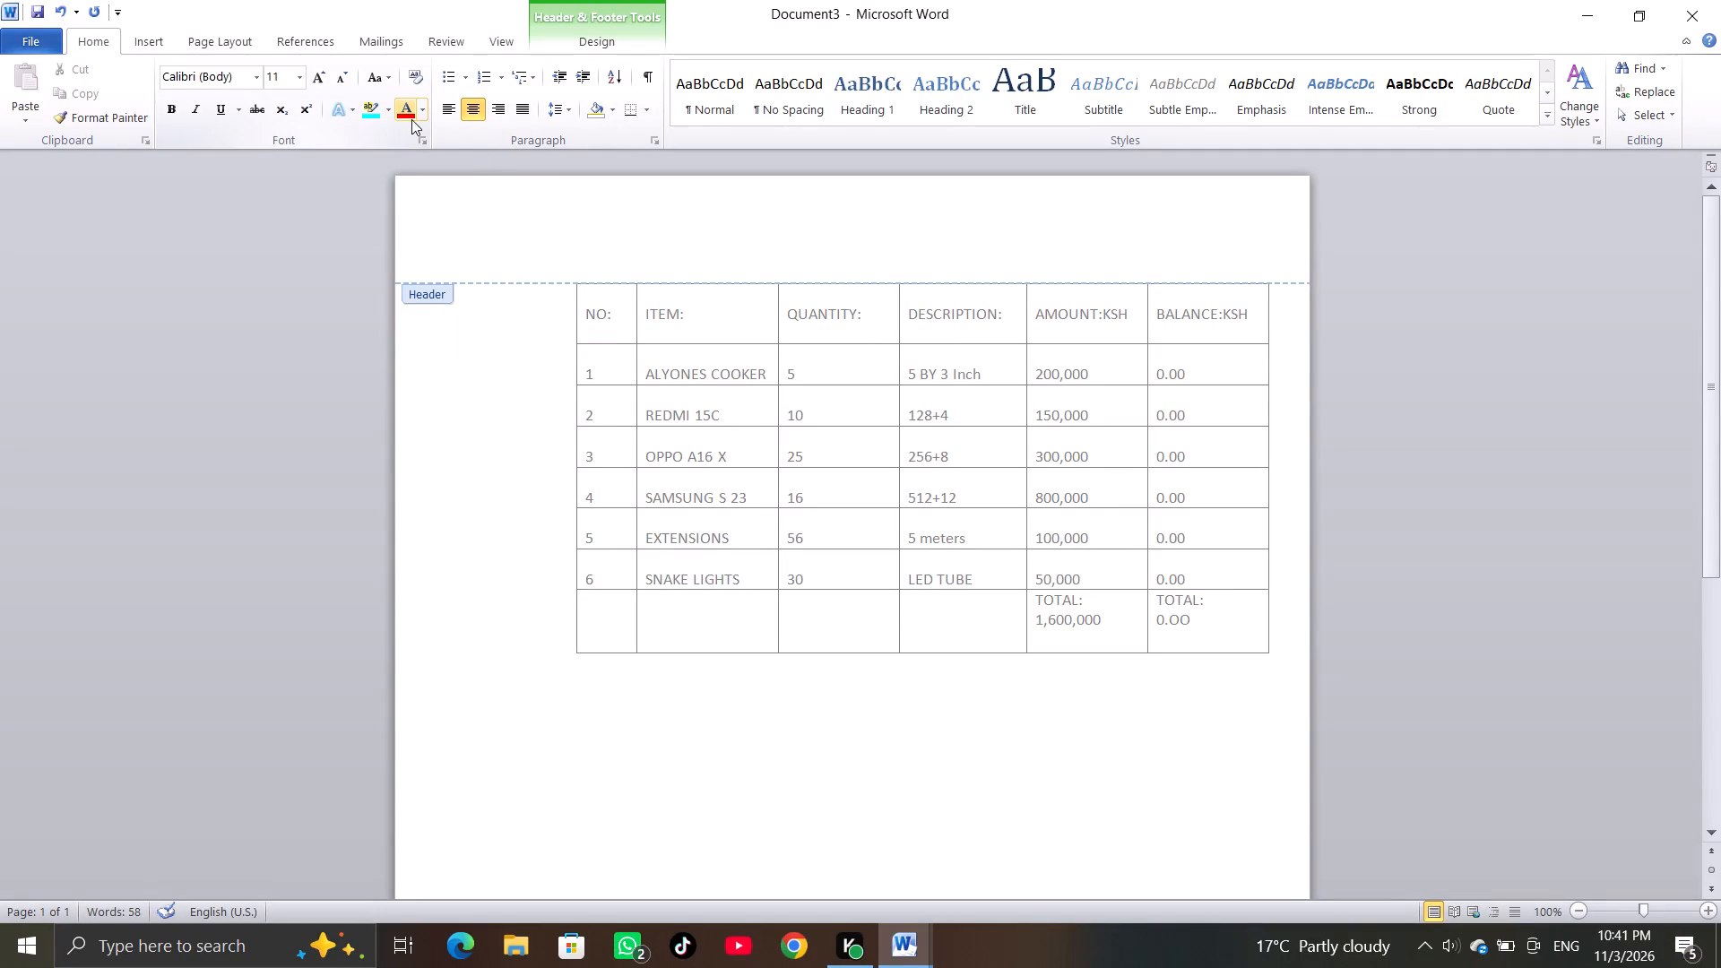
Enter the header title "HUSSENU ELECTRONICS DEALERS" in bold, underlined text on the centred header line.
{"action": "left_click", "coordinate": [173, 101]}
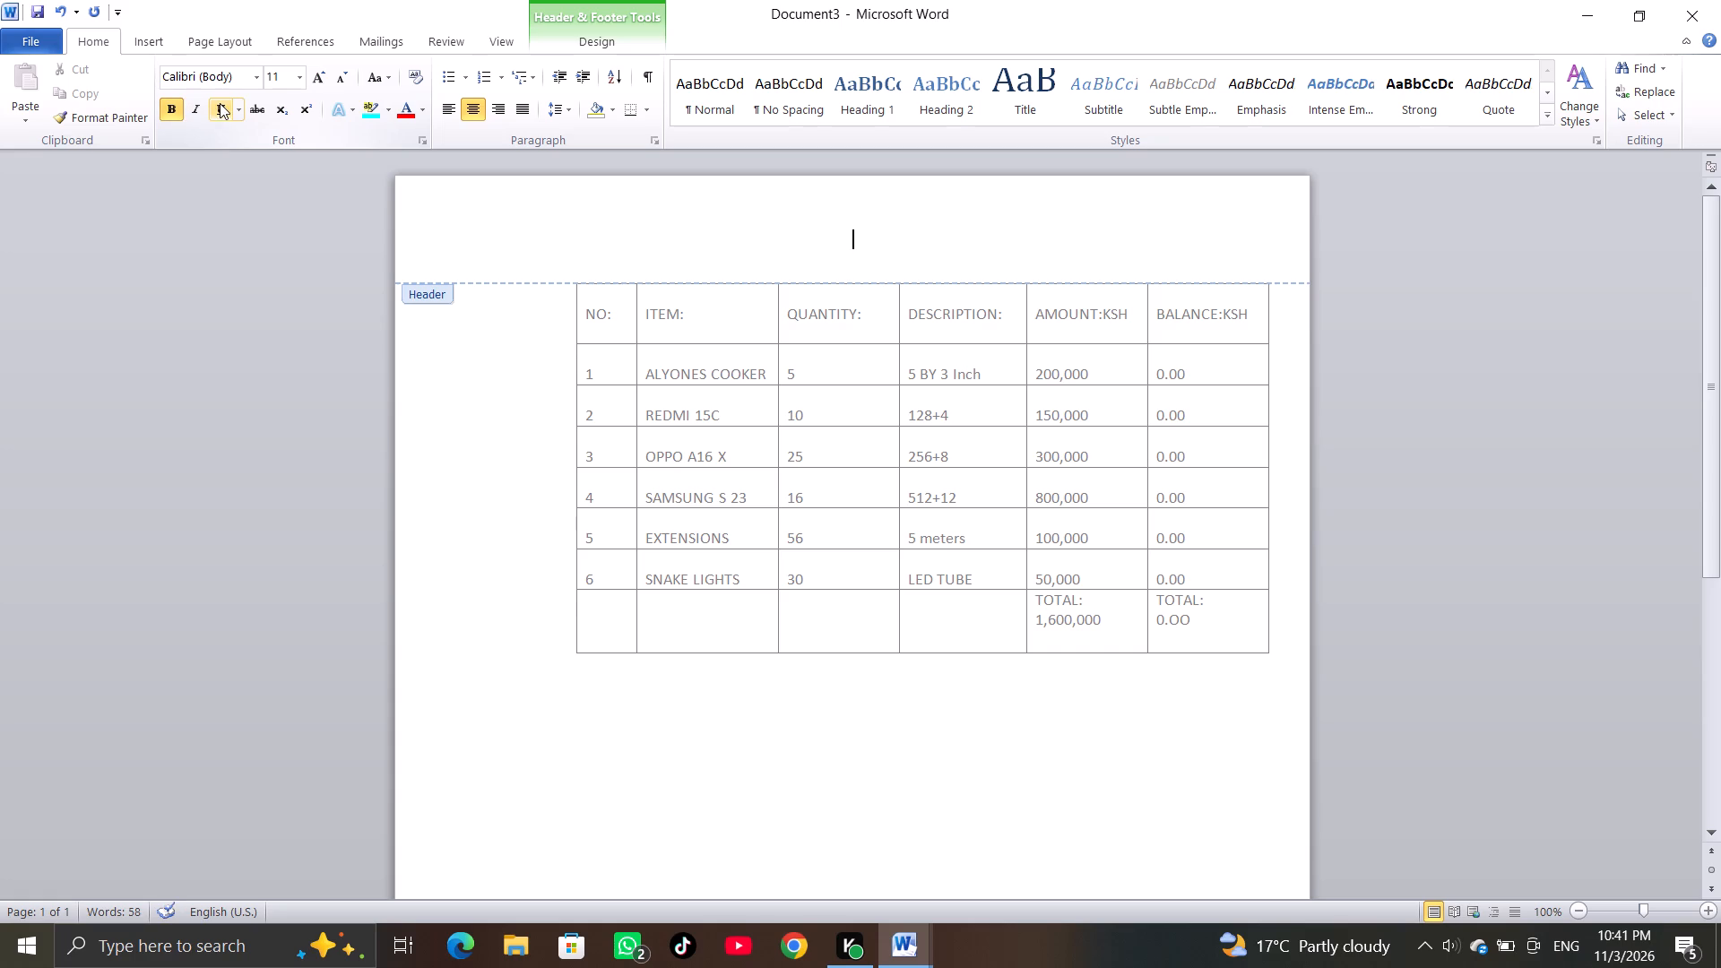
{"action": "left_click", "coordinate": [220, 103]}
{"action": "key", "text": "h"}
{"action": "type", "text": "USSENU"}
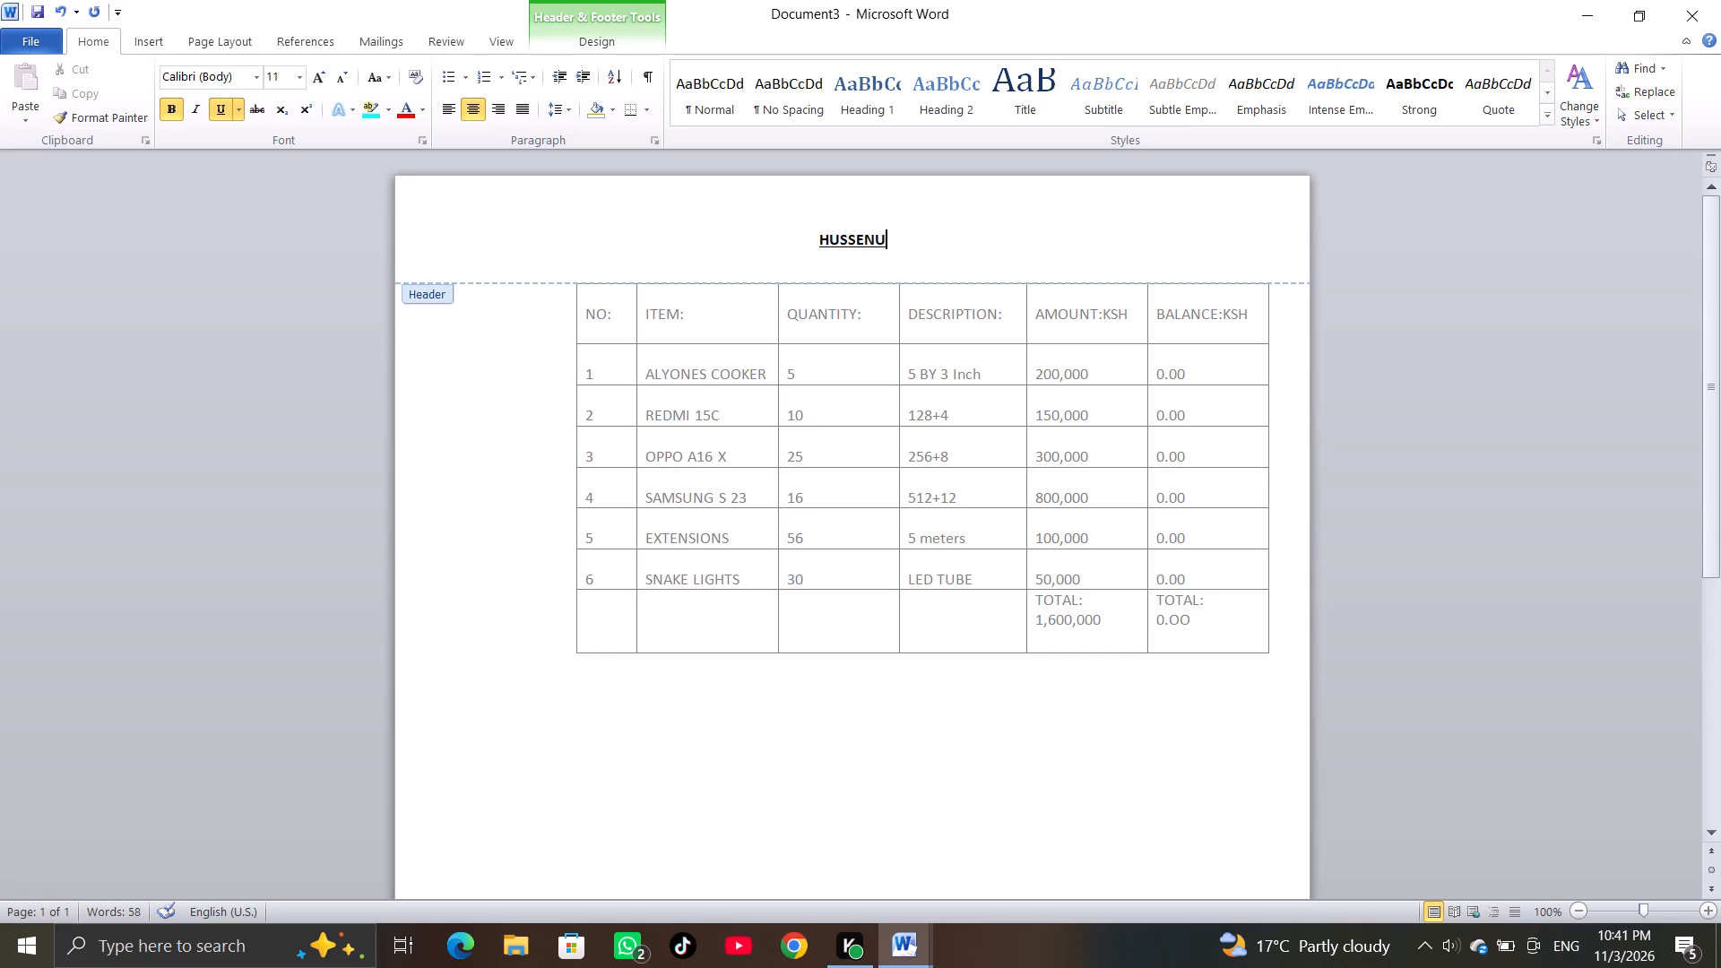
{"action": "key", "text": "space"}
{"action": "key", "text": "e"}
{"action": "type", "text": "LE"}
{"action": "key", "text": "c"}
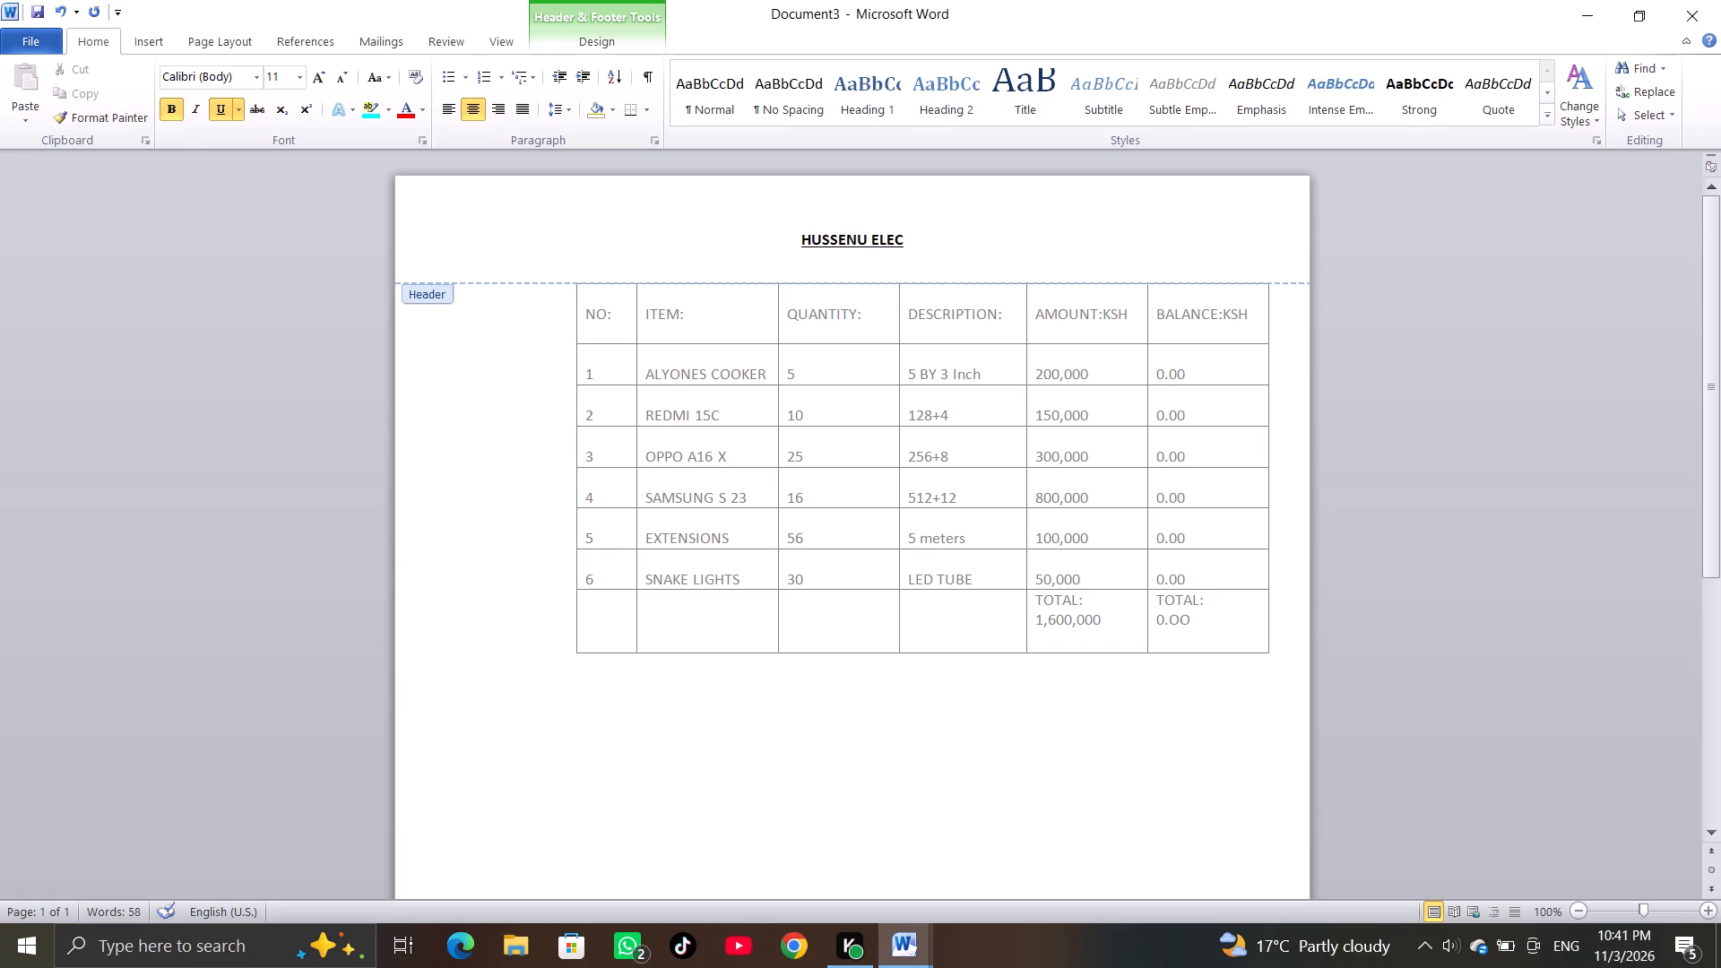
{"action": "key", "text": "t"}
{"action": "type", "text": "RONI"}
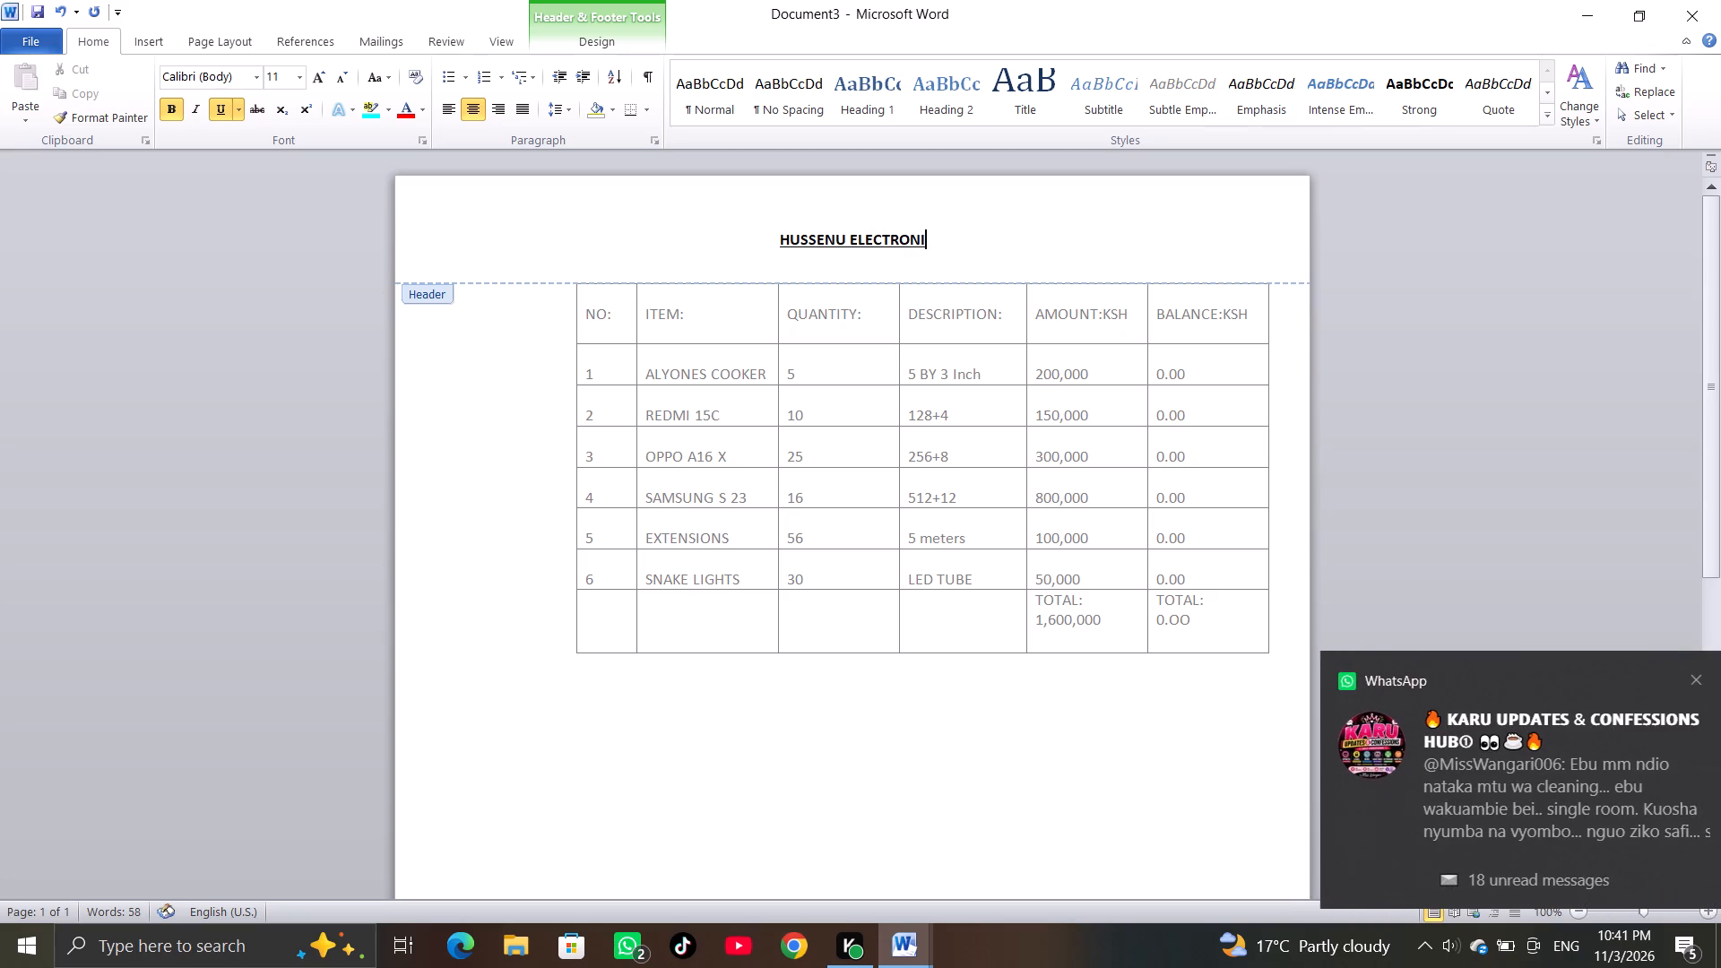
{"action": "type", "text": "CS"}
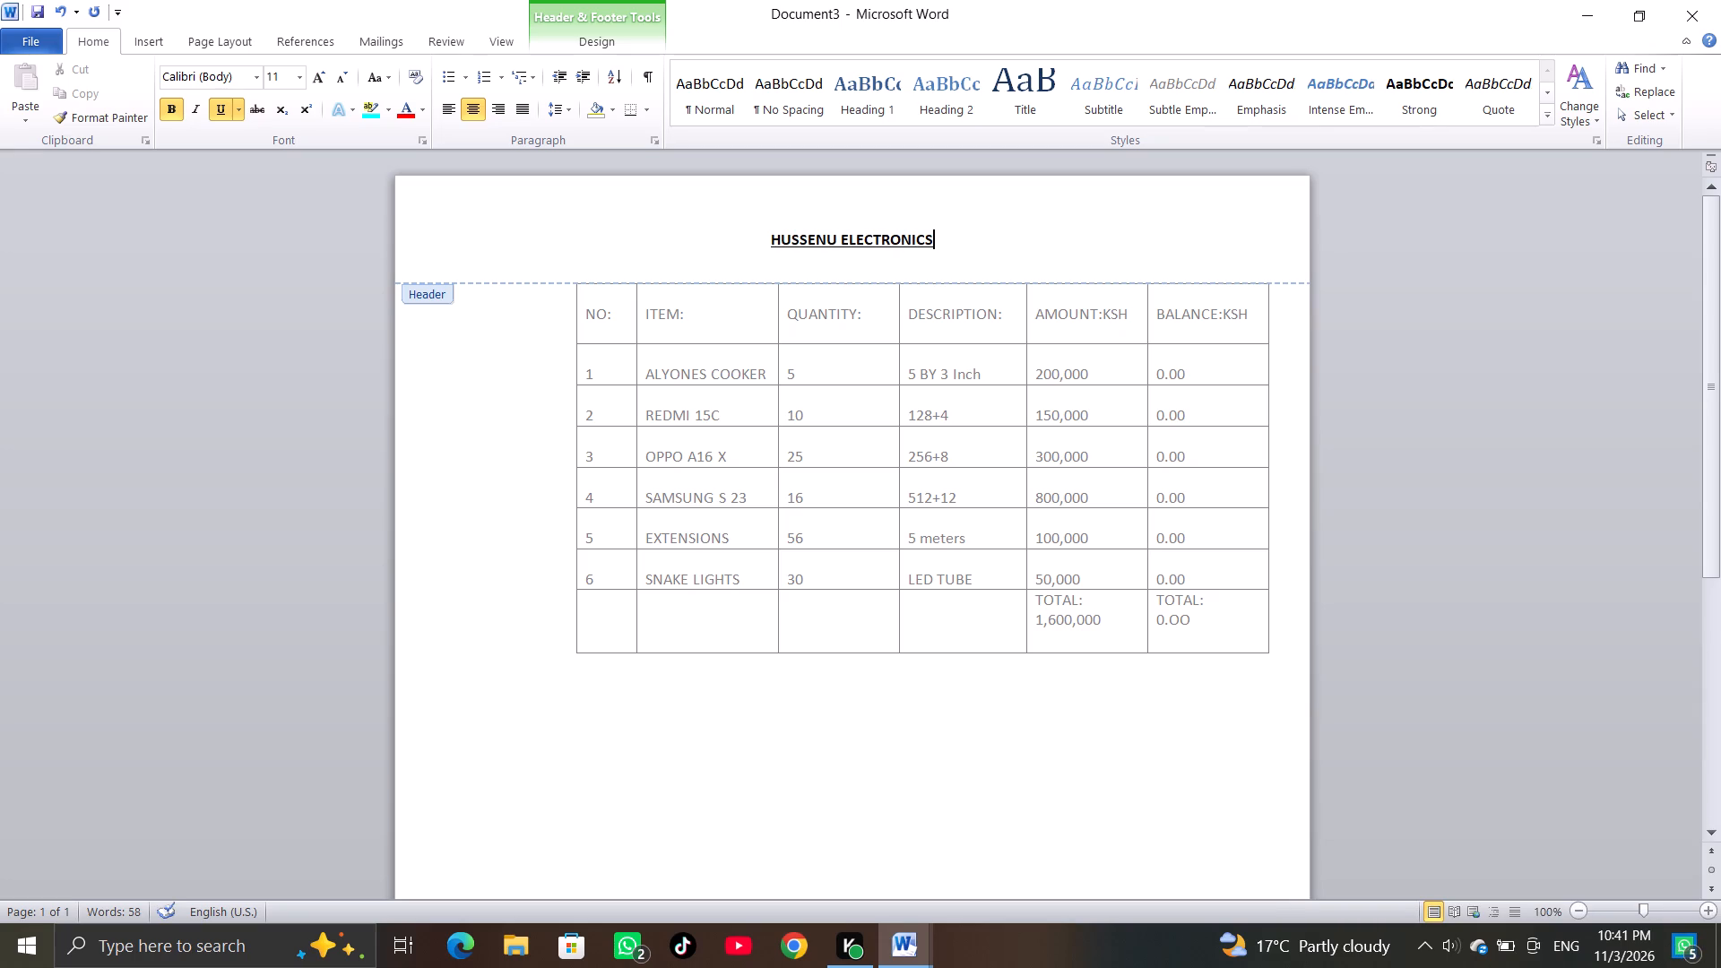
{"action": "key", "text": "space"}
{"action": "type", "text": "DEA"}
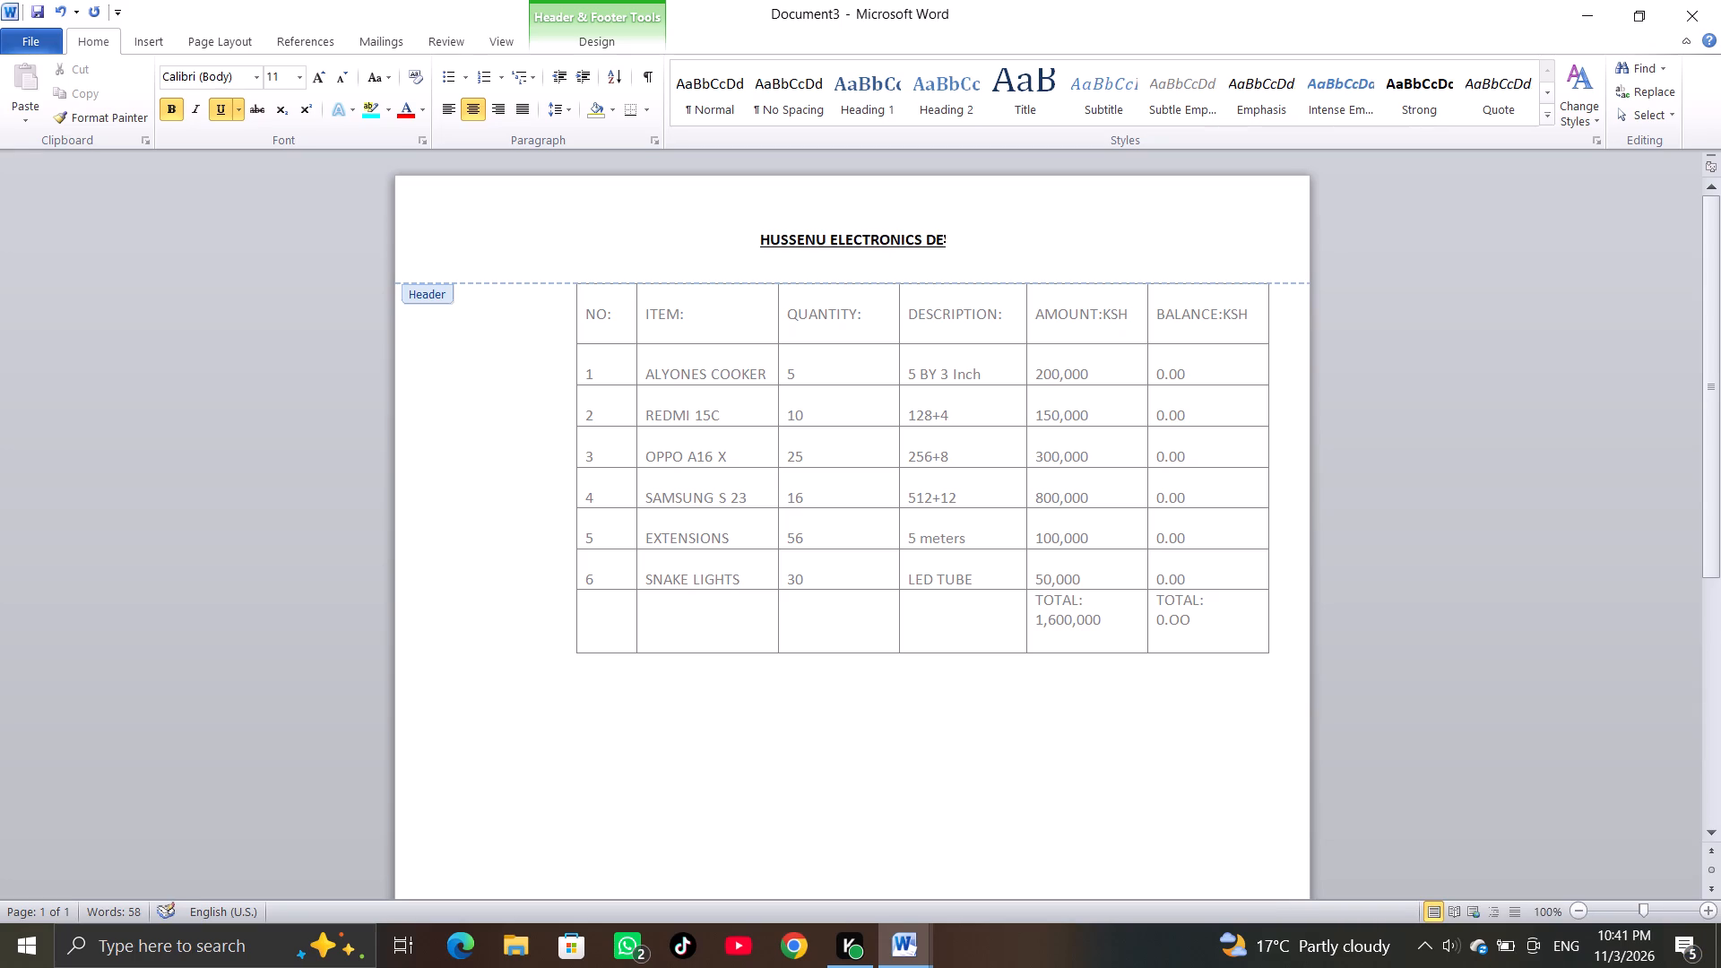
{"action": "type", "text": "LERS"}
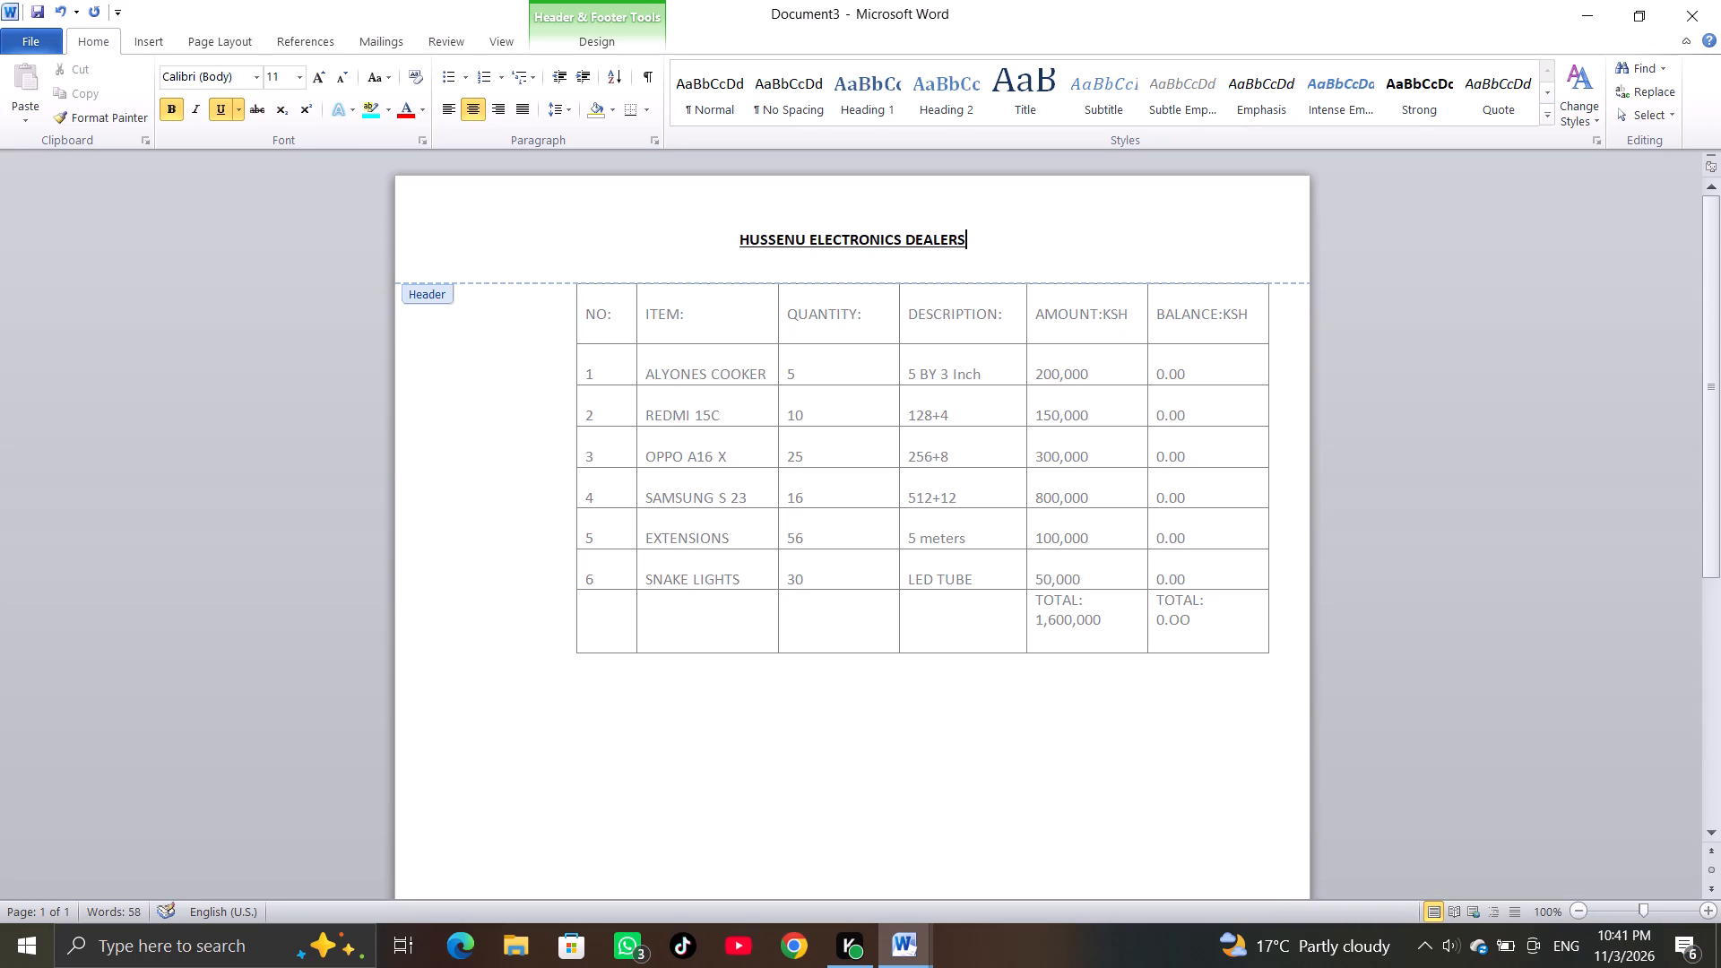
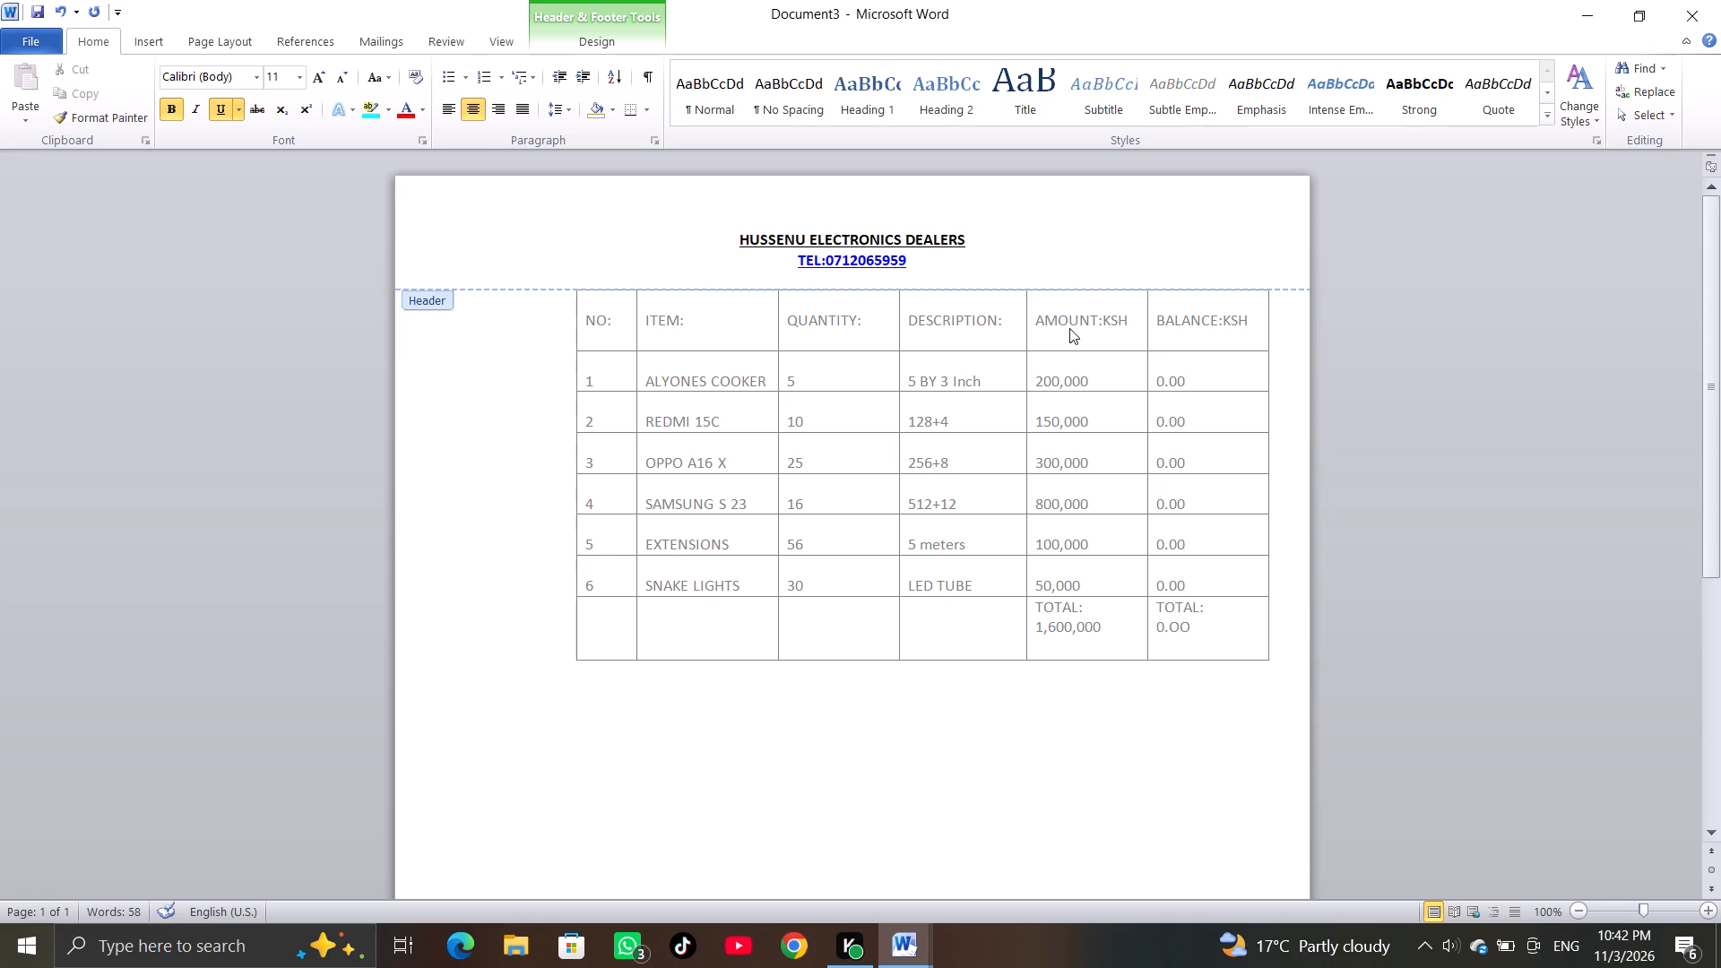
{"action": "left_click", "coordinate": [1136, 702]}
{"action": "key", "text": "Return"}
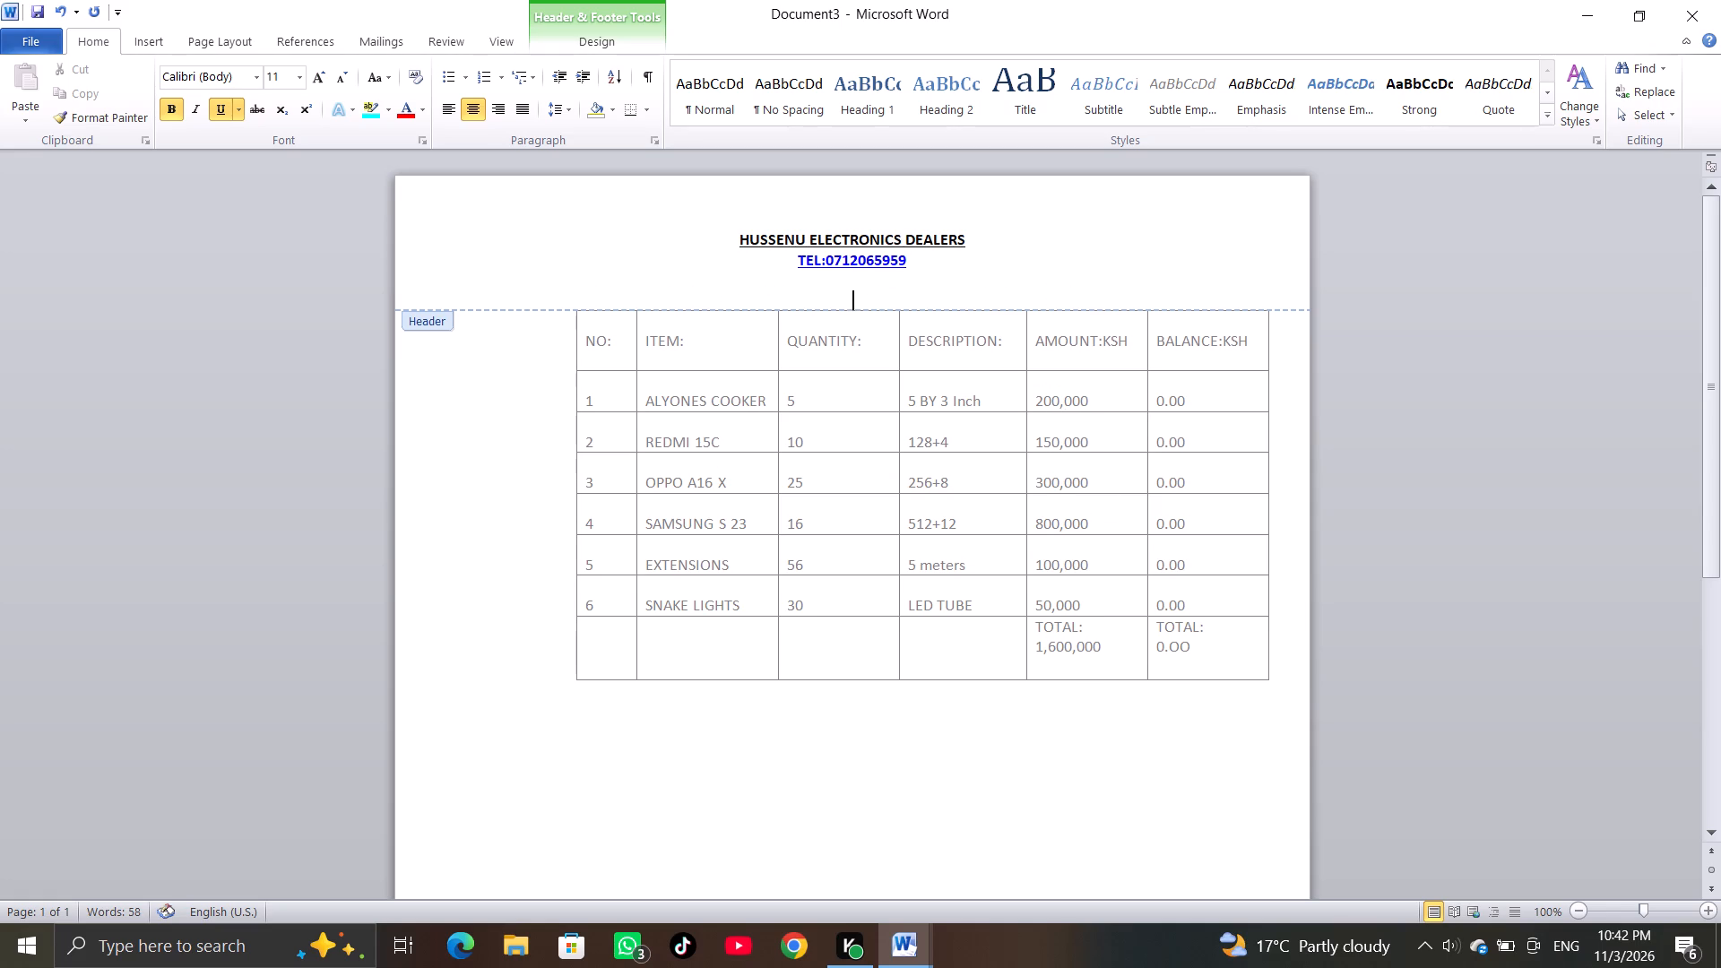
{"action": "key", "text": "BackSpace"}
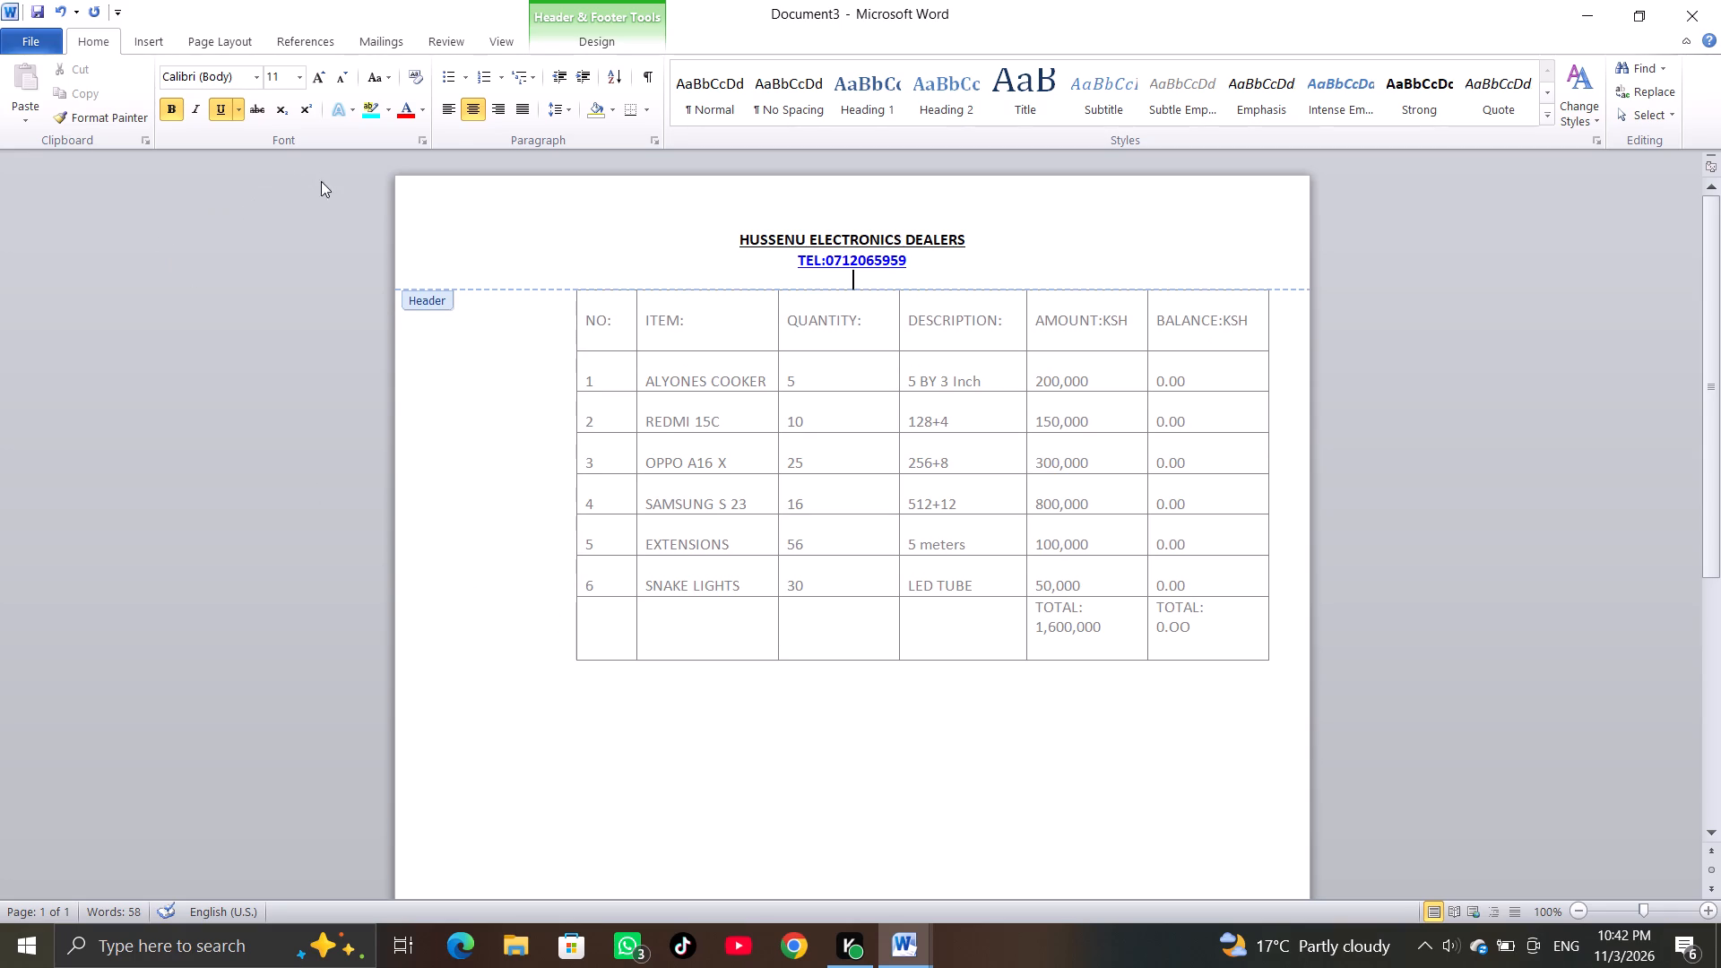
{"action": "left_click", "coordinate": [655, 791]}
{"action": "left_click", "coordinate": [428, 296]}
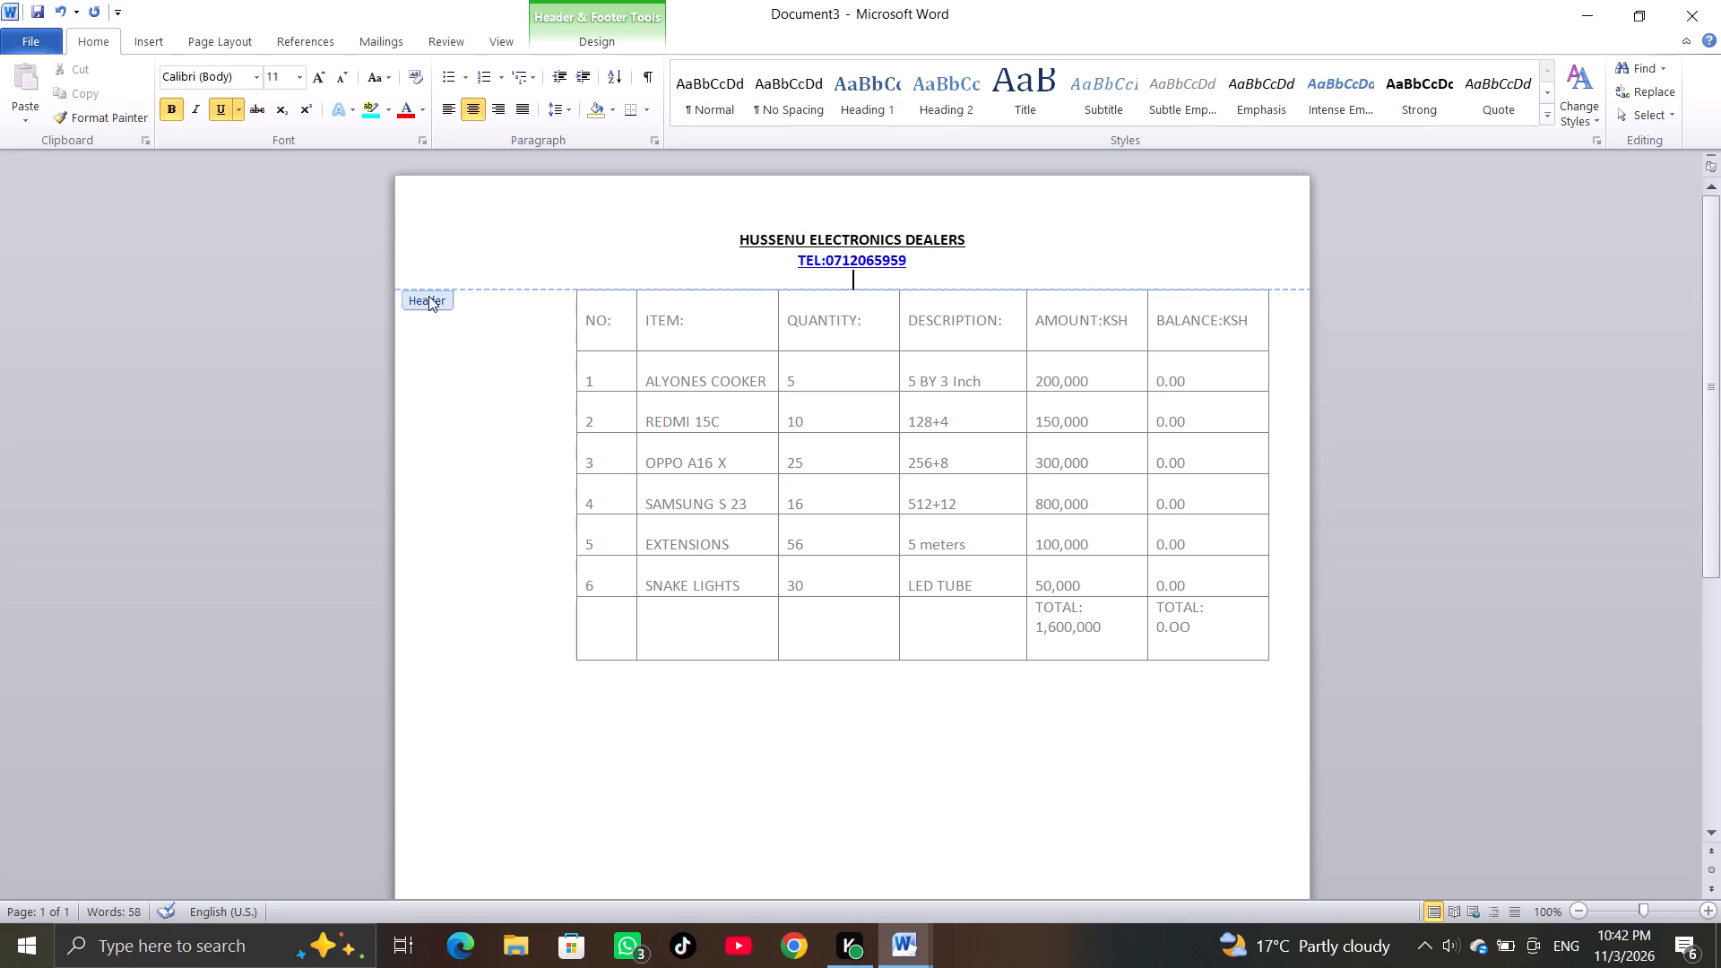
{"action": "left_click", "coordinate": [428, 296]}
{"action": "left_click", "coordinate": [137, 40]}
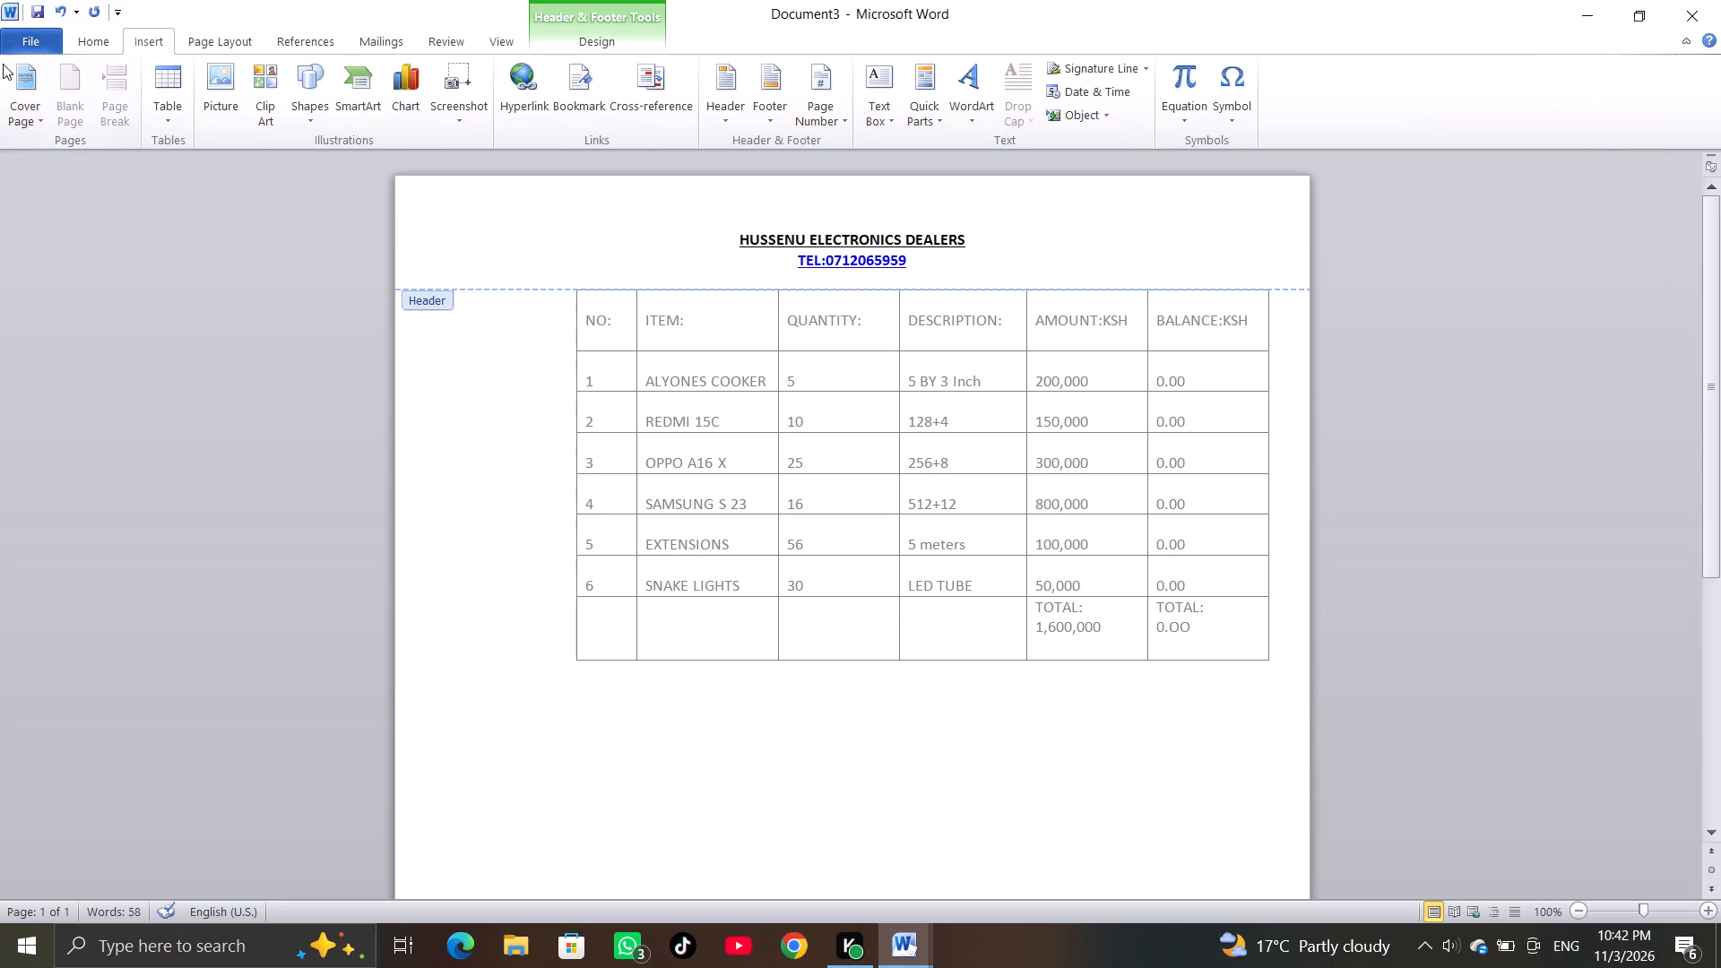
Save the document as a Word Document named "CUSTOMER SALES" in the OneDrive Documents folder.
{"action": "left_click", "coordinate": [33, 46]}
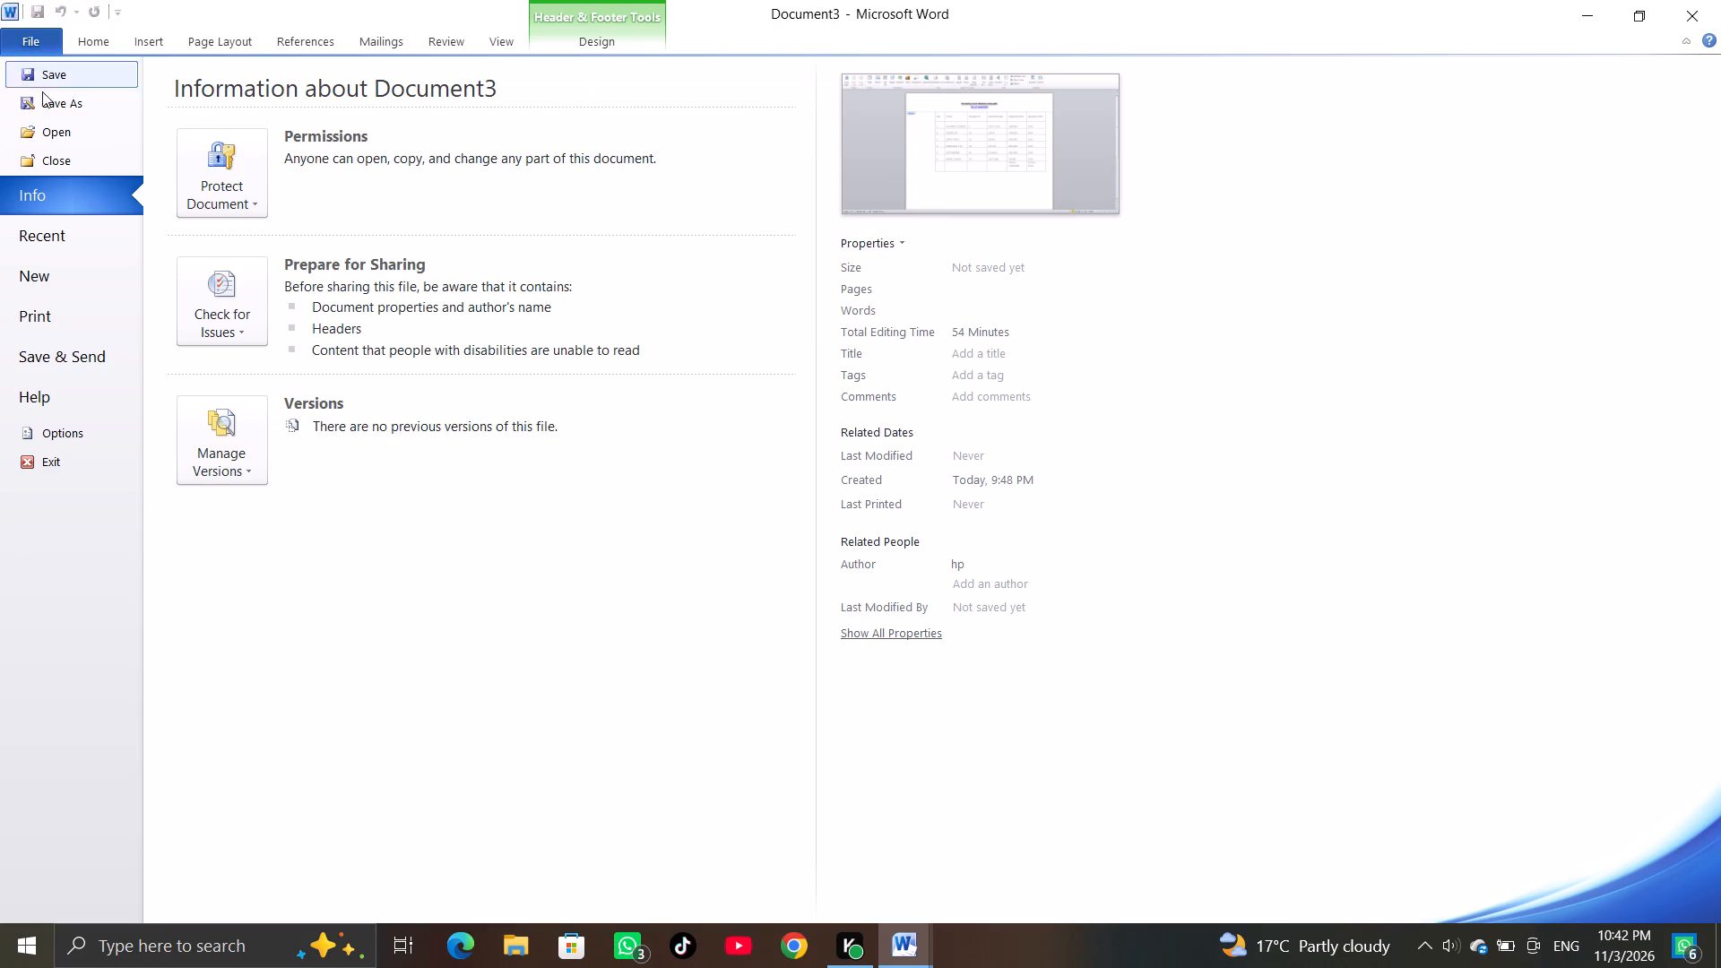
{"action": "left_click", "coordinate": [51, 108]}
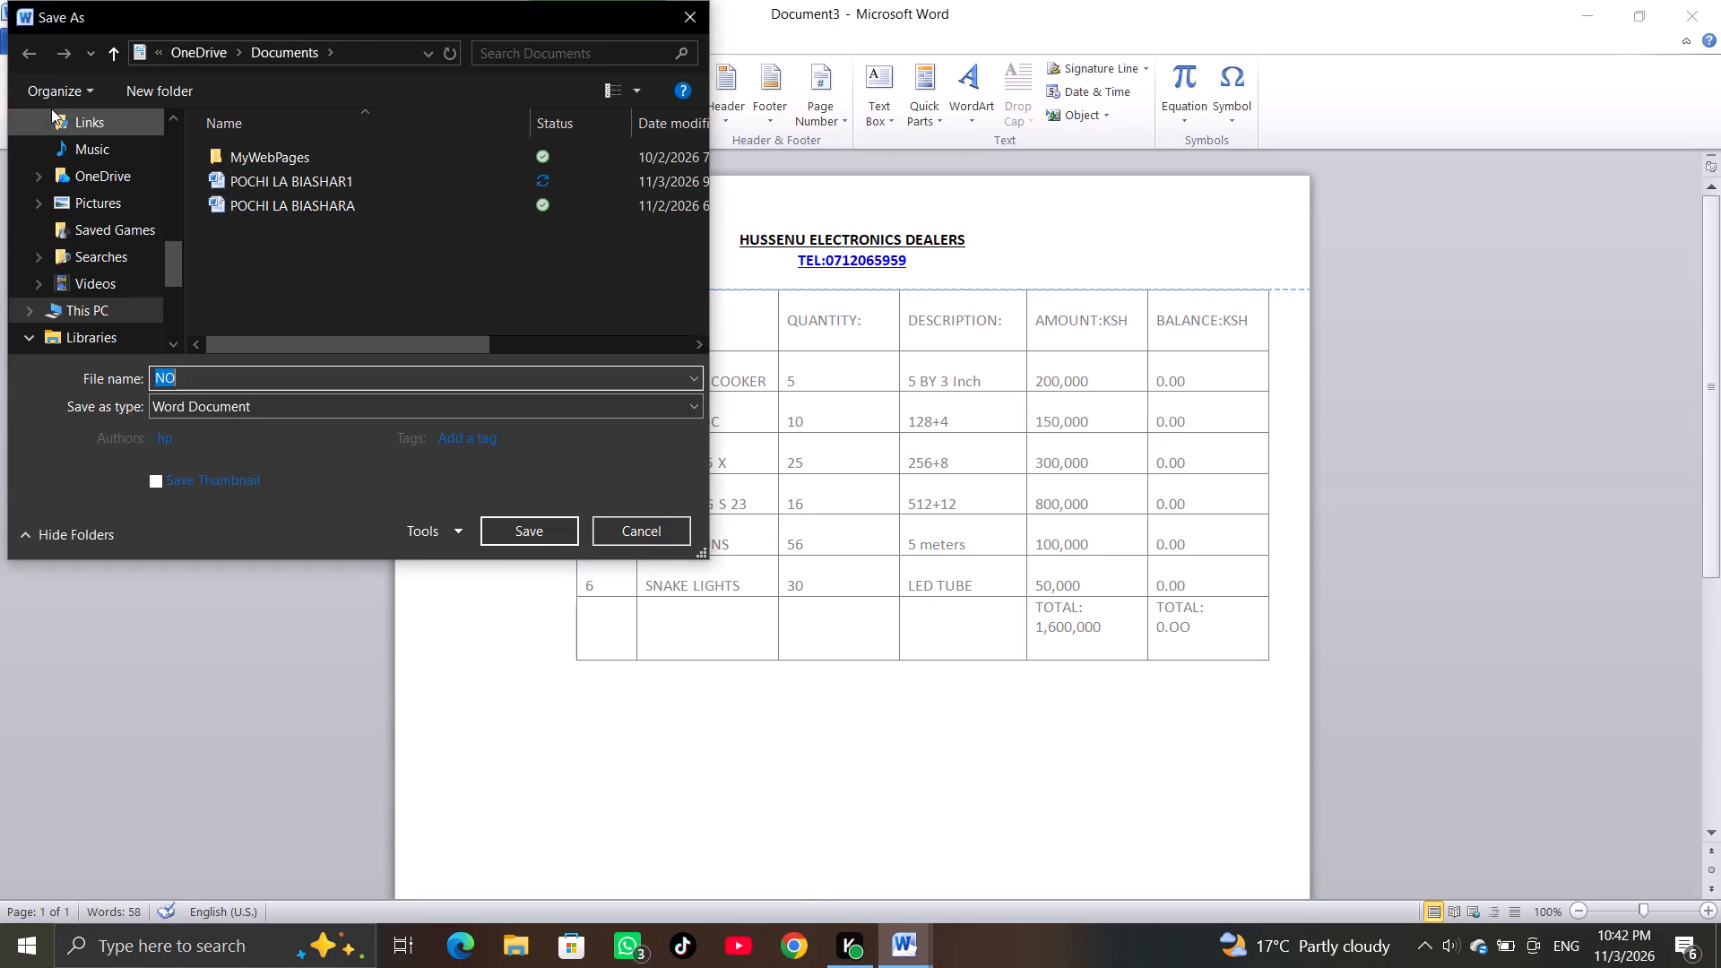
{"action": "left_click", "coordinate": [235, 384]}
{"action": "key", "text": "BackSpace"}
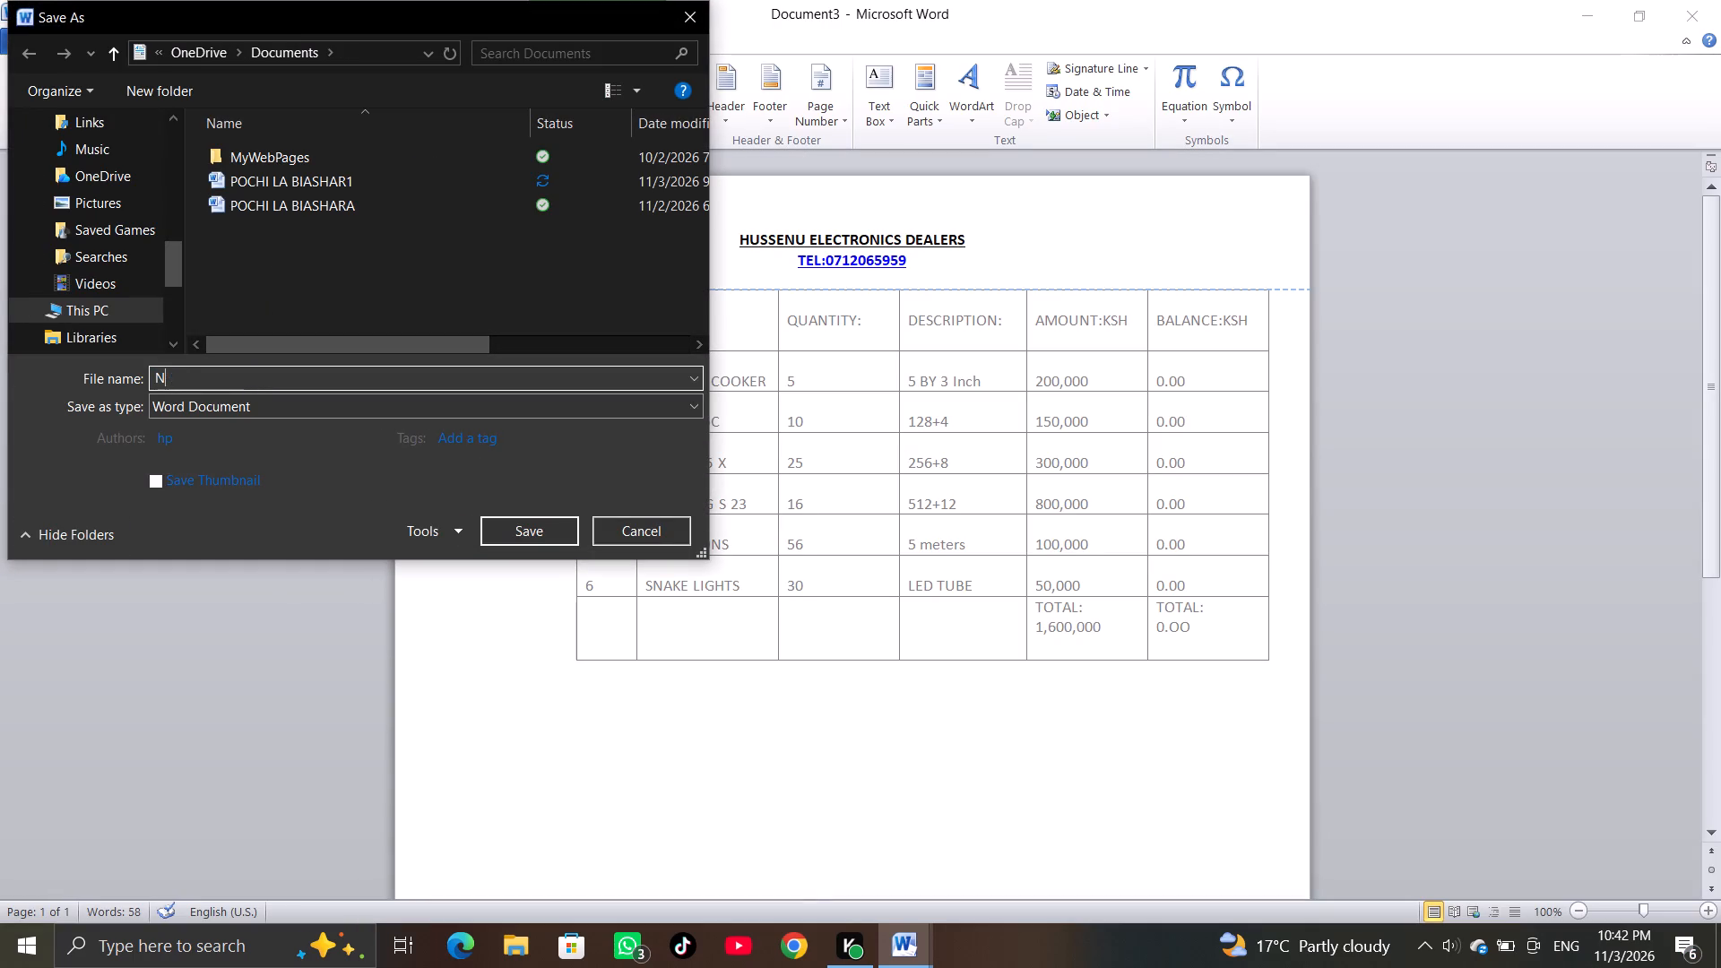
{"action": "key", "text": "BackSpace"}
{"action": "type", "text": "CUST"}
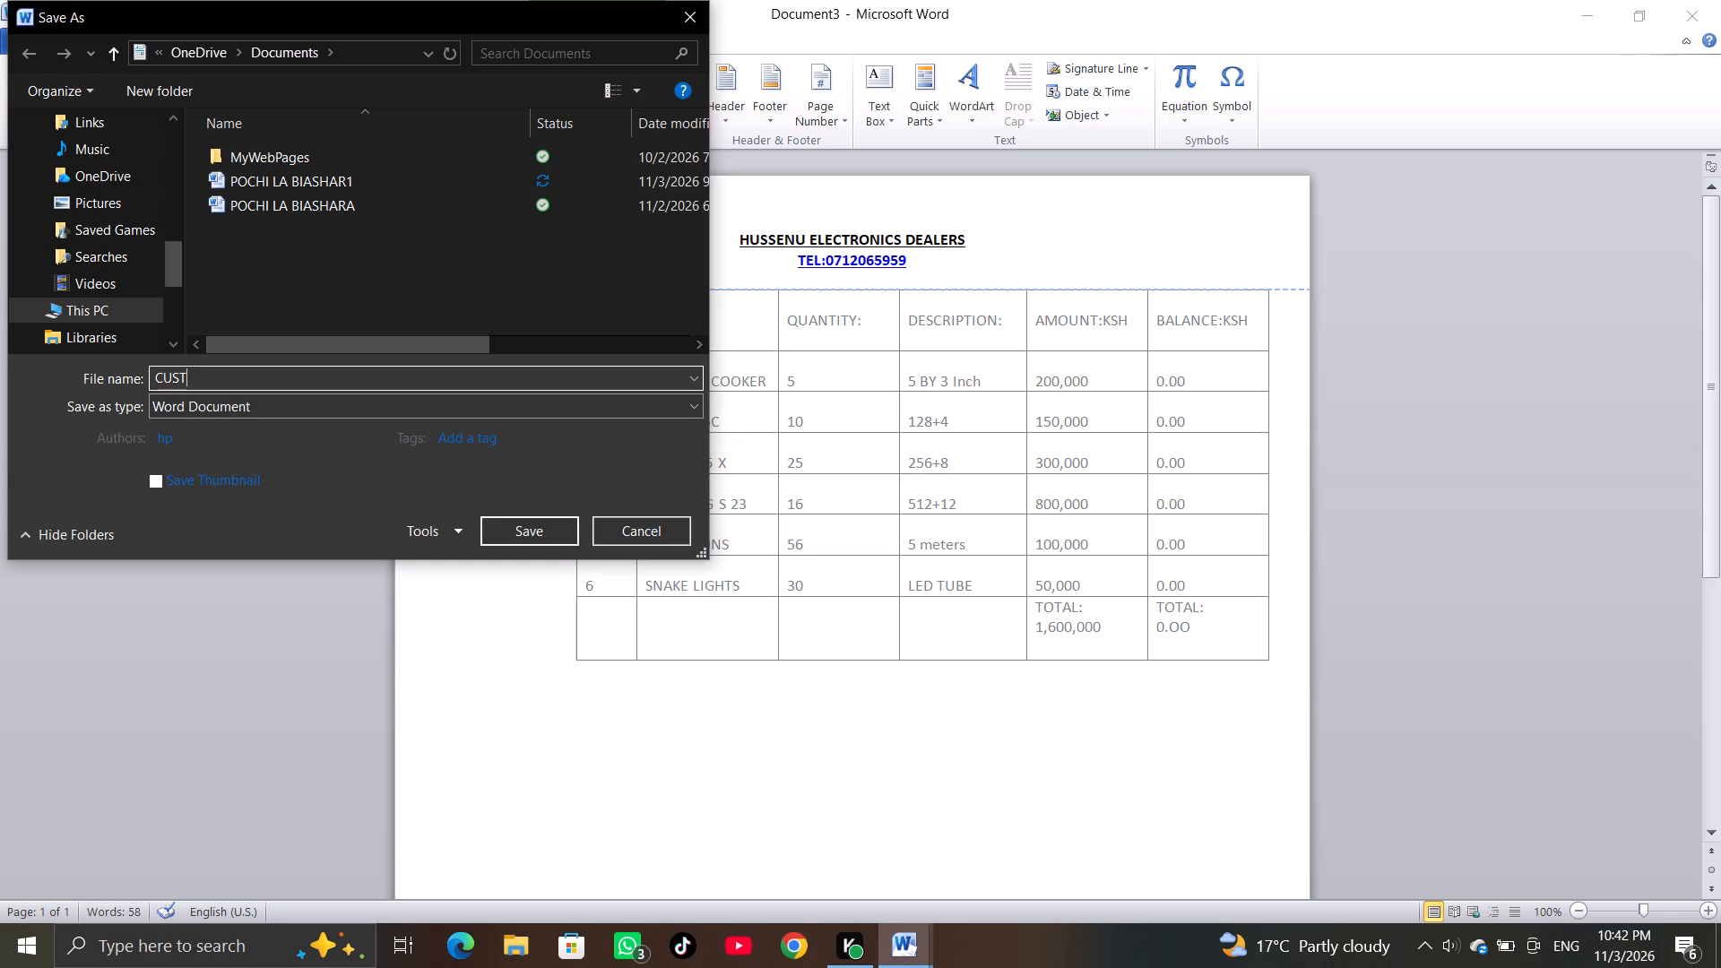
{"action": "type", "text": "OM"}
{"action": "type", "text": "ER"}
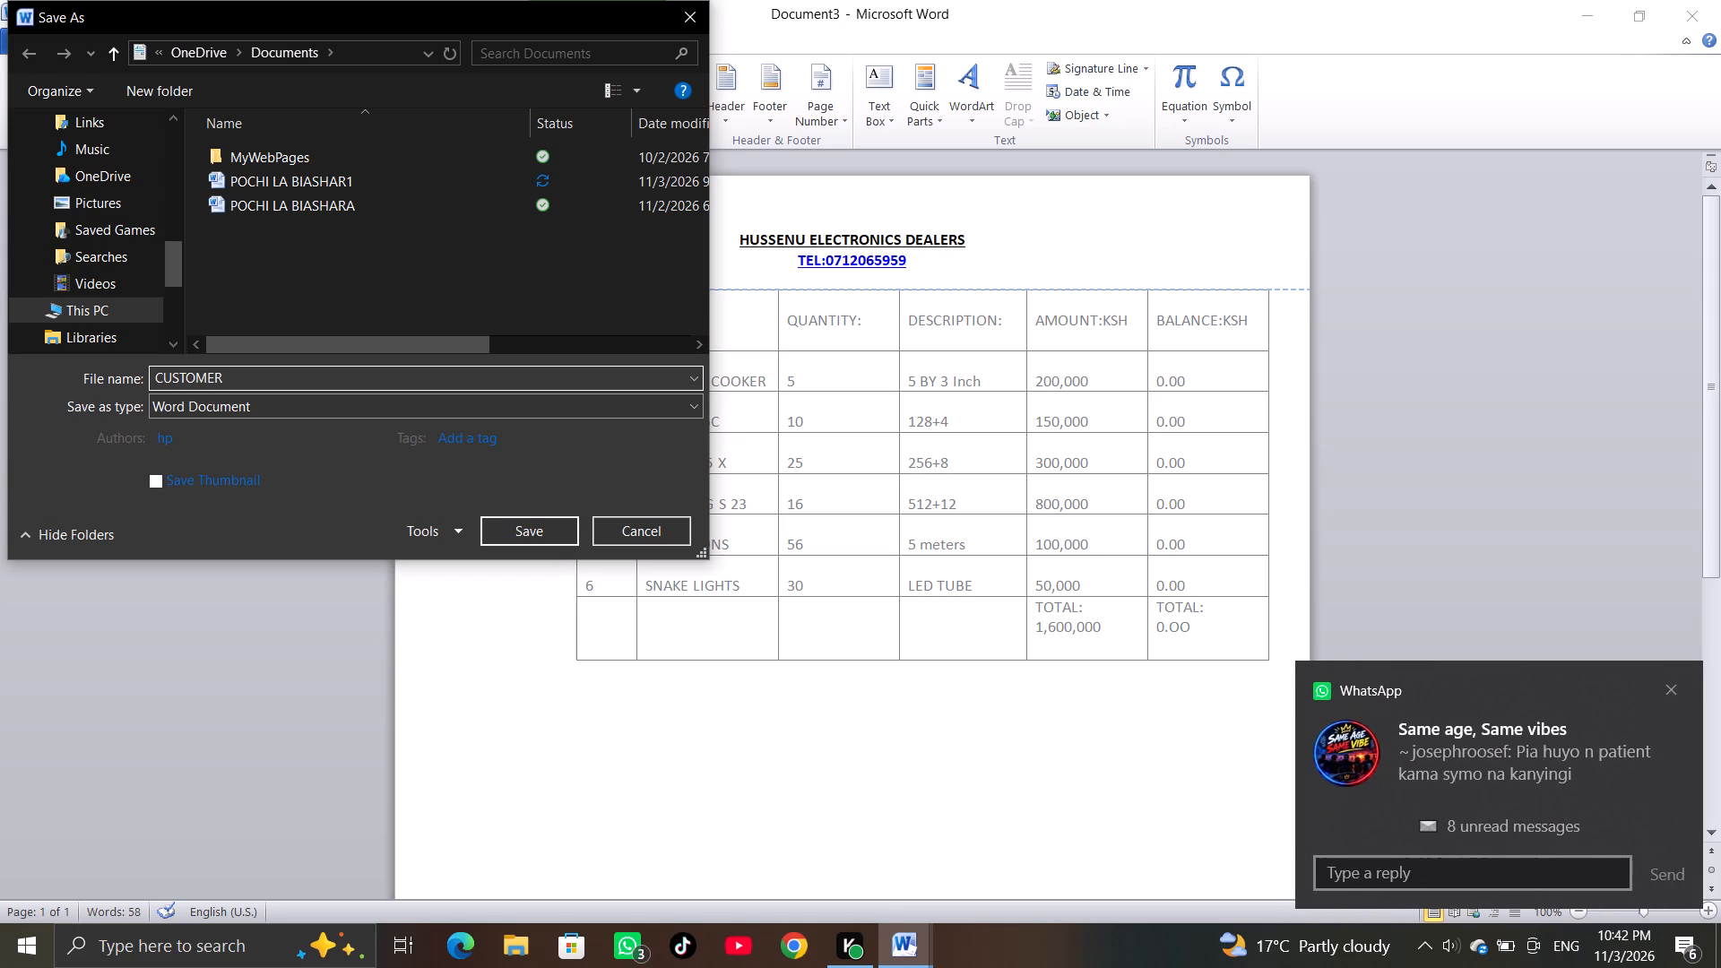
{"action": "key", "text": "space"}
{"action": "type", "text": "SA"}
{"action": "type", "text": "LES"}
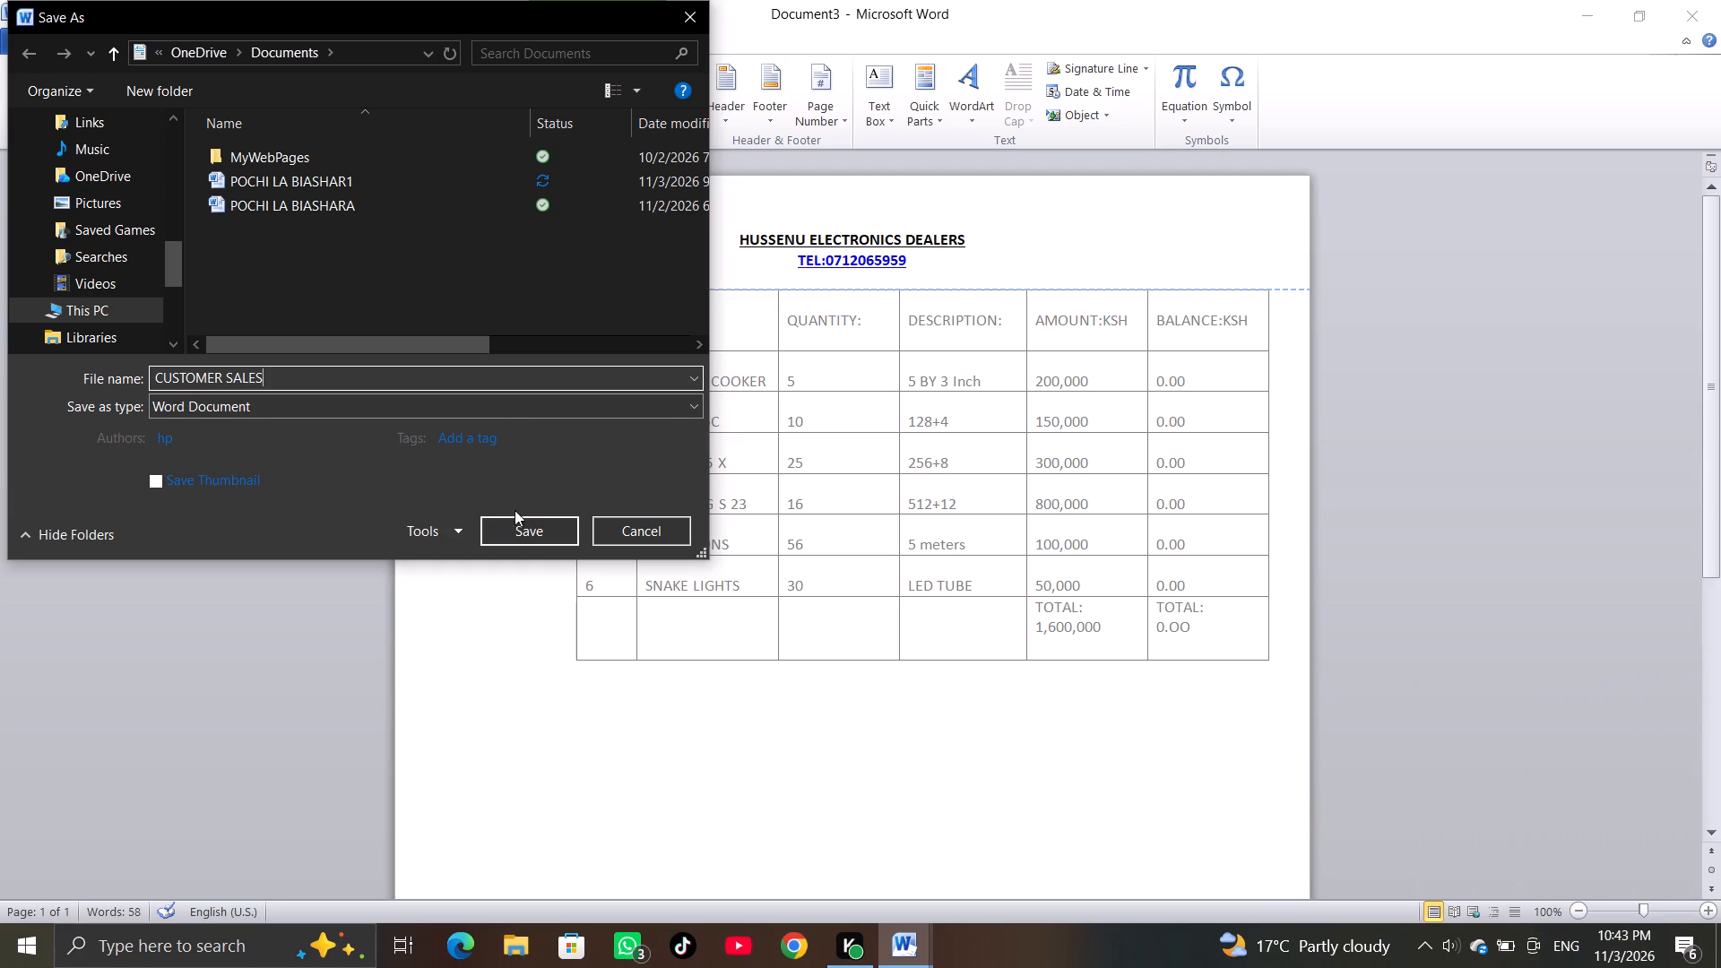
{"action": "left_click", "coordinate": [527, 532]}
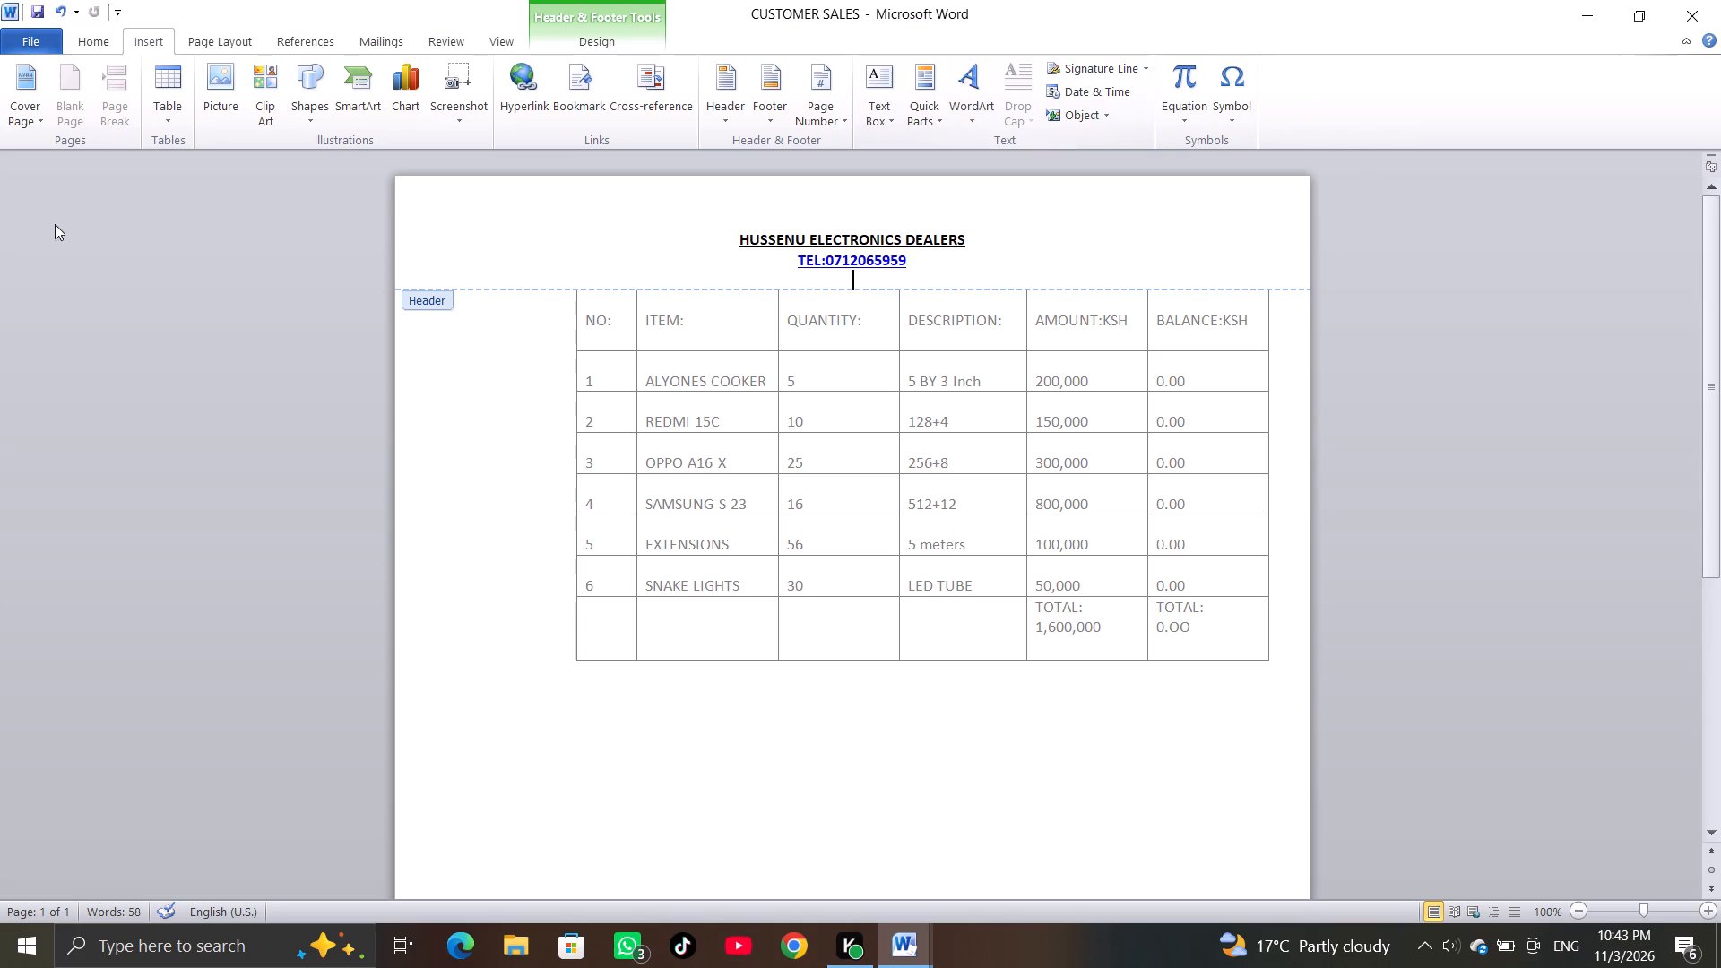
Open the file information and commands view for the saved CUSTOMER SALES document.
{"action": "left_click", "coordinate": [22, 27]}
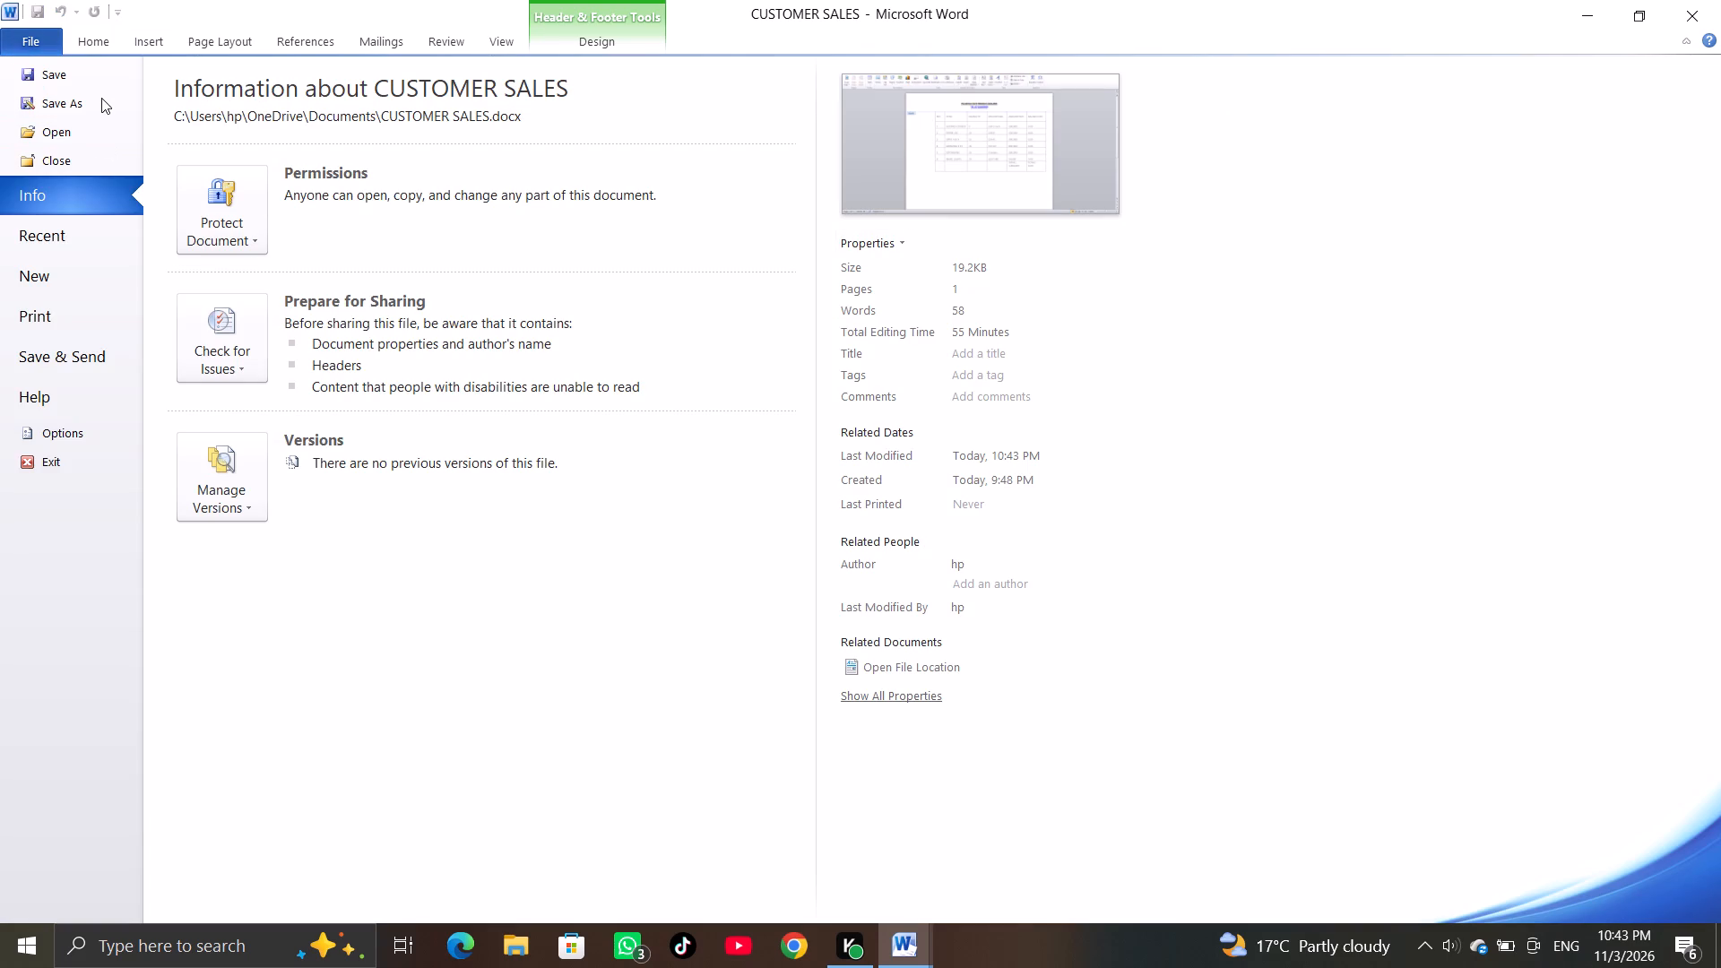
Open the Business cards category among the Office.com templates for a new document.
{"action": "left_click", "coordinate": [92, 270]}
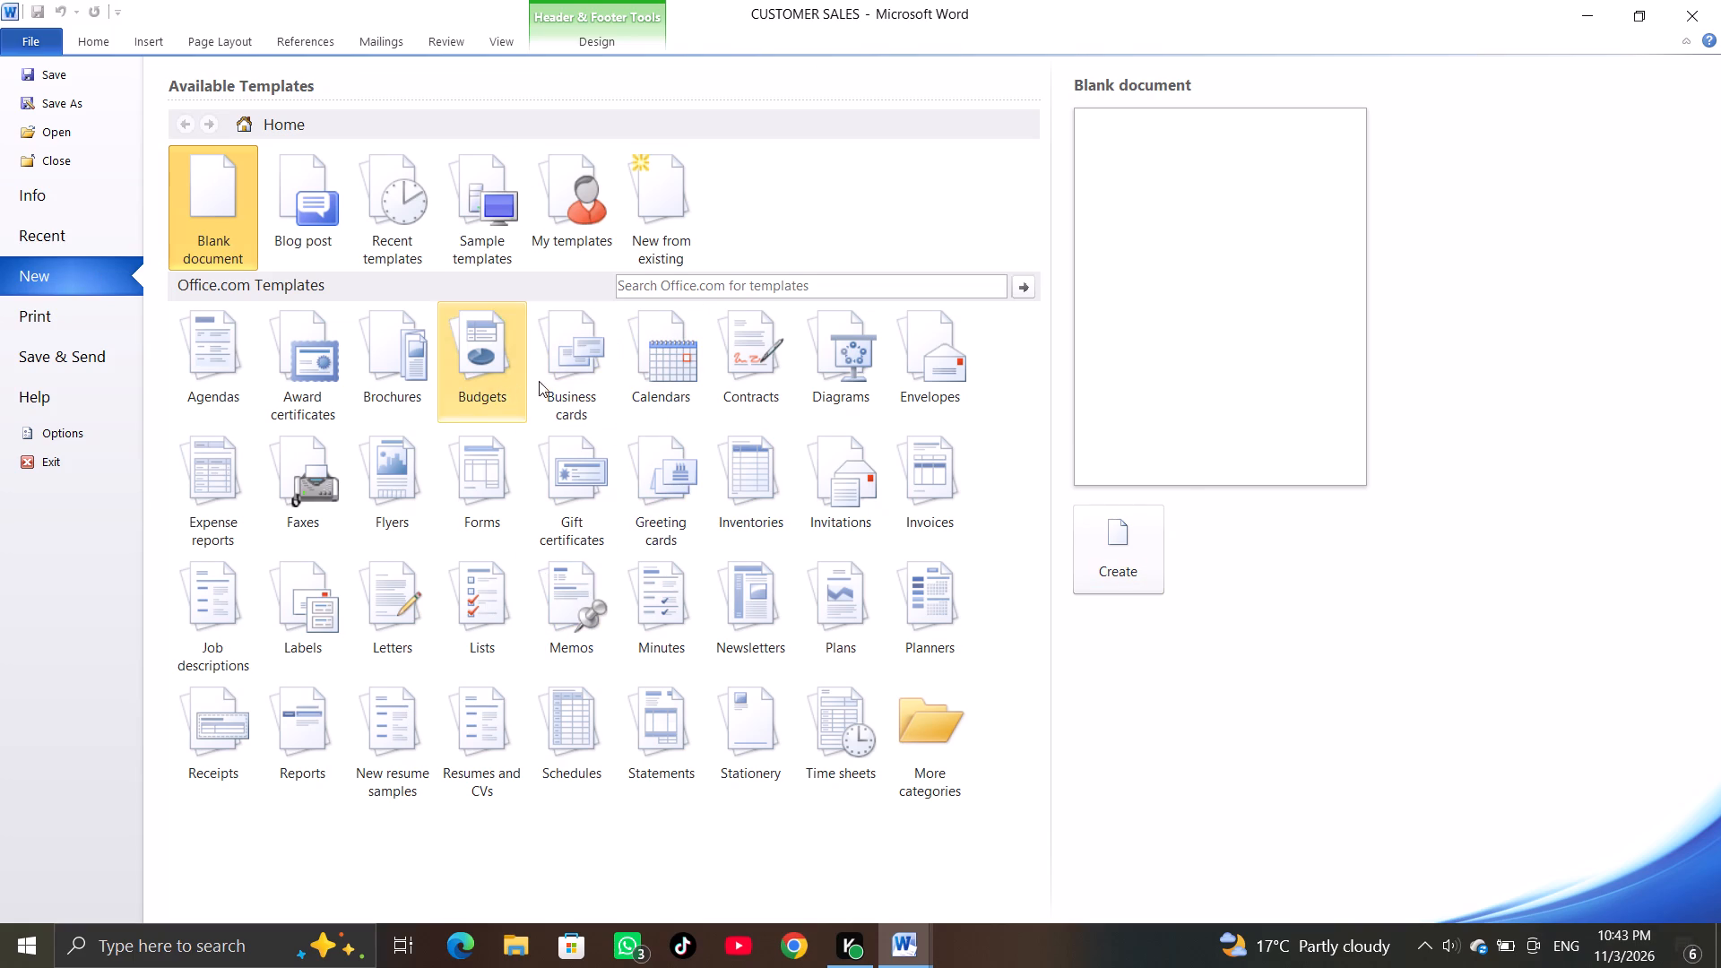
{"action": "left_click", "coordinate": [566, 381]}
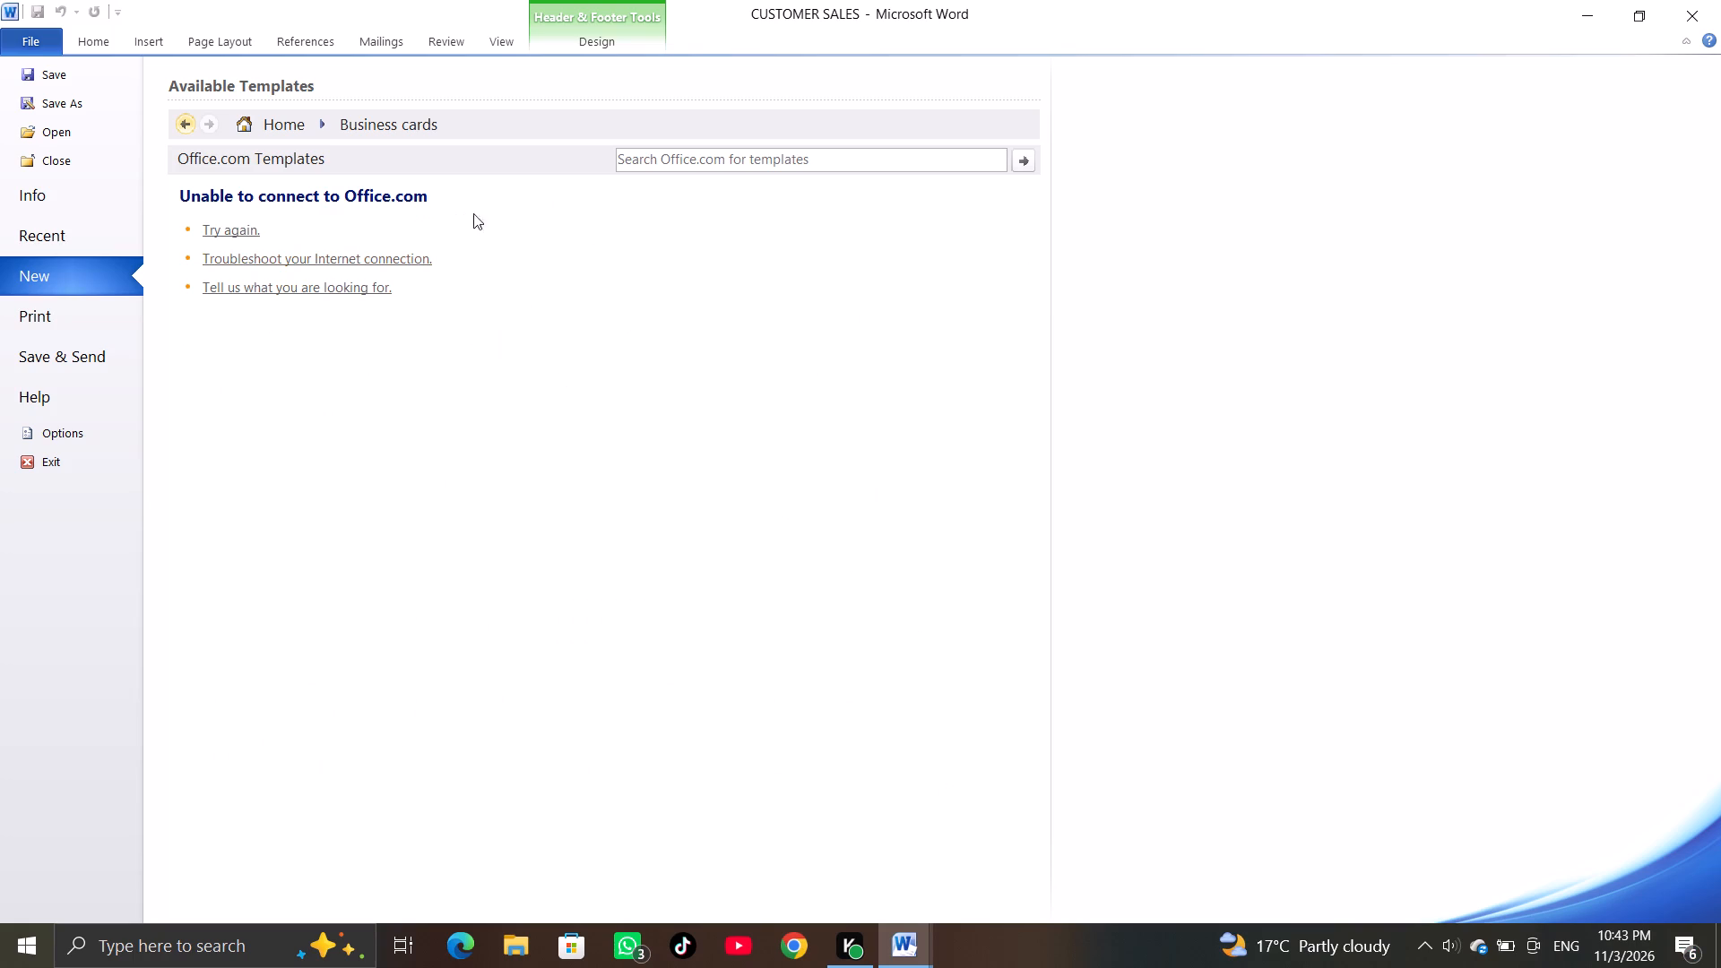
Check the Wi-Fi connection and the list of available networks, then return to the new-document templates.
{"action": "left_click", "coordinate": [1423, 950]}
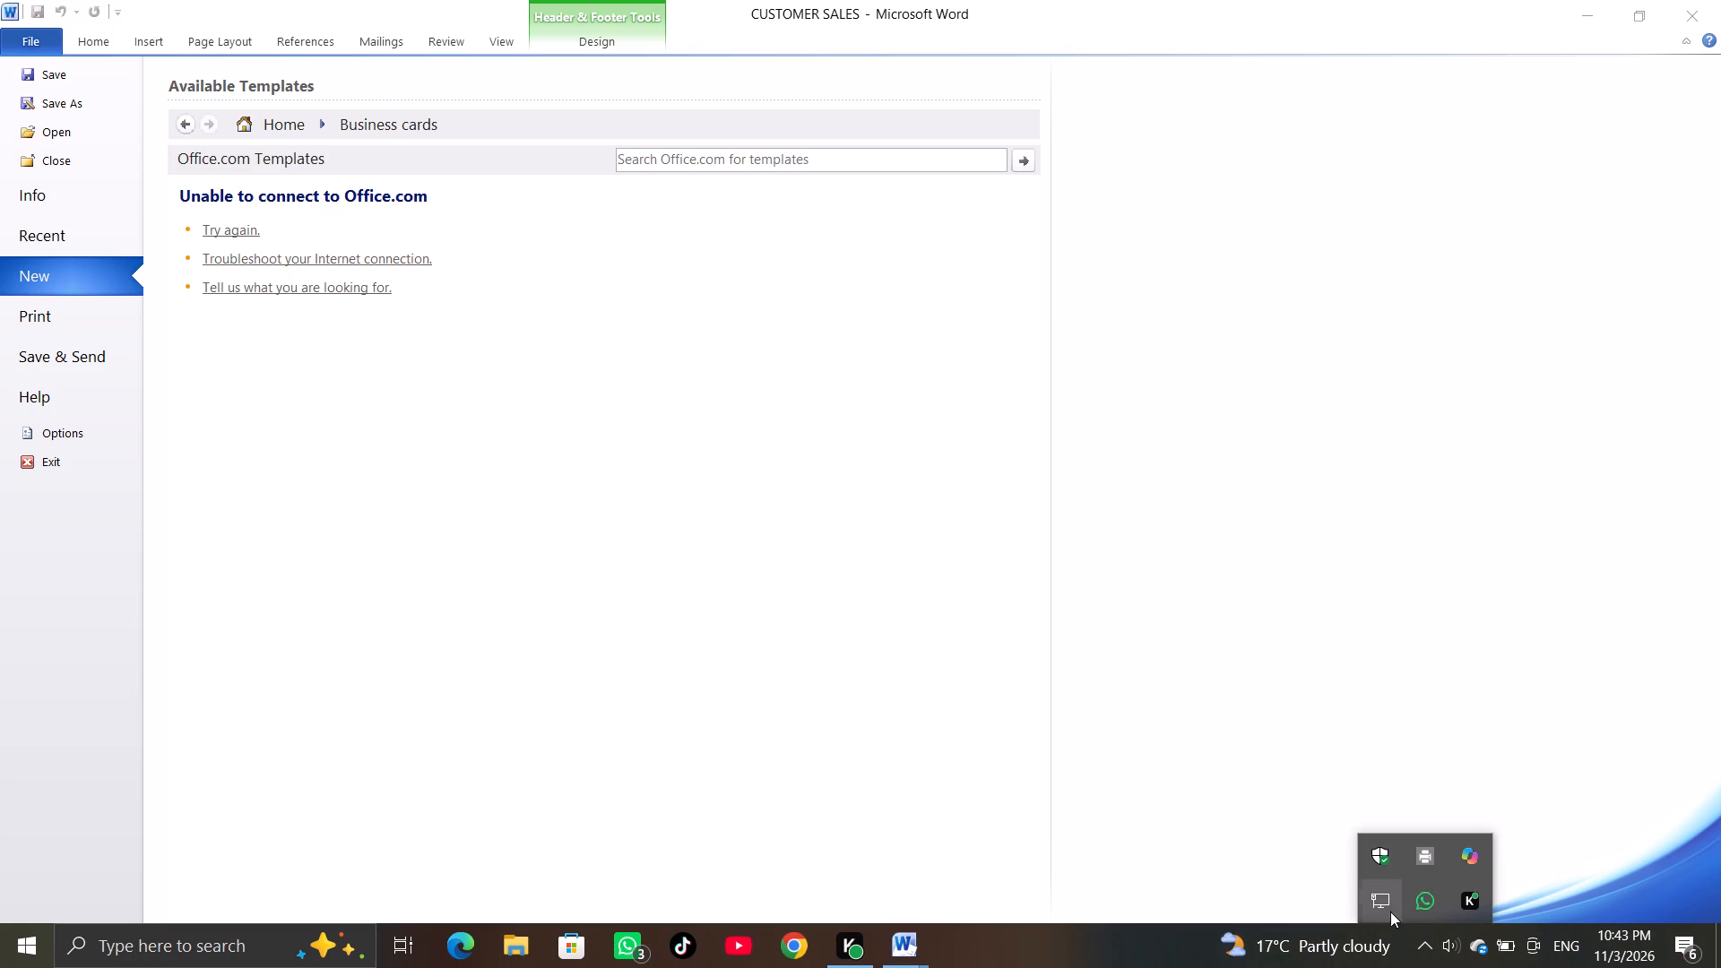
{"action": "left_click", "coordinate": [1390, 908]}
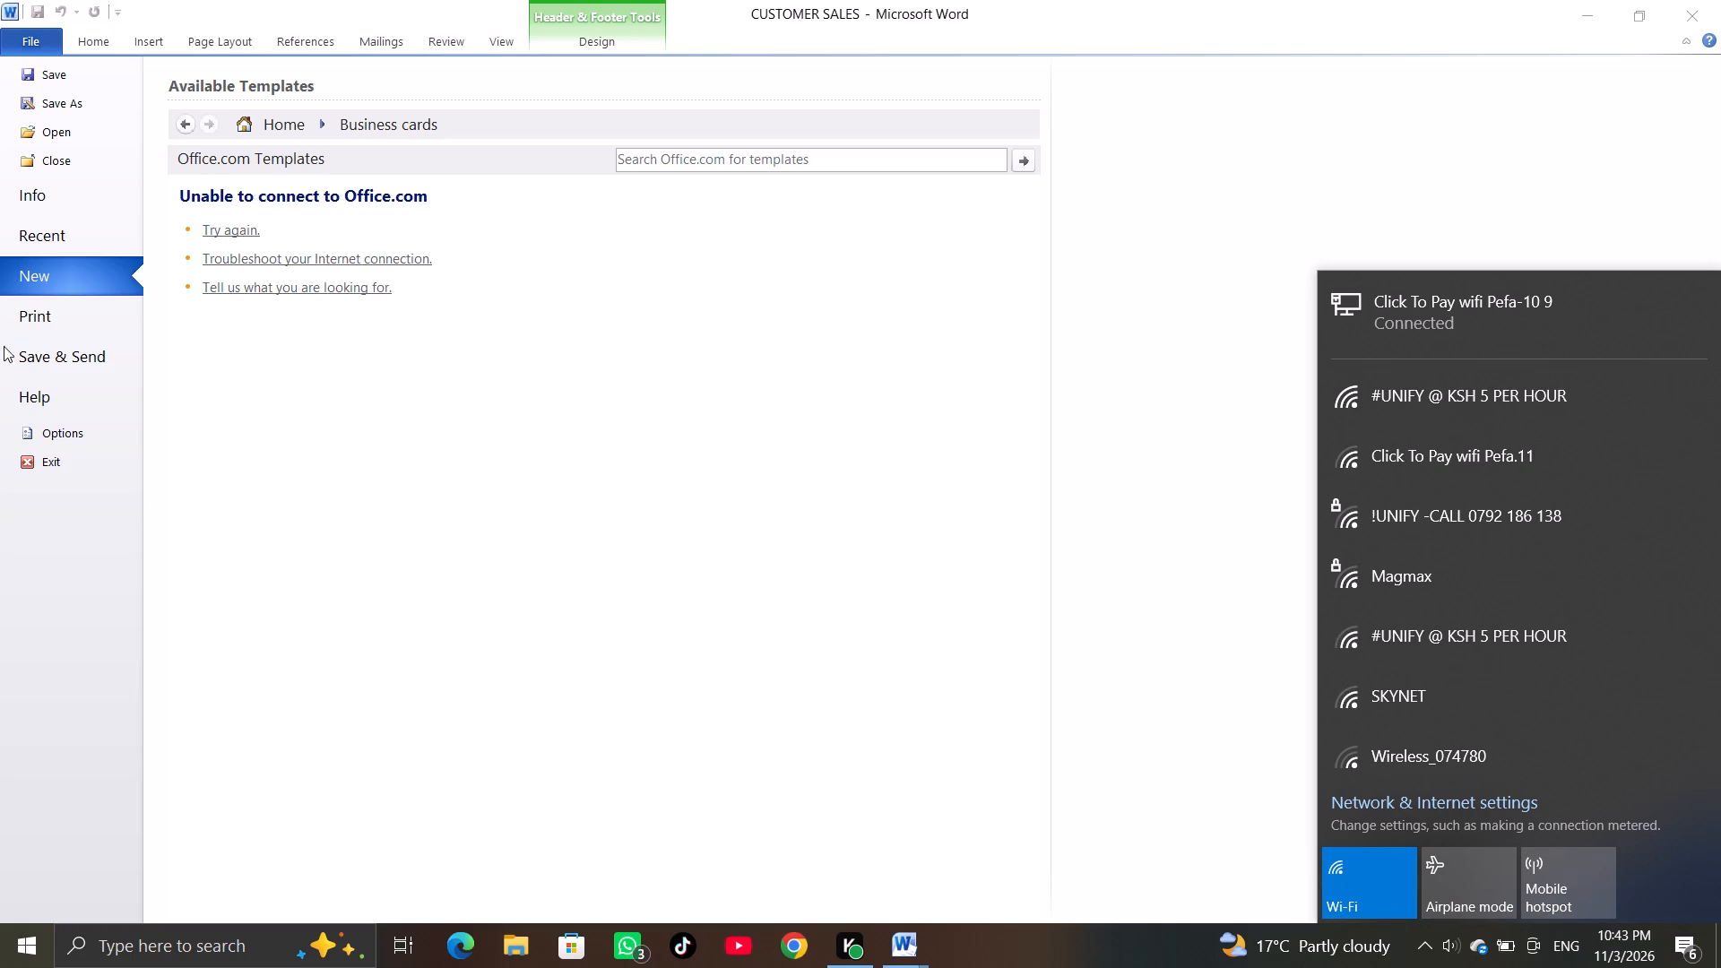
{"action": "left_click", "coordinate": [65, 277]}
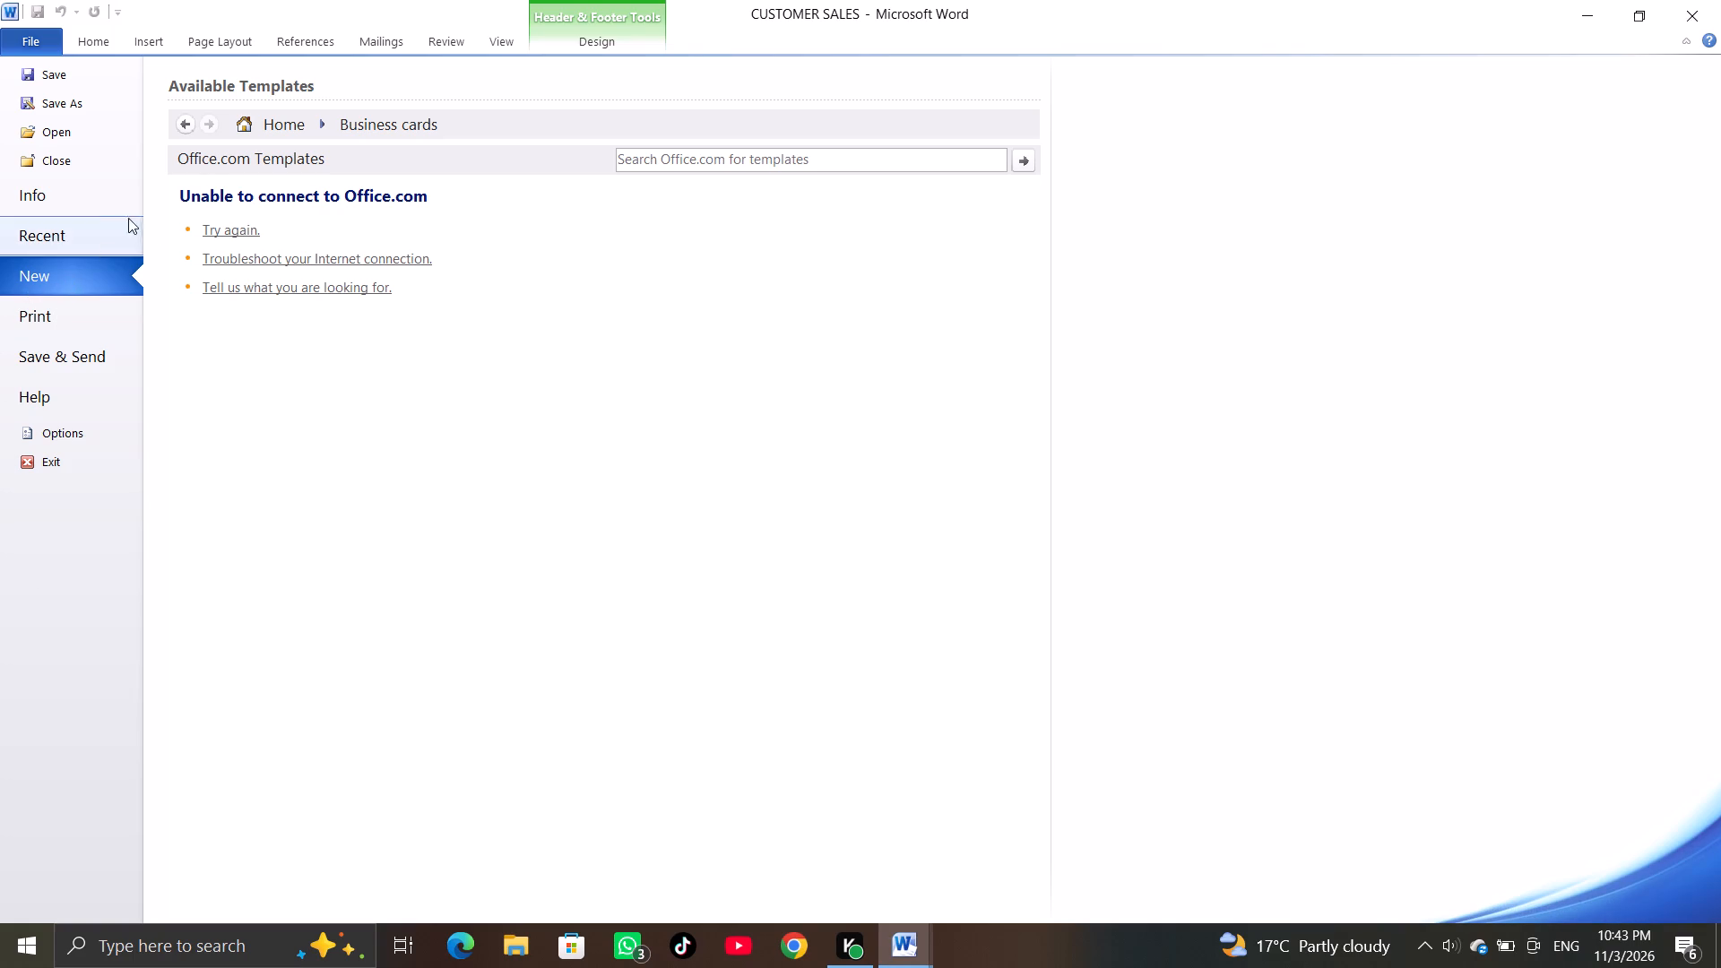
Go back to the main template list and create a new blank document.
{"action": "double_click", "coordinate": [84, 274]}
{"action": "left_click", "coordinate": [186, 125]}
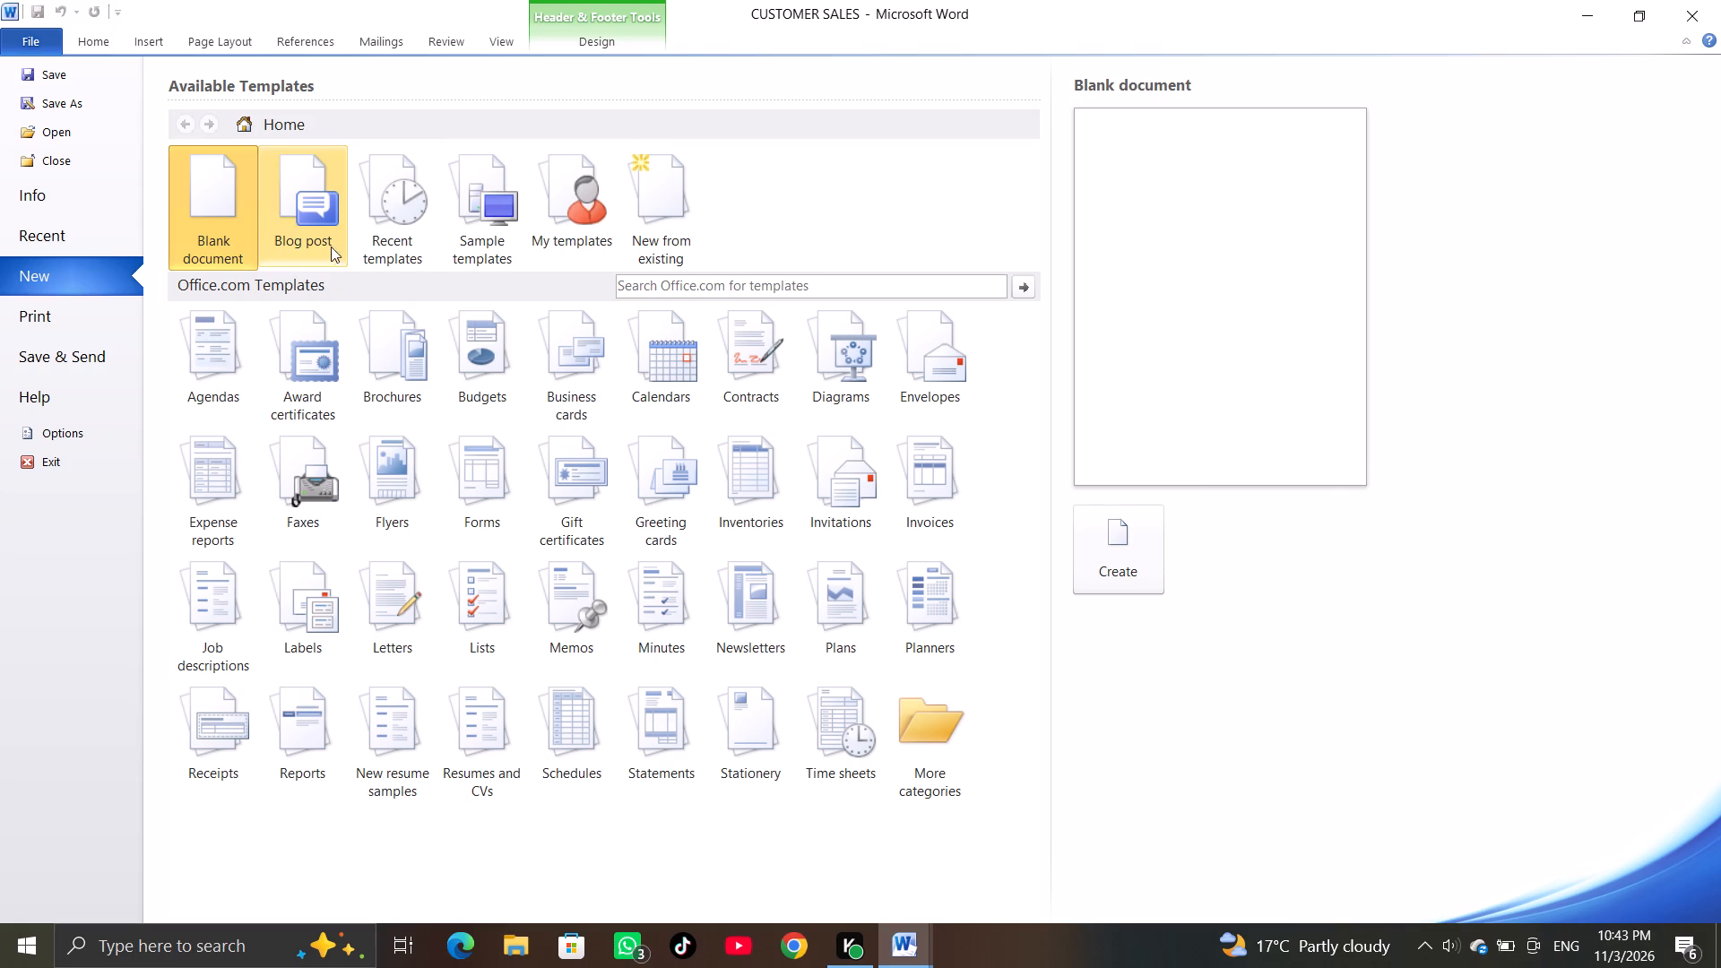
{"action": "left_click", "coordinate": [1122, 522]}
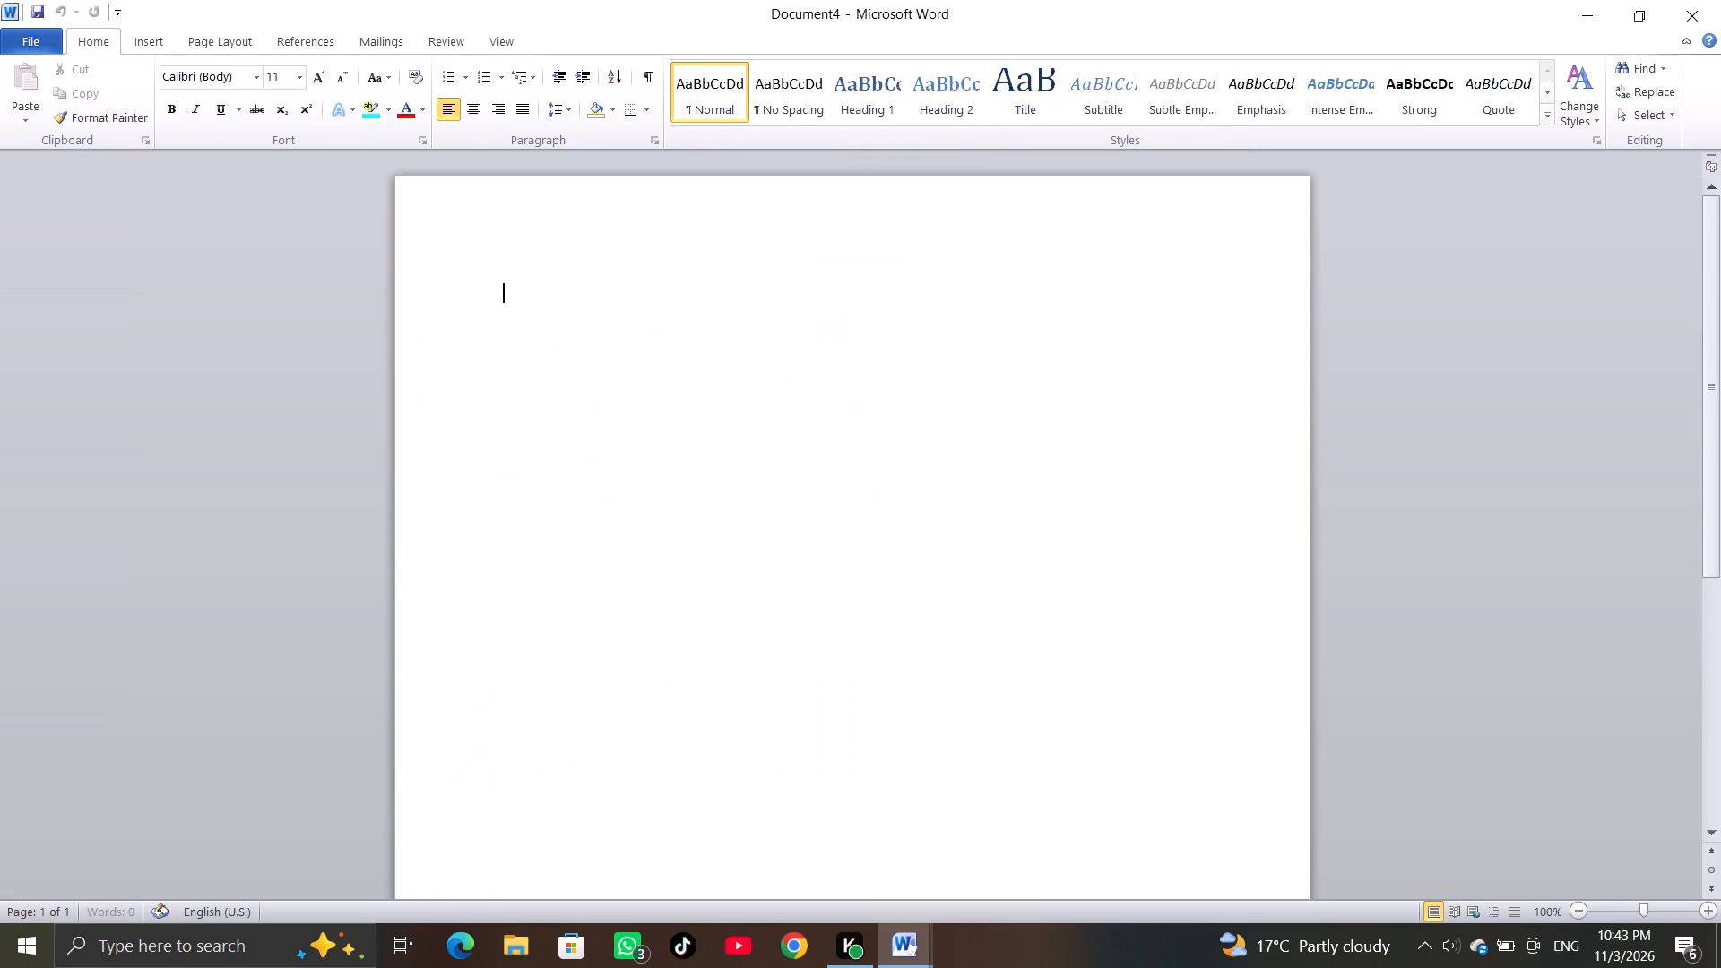
Close the new blank document and the CUSTOMER SALES document.
{"action": "left_click", "coordinate": [1720, 0]}
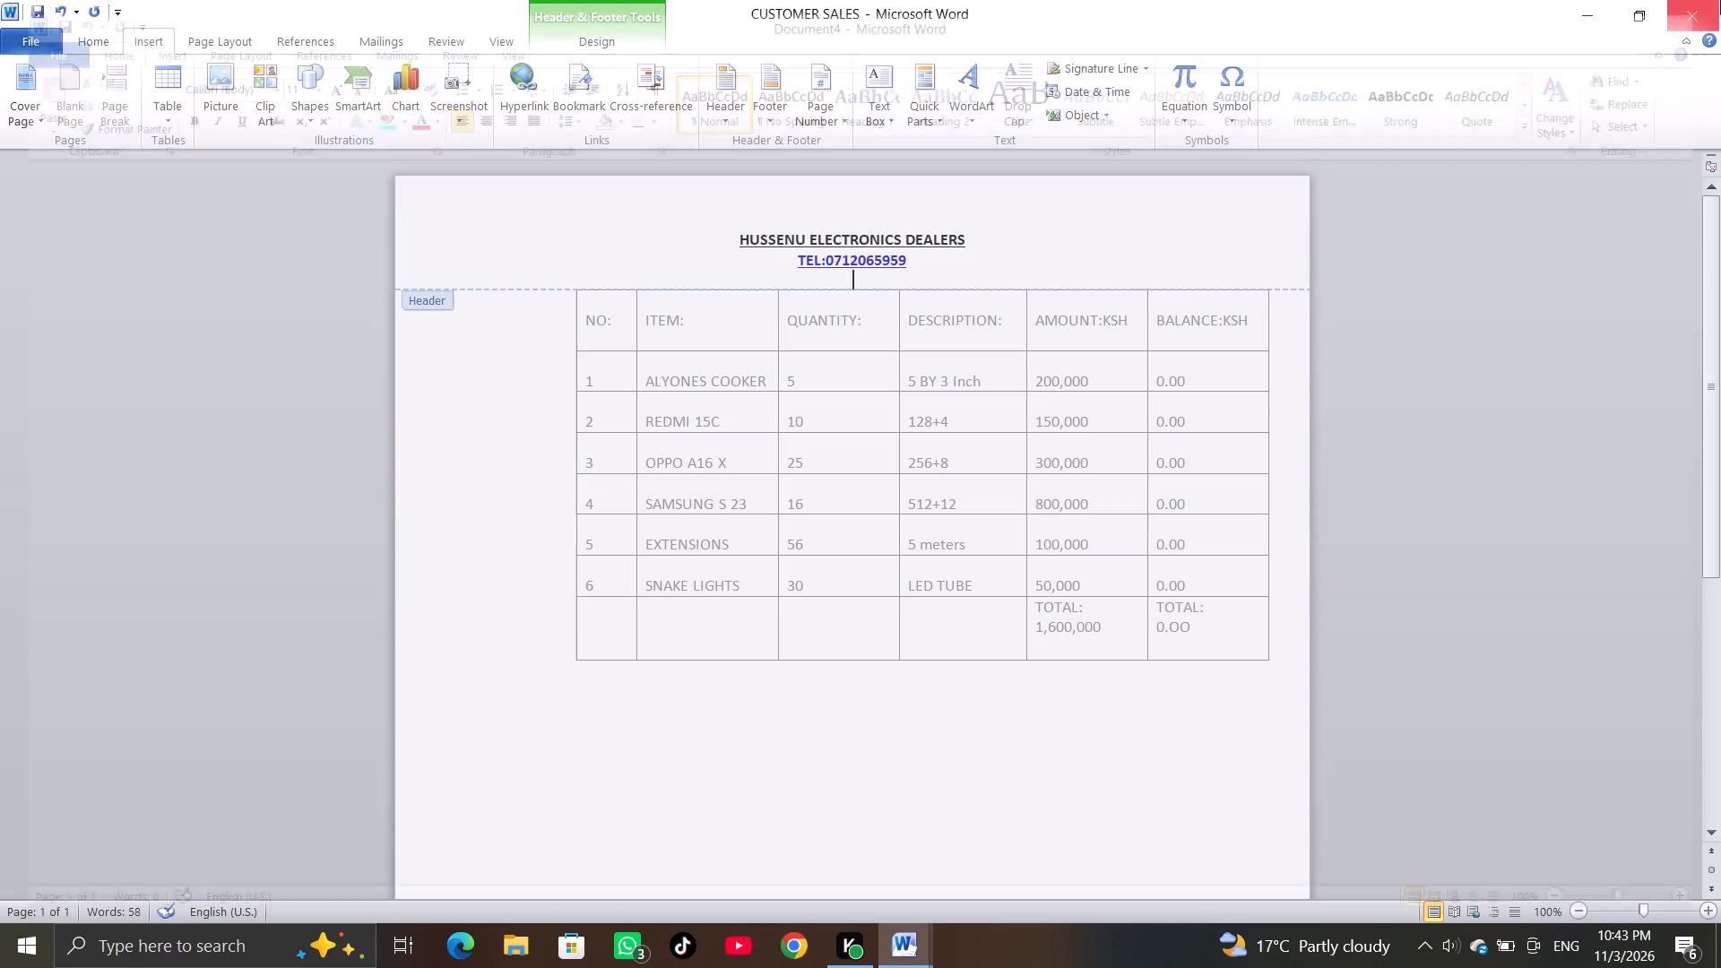
{"action": "left_click", "coordinate": [1717, 0]}
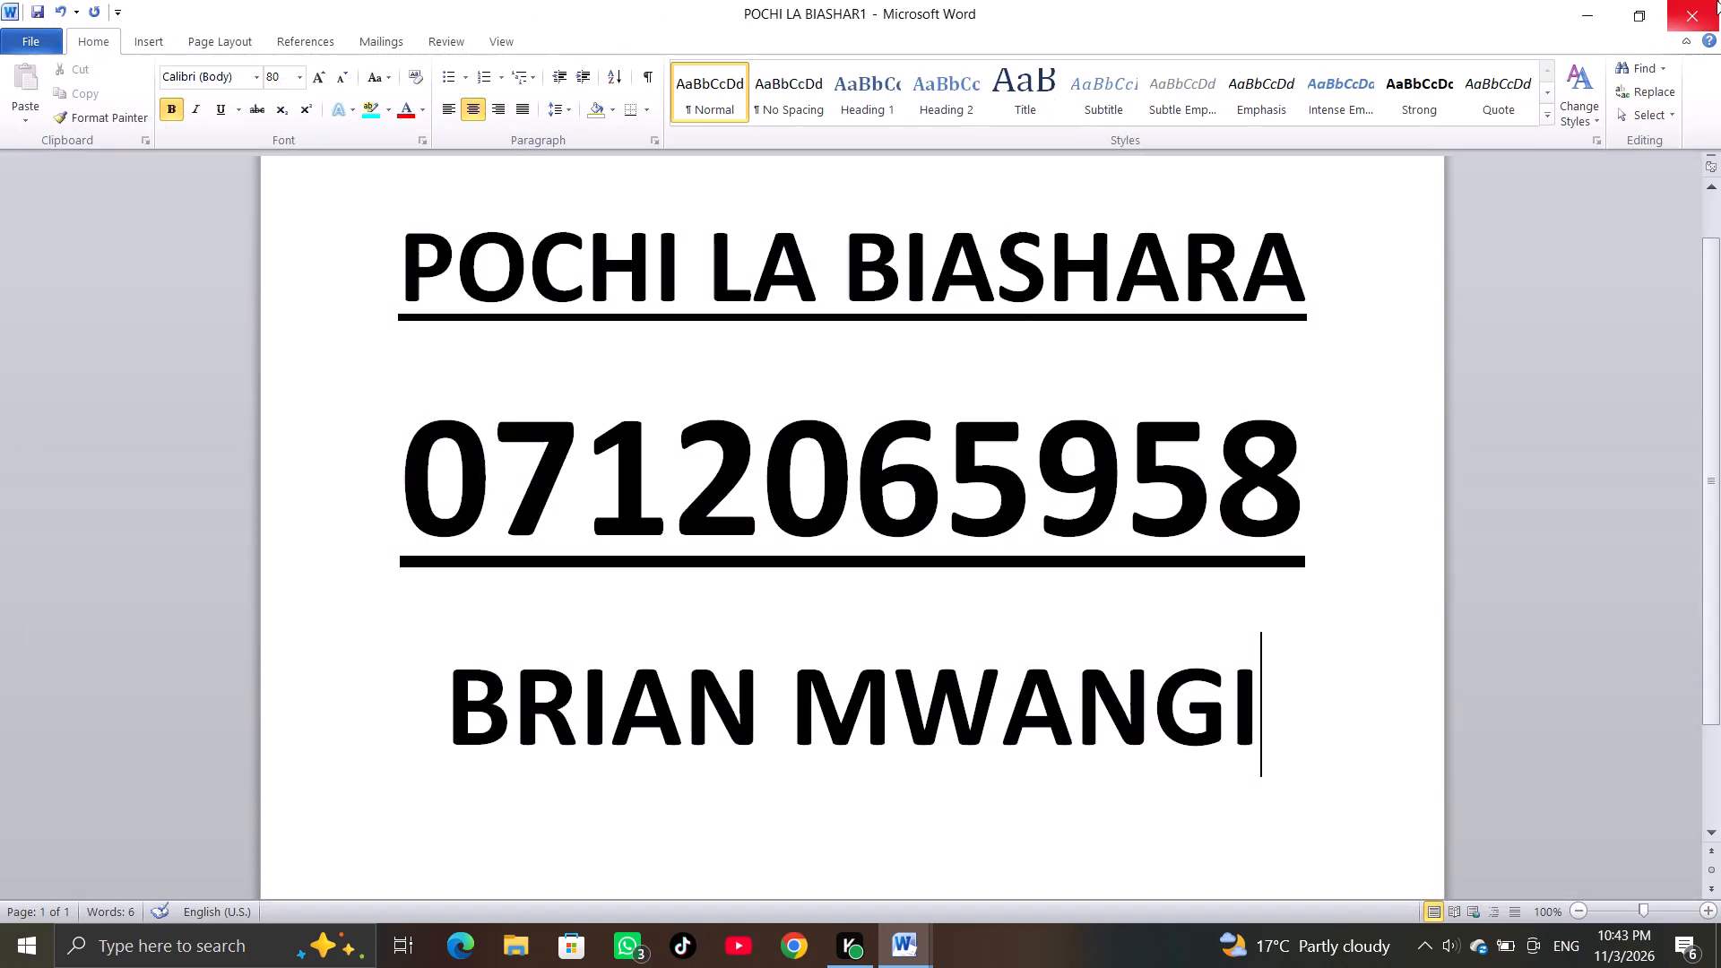